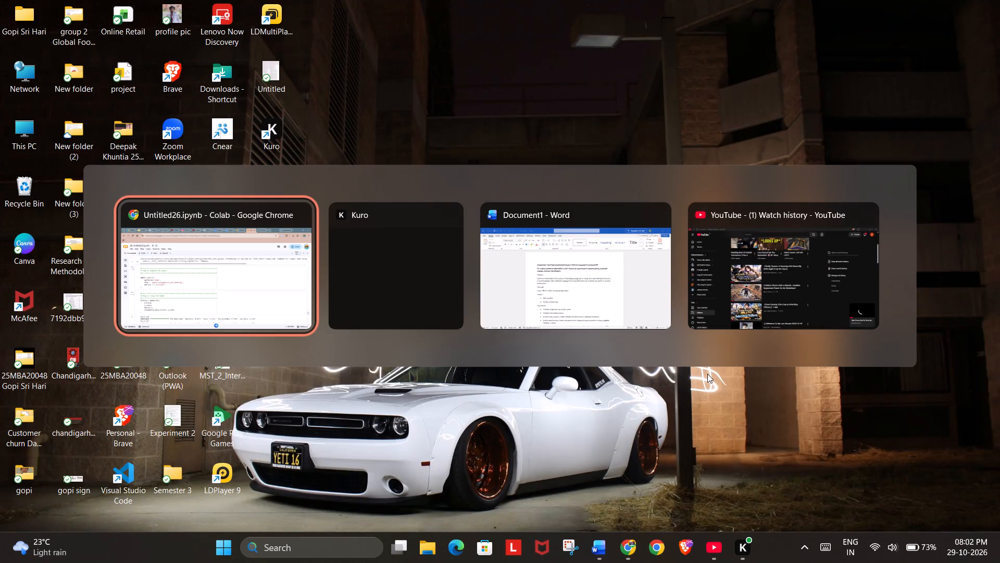
Look through the notebook from the image model's training, evaluation and prediction cells back to the KNN classification cells at the start.
scroll(529, 287, "down", 1)
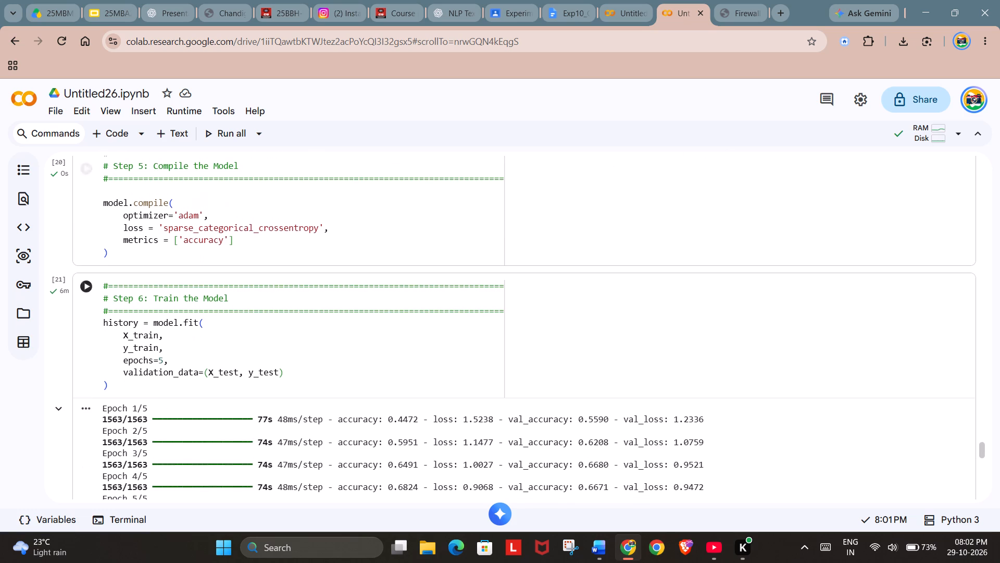
scroll(529, 287, "down", 4)
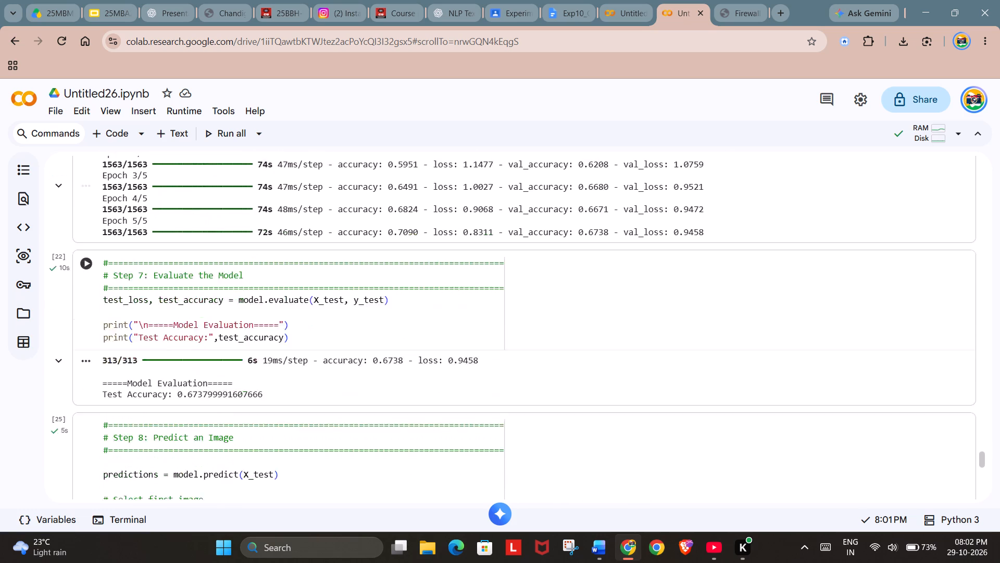
scroll(529, 287, "down", 4)
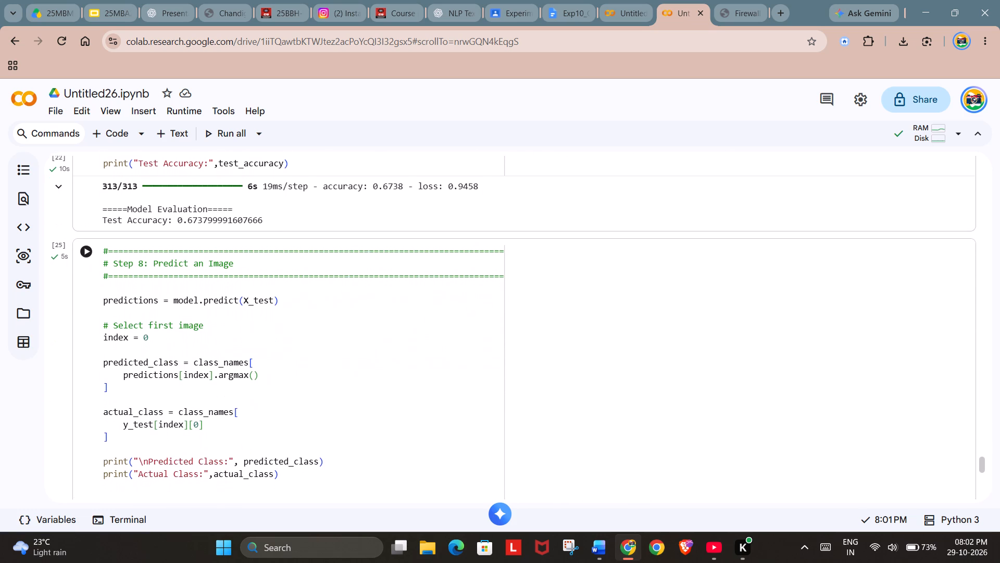
scroll(529, 287, "down", 1)
scroll(529, 287, "up", 2)
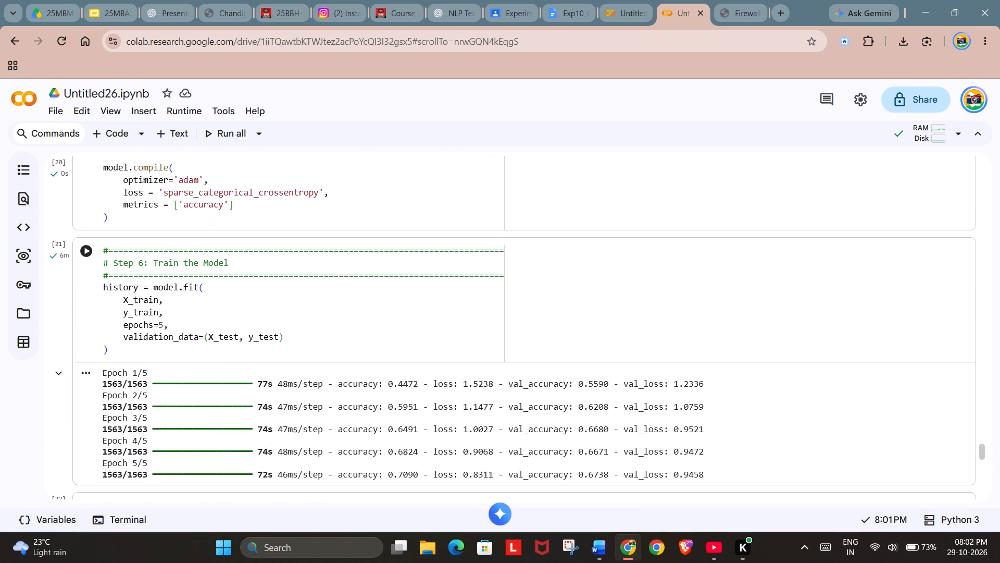
scroll(529, 287, "up", 5)
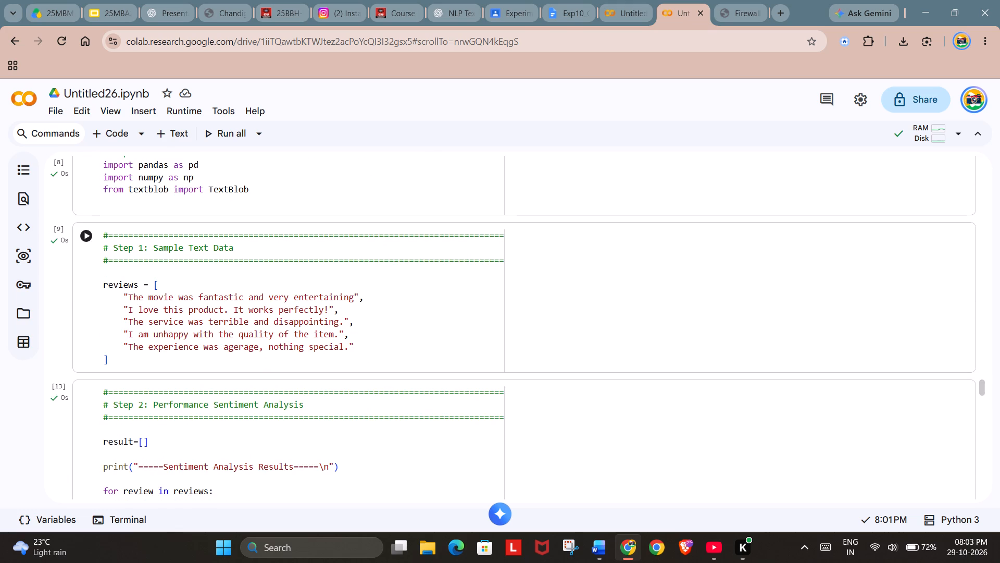
scroll(529, 287, "up", 18)
scroll(529, 287, "up", 10)
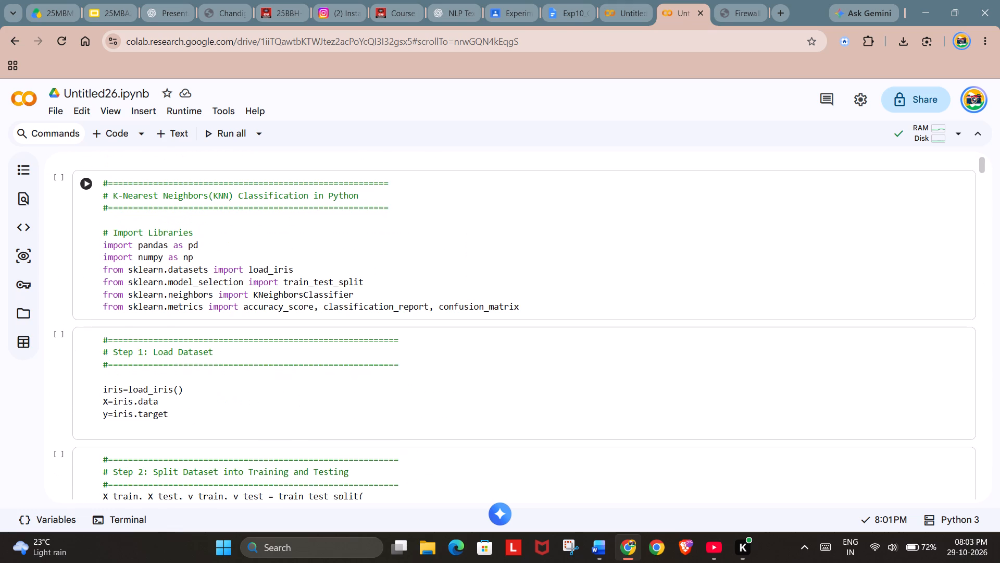
scroll(529, 287, "up", 6)
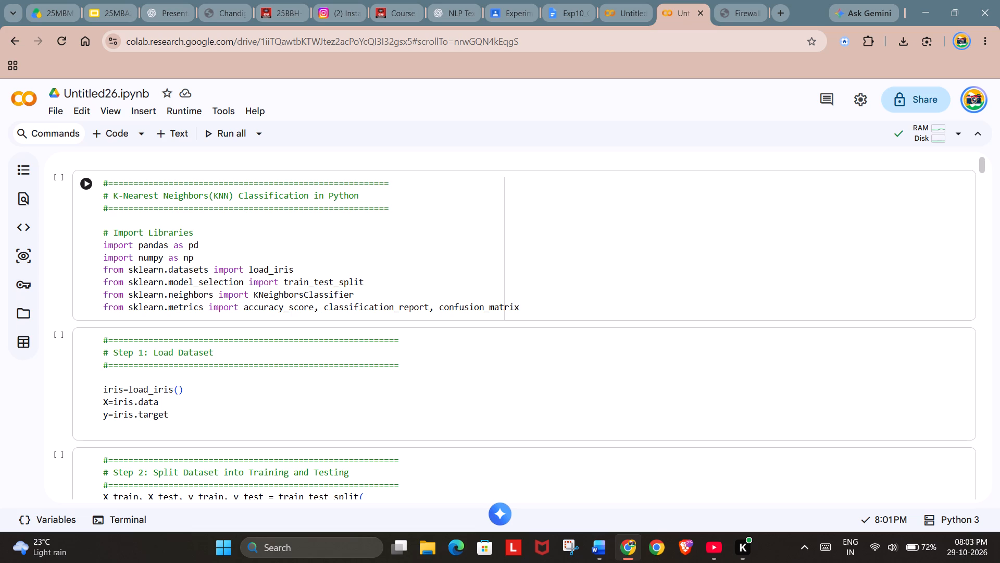
Capture a screenshot of the KNN code cells from Import Libraries through Step 3: Create KNN Model.
key("ctrl+minus")
key("ctrl+minus")
key("ctrl+minus")
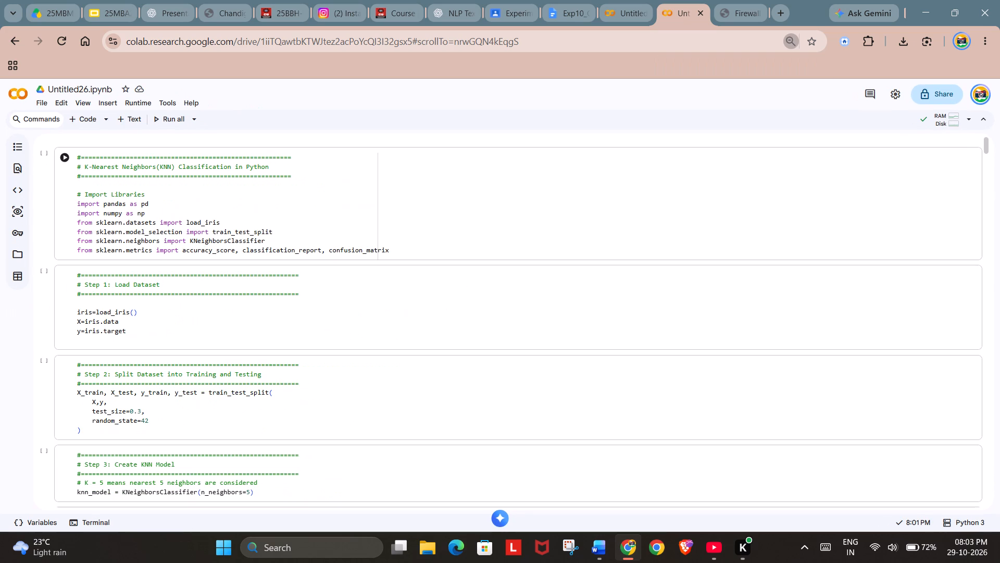
key("Print")
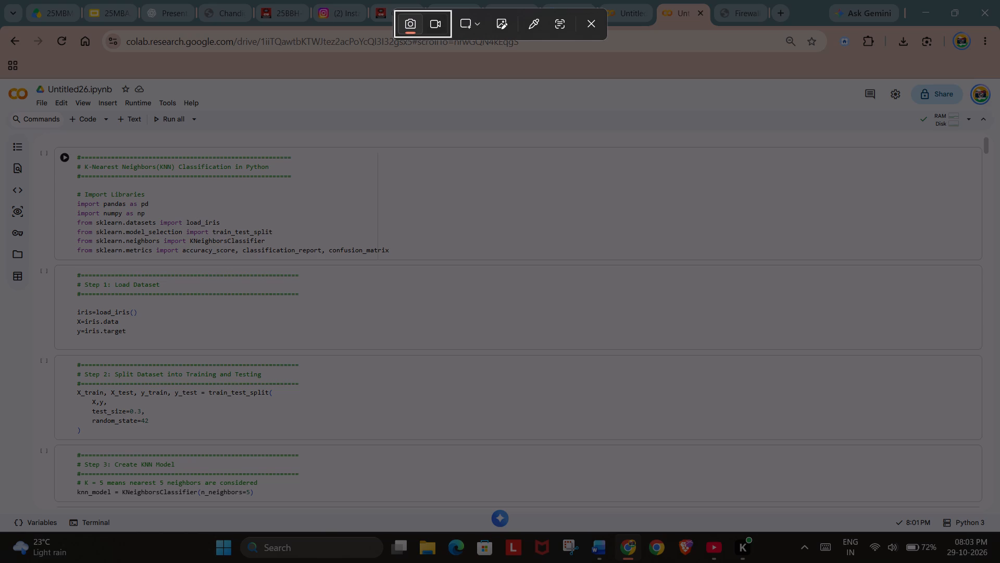
key("Escape")
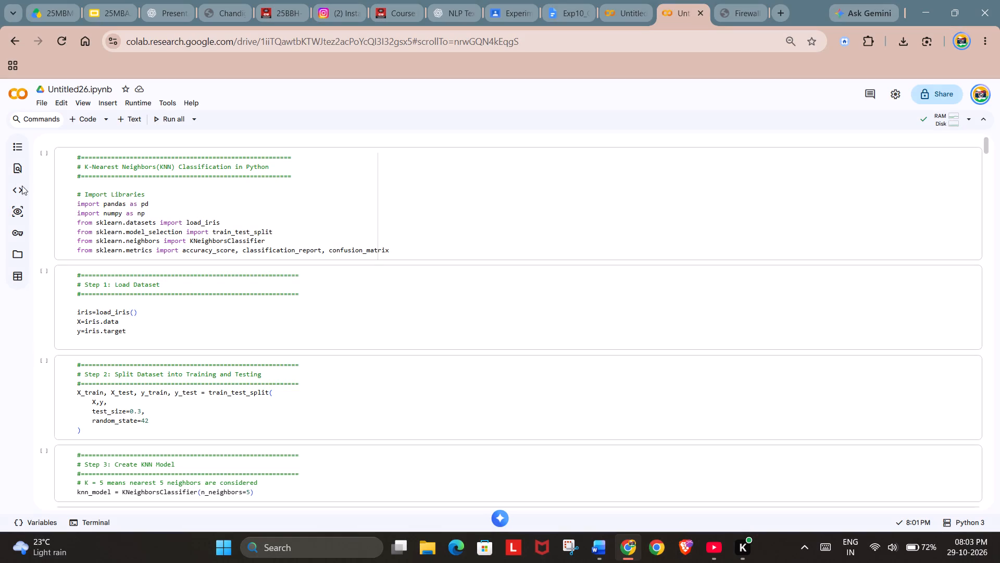
key("Print")
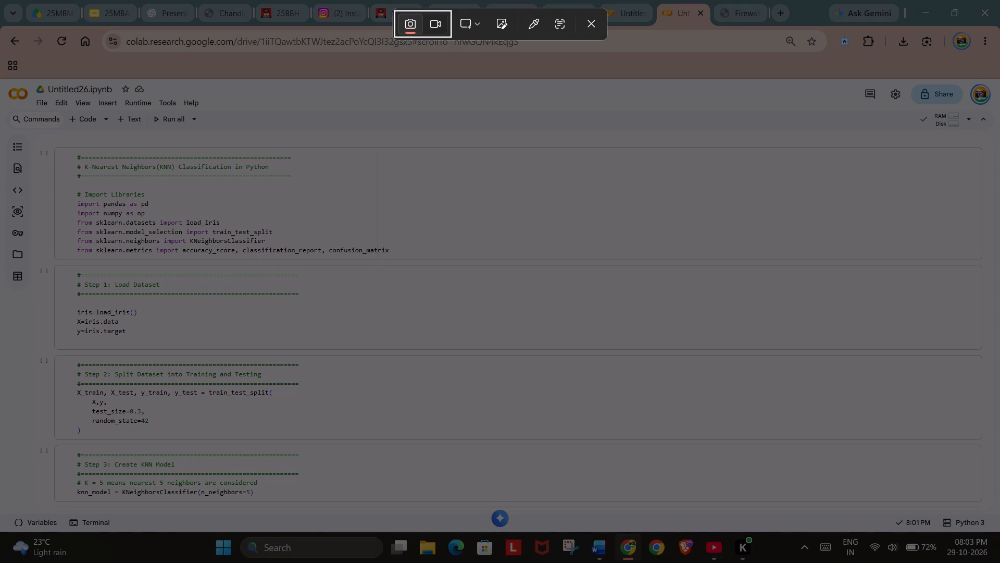
left_click_drag(52, 144, 379, 437)
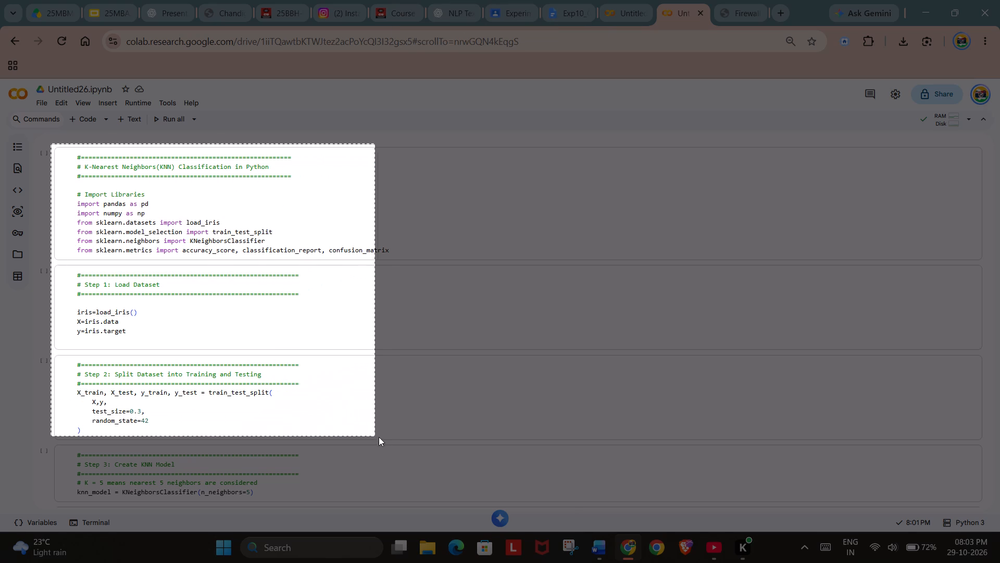
left_click_drag(379, 437, 410, 496)
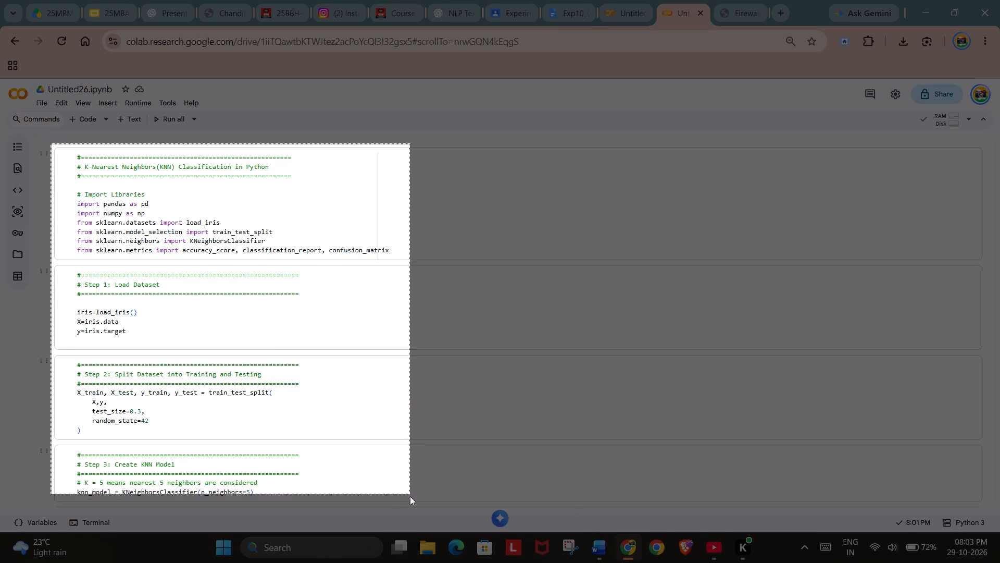
left_click_drag(410, 496, 402, 506)
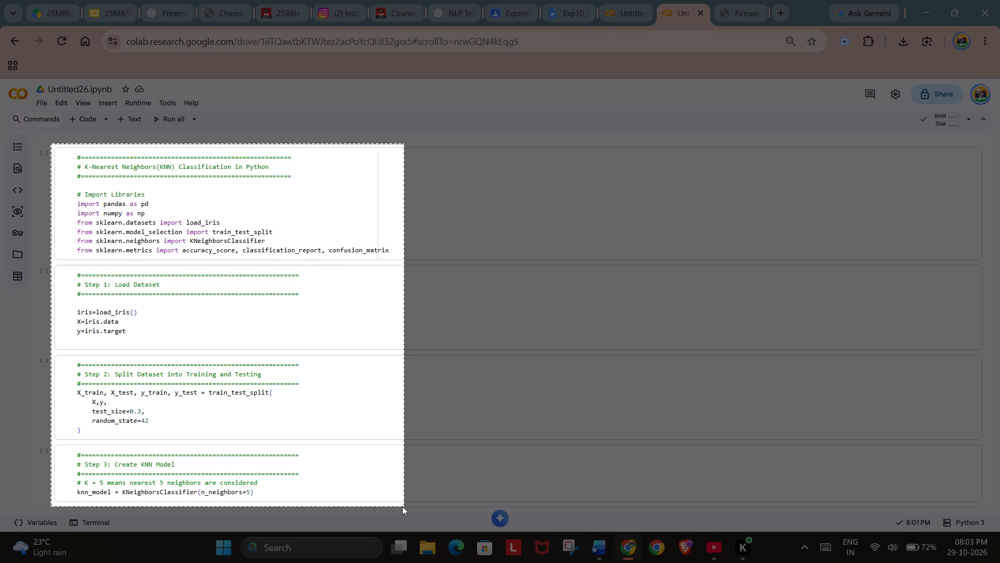
left_click_drag(402, 506, 397, 504)
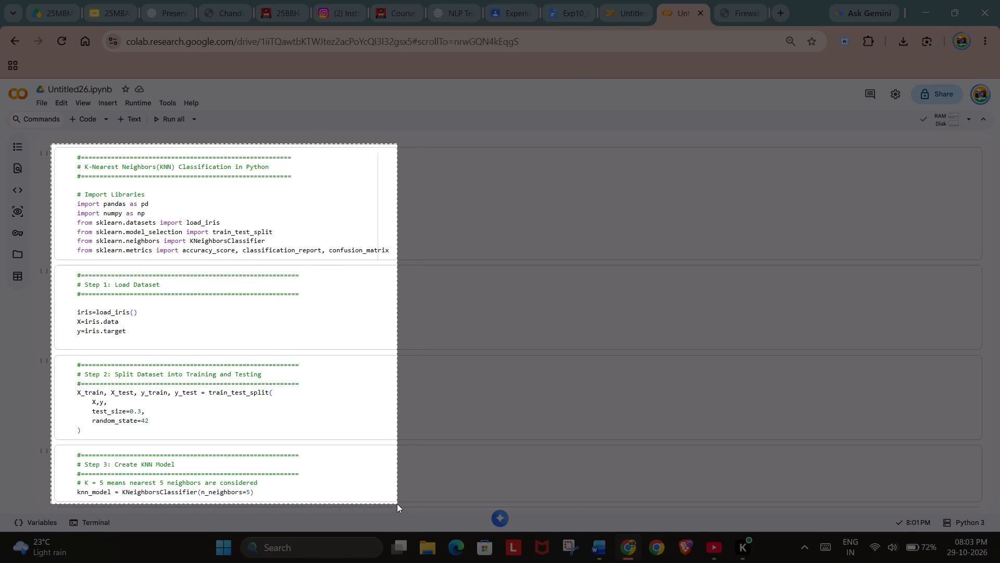
left_click_drag(397, 504, 393, 504)
Capture a screenshot of the Step 4: Train the Model and Step 5: Make Predictions cells of the KNN section.
scroll(393, 504, "down", 6)
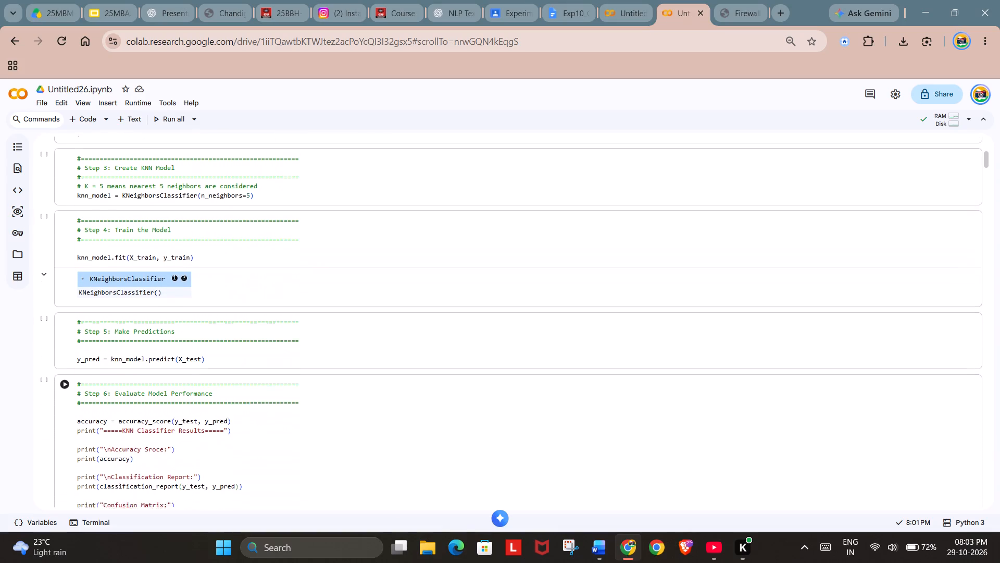
scroll(393, 504, "down", 2)
scroll(393, 504, "up", 1)
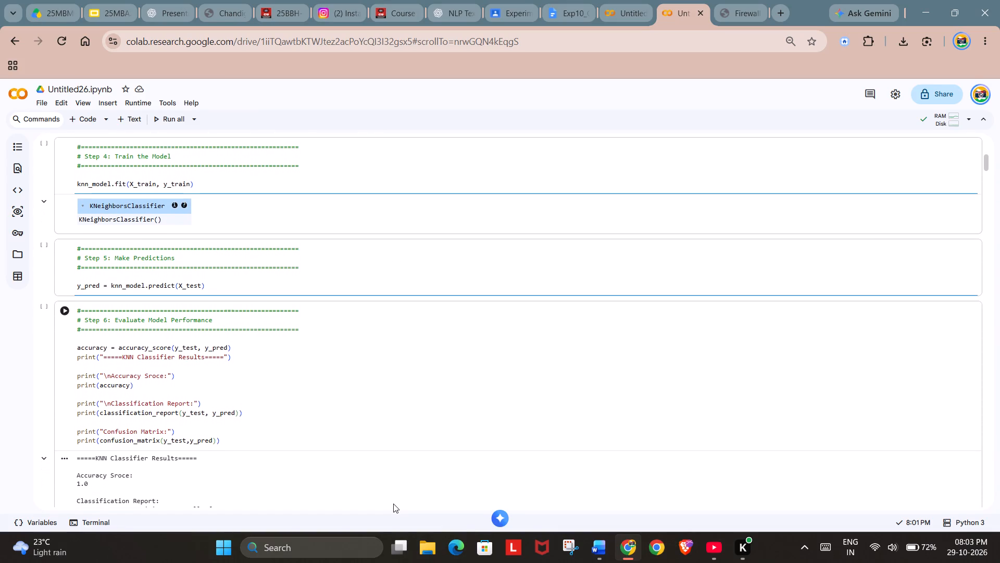
scroll(393, 504, "up", 2)
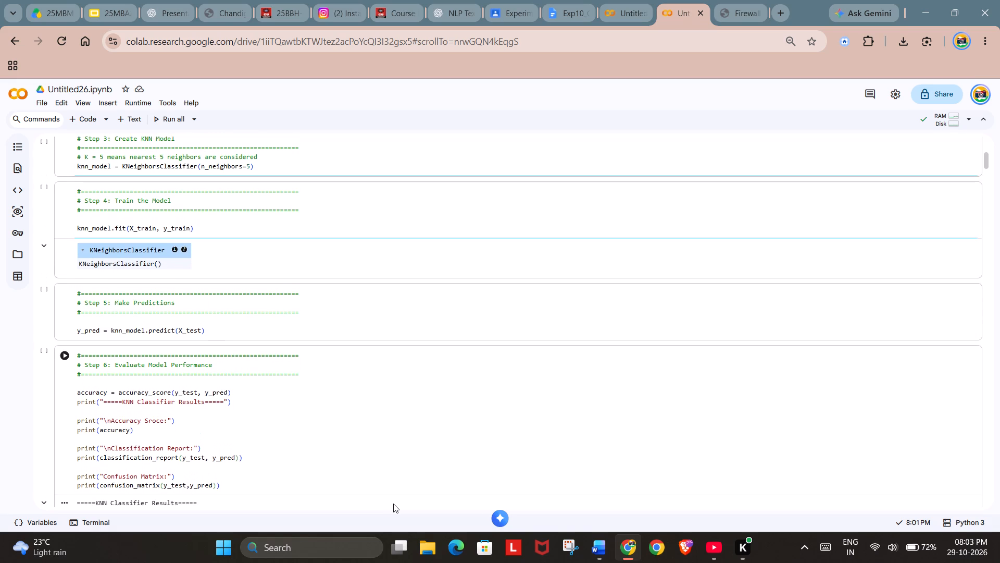
key("Print")
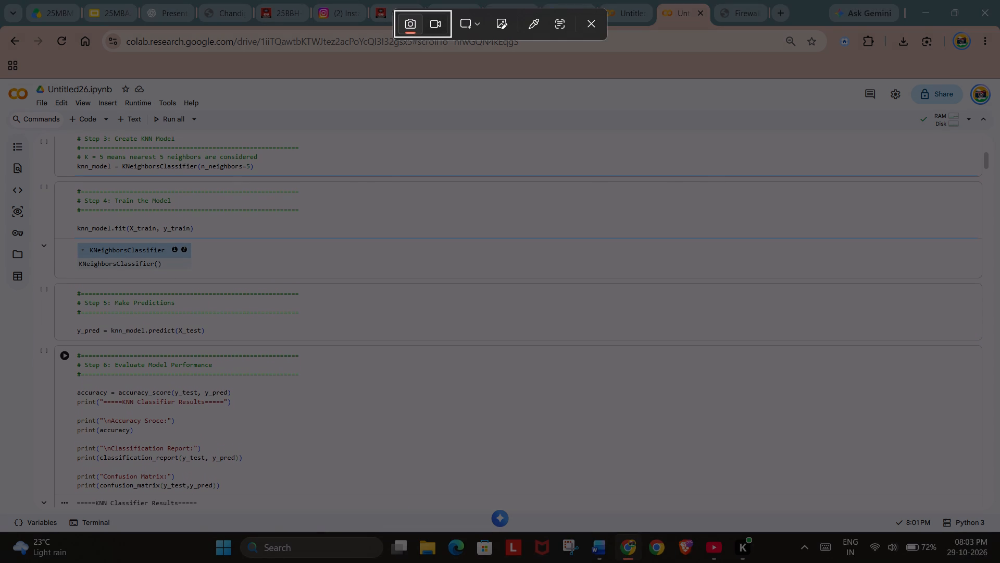
left_click_drag(52, 179, 298, 335)
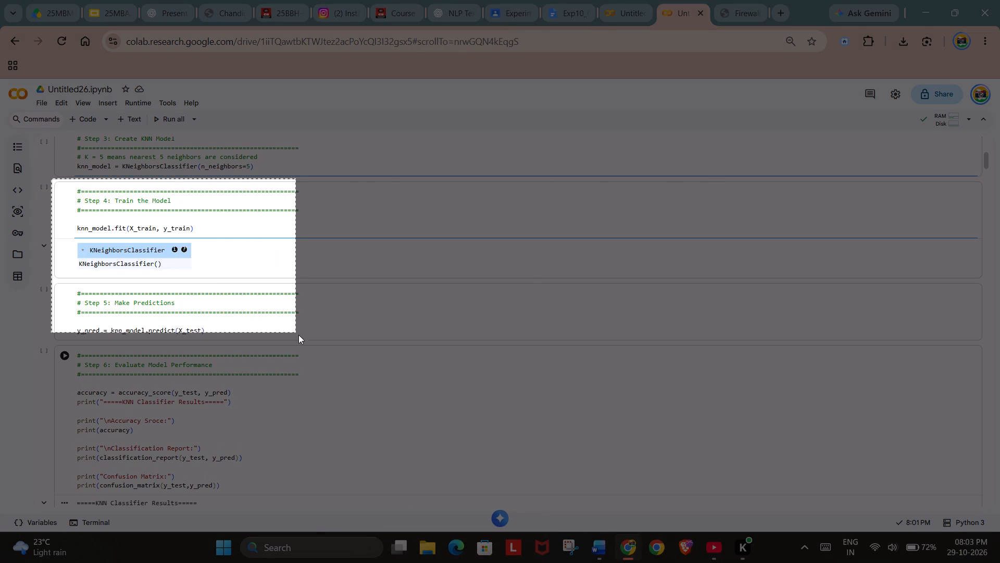
left_click_drag(298, 335, 330, 342)
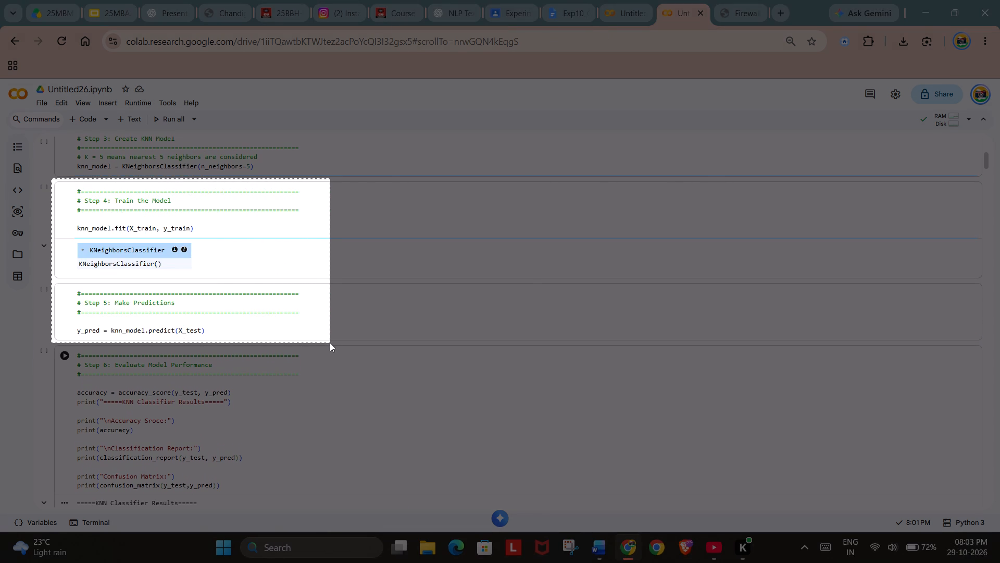
left_click_drag(330, 342, 318, 343)
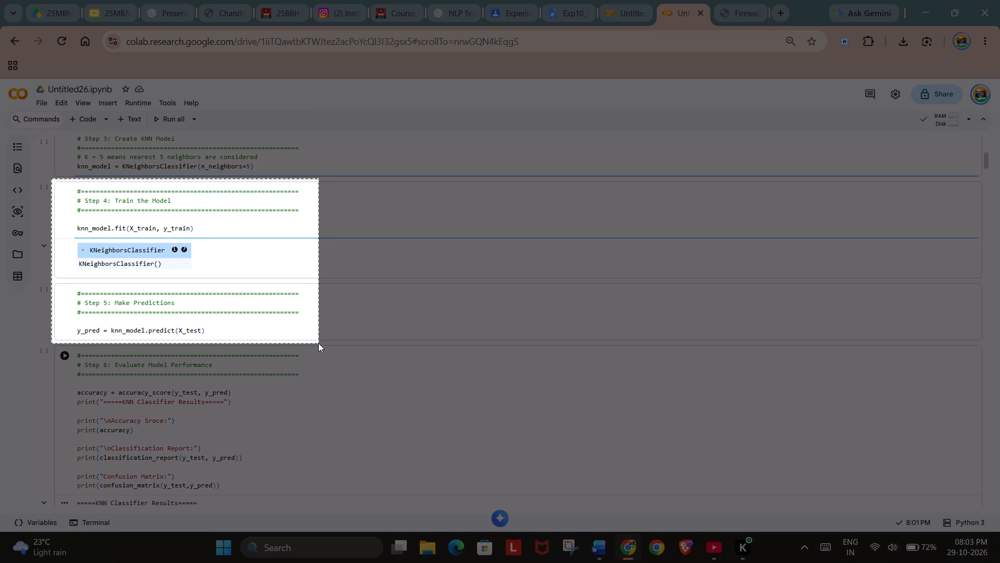
left_click_drag(318, 343, 314, 342)
Capture a screenshot of the code in the KNN Step 6: Evaluate Model Performance cell, without its output.
scroll(268, 377, "down", 1)
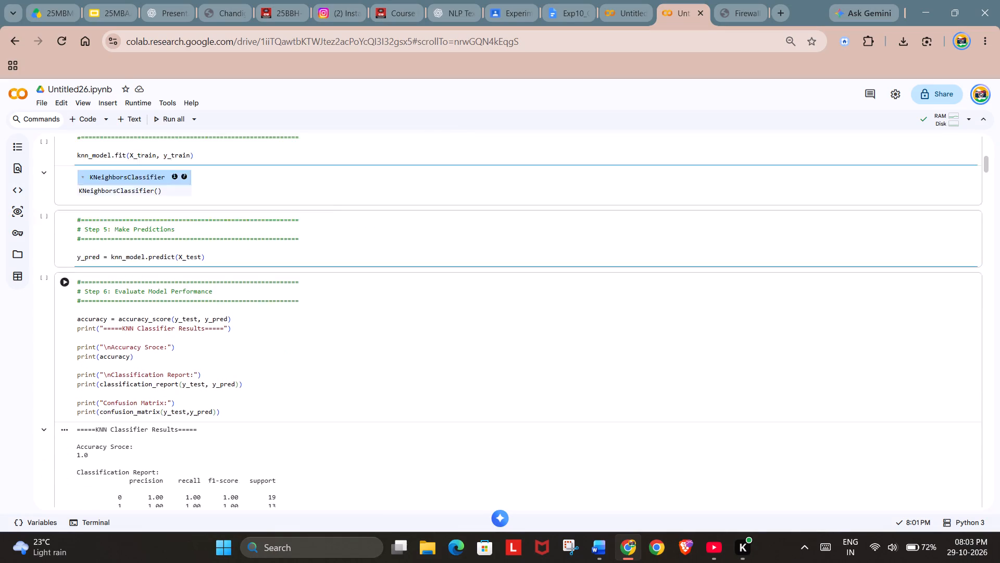
scroll(268, 377, "down", 3)
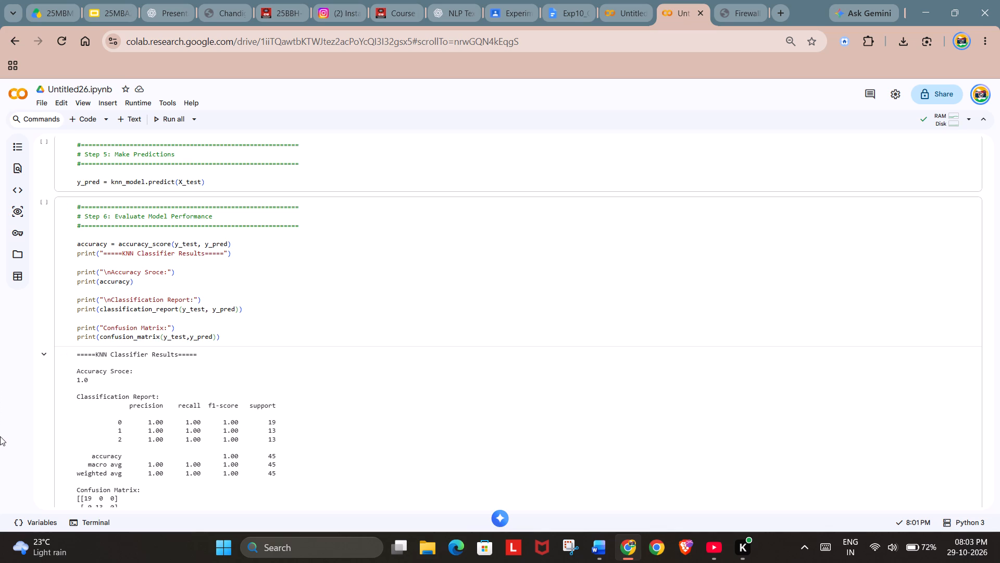
scroll(0, 436, "up", 2)
scroll(189, 406, "up", 1)
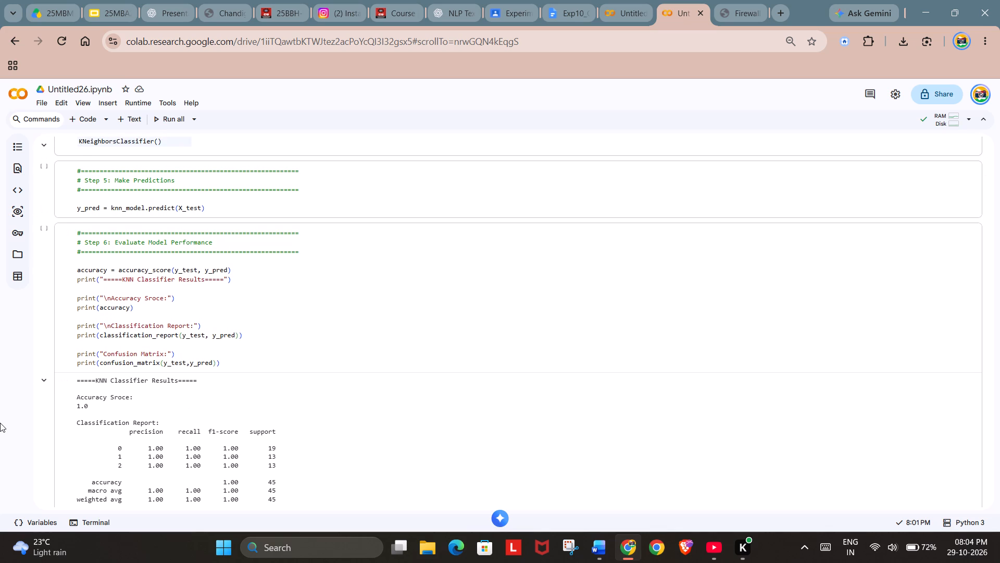
key("Print")
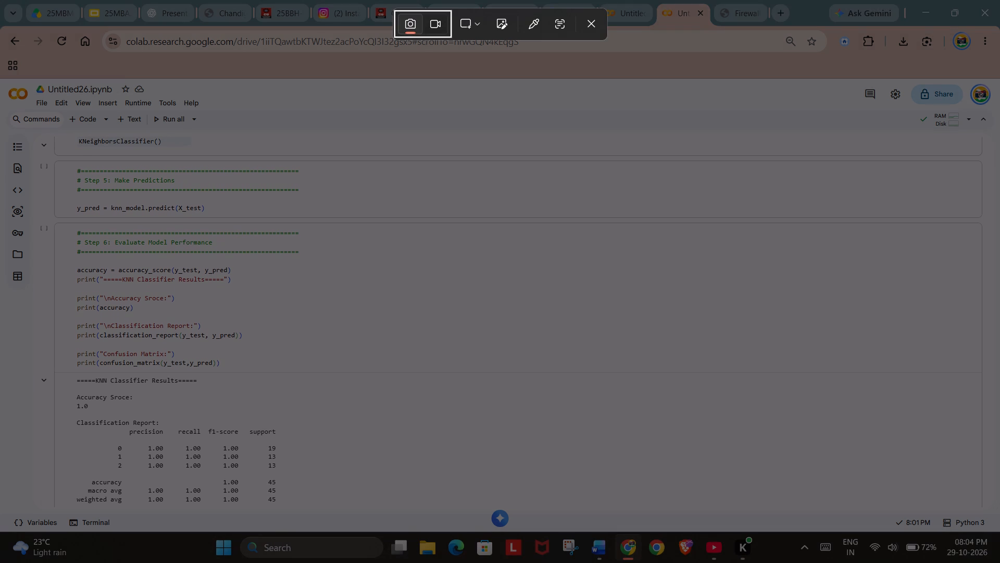
left_click_drag(69, 226, 137, 257)
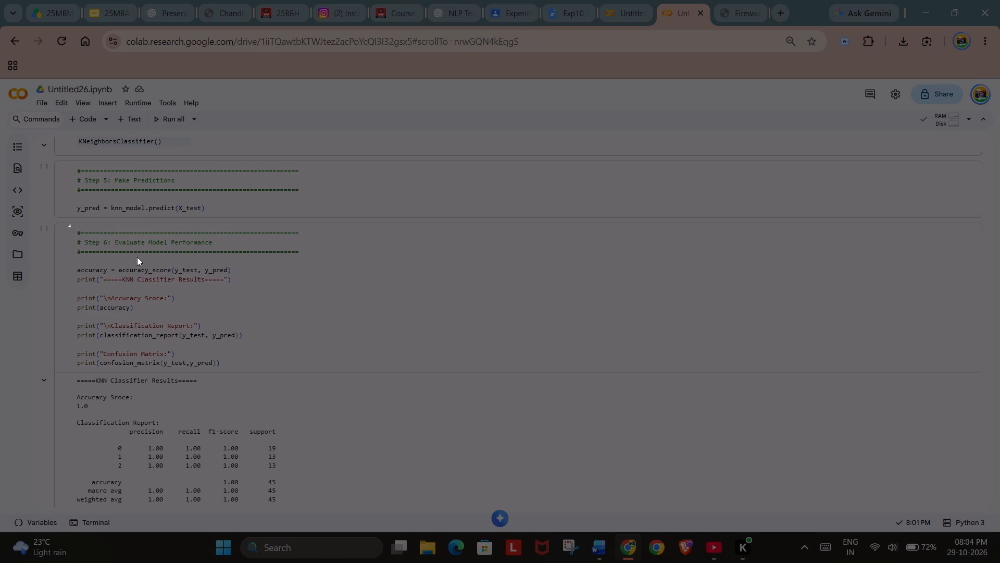
left_click_drag(137, 257, 308, 371)
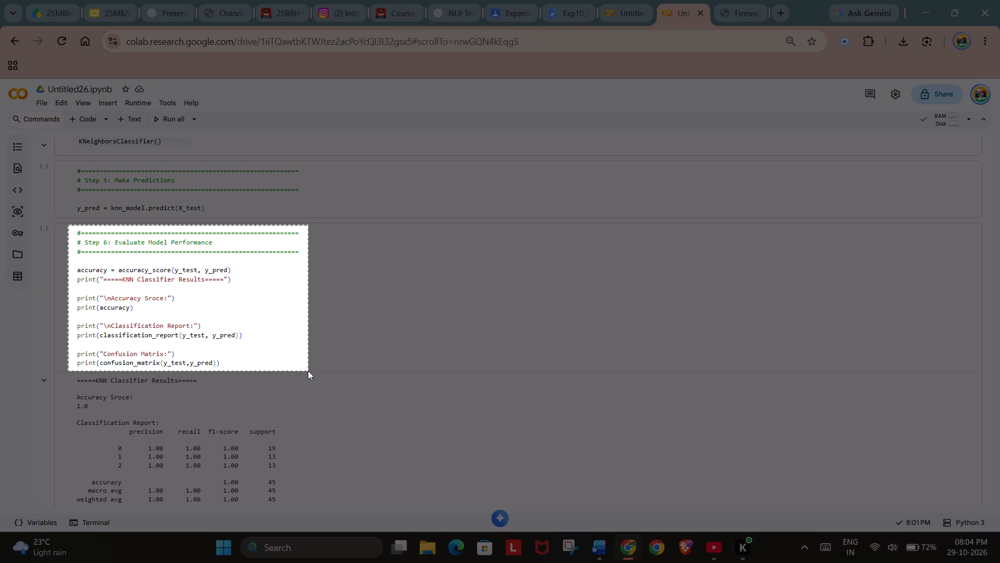
left_click_drag(308, 371, 306, 370)
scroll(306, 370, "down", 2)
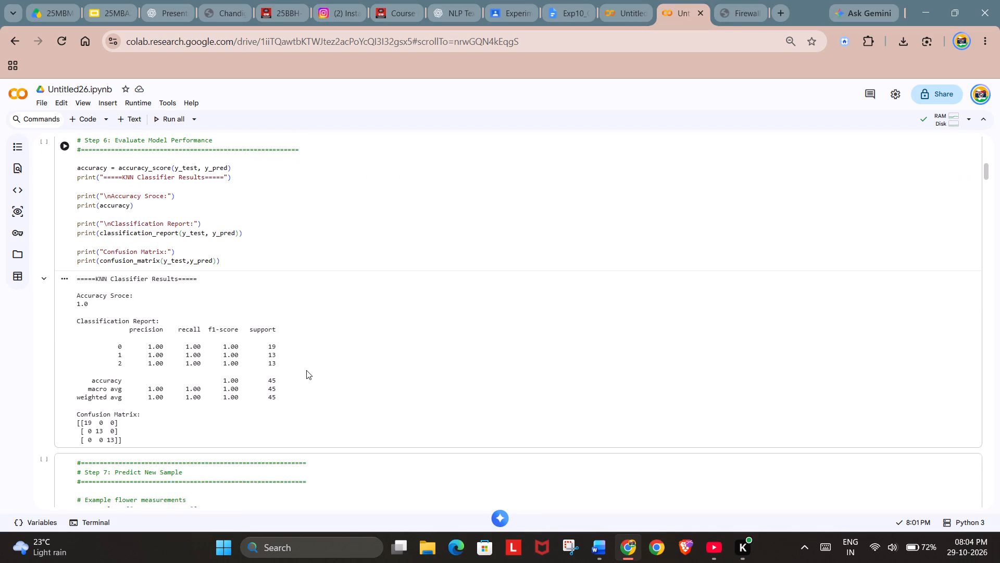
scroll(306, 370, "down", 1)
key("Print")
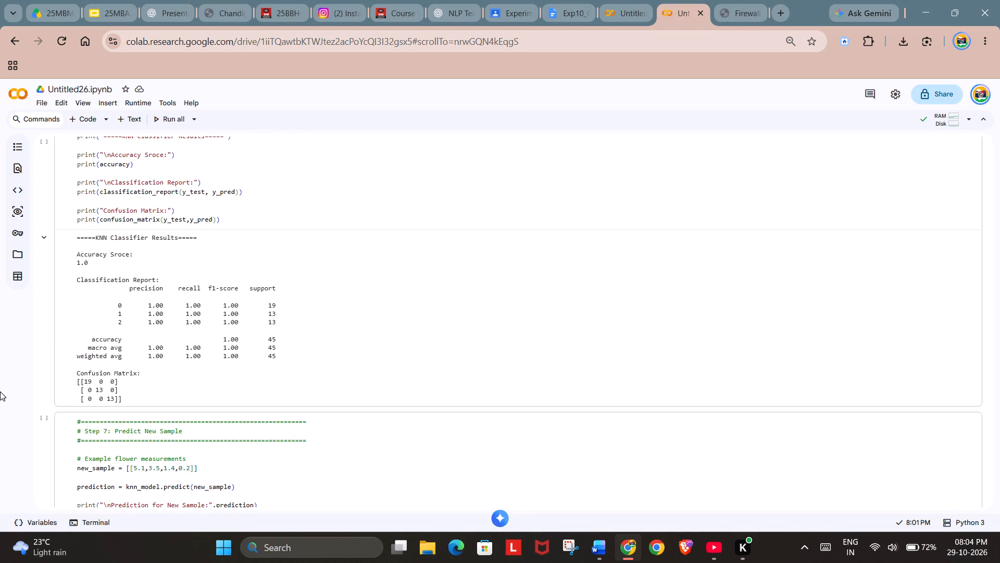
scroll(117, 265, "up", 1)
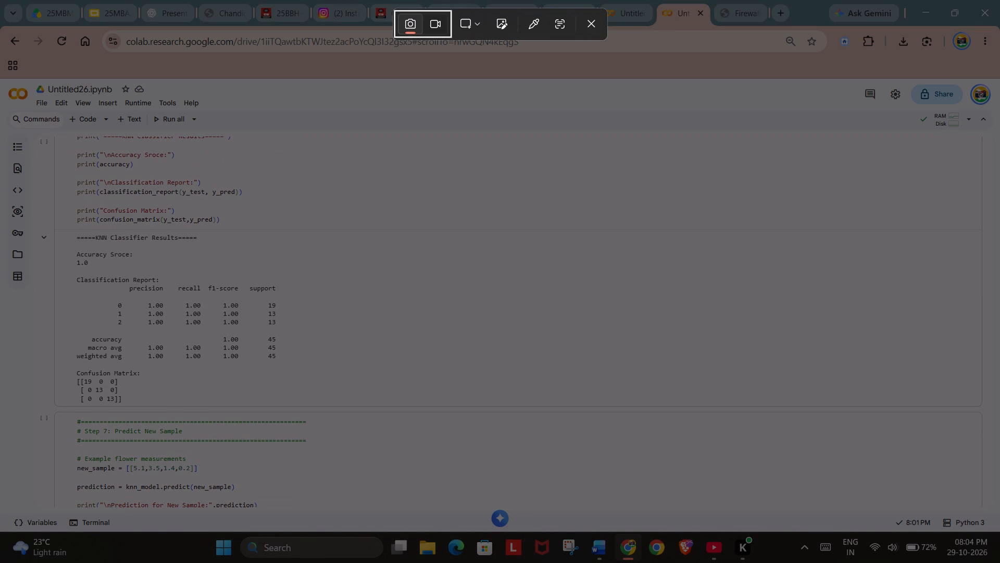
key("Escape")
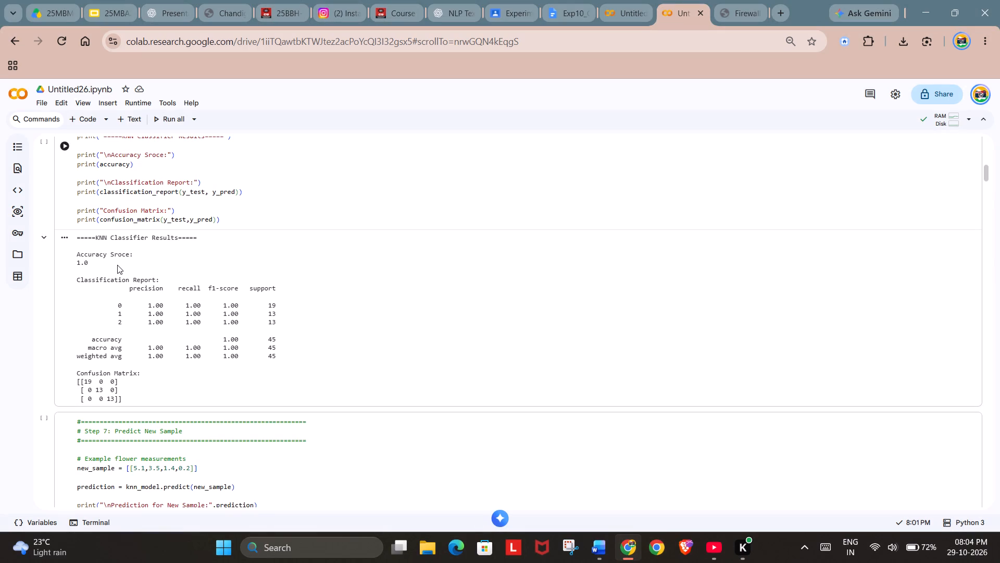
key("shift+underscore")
Capture a screenshot of the KNN Step 6: Evaluate Model Performance cell together with its full output down to the confusion matrix.
scroll(244, 296, "up", 1)
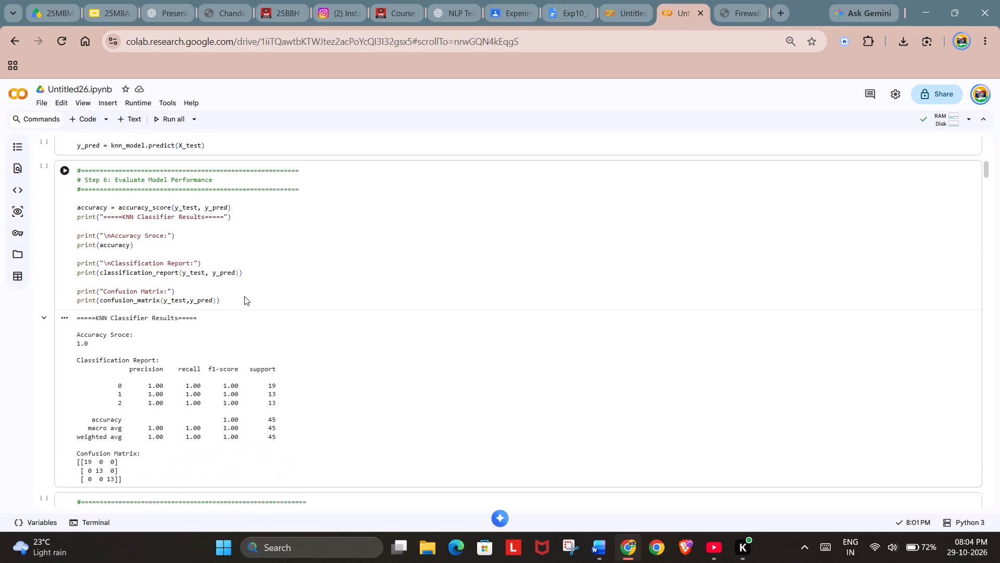
scroll(244, 296, "up", 1)
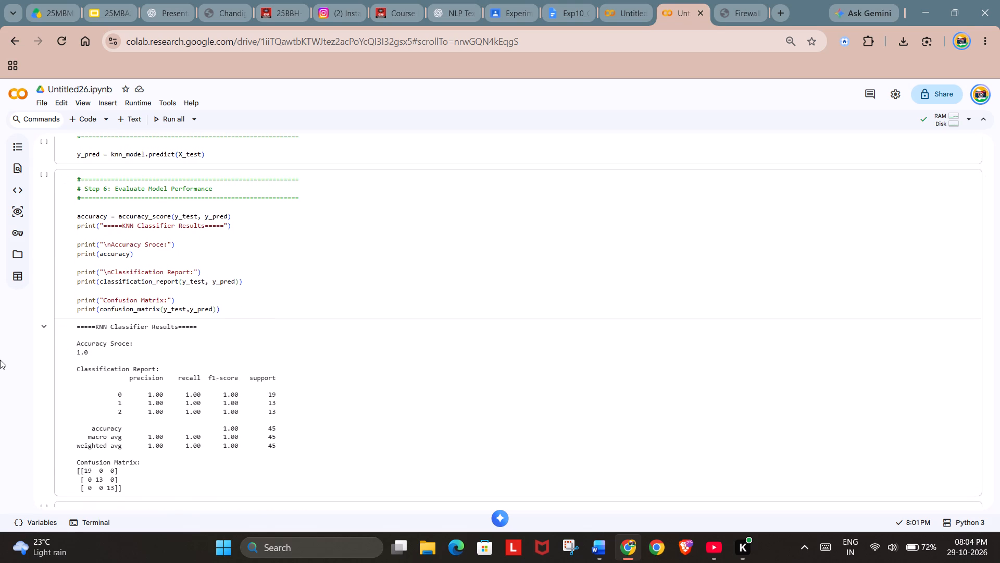
key("Print")
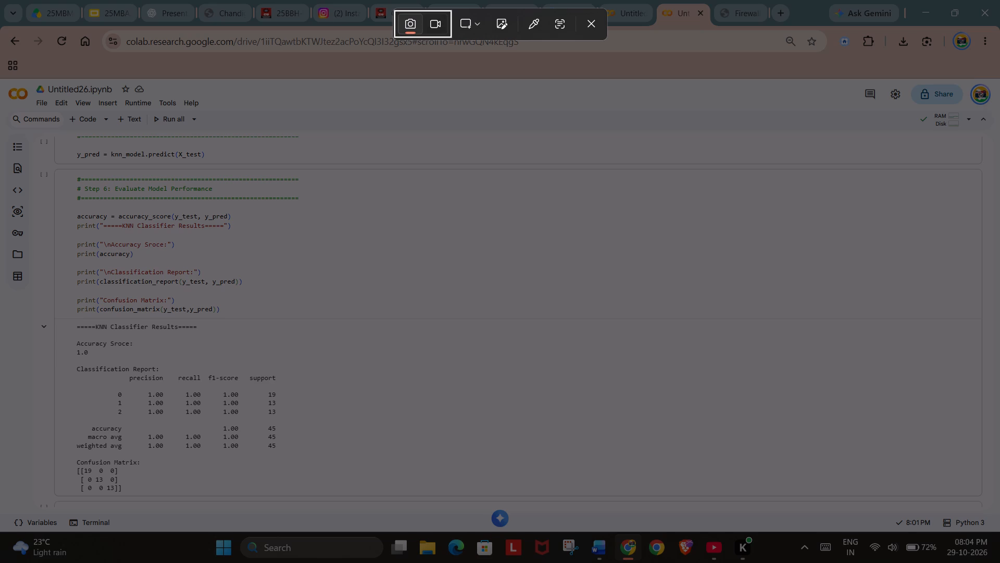
left_click_drag(52, 167, 310, 484)
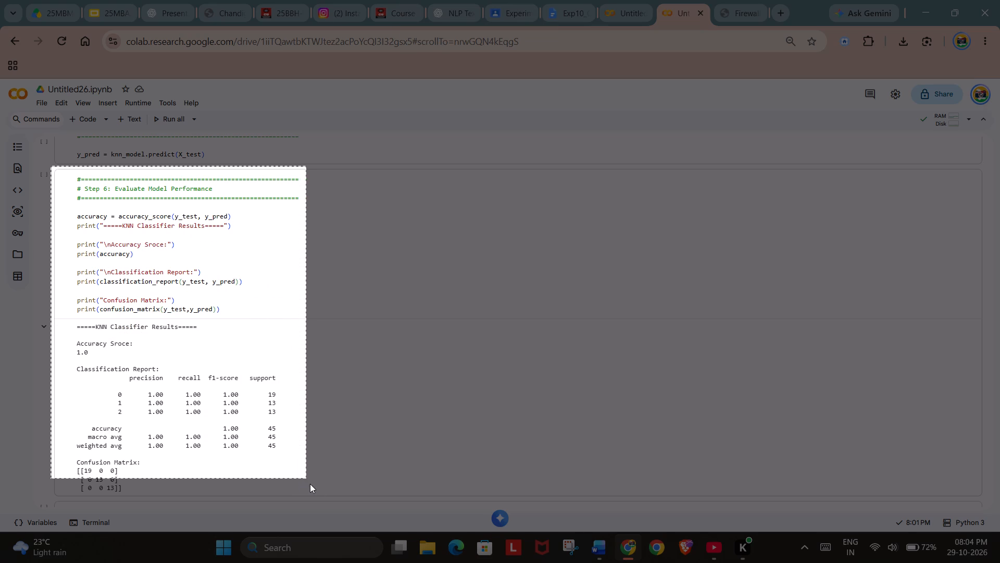
left_click_drag(310, 484, 315, 496)
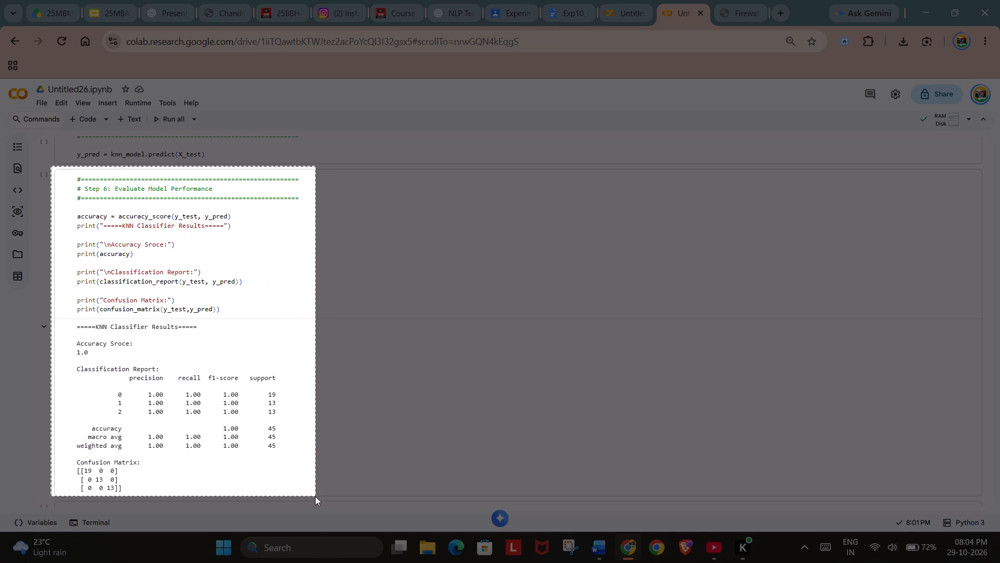
left_click_drag(315, 496, 312, 499)
Capture a screenshot from the KNN Step 7: Predict New Sample cell and its output through the SVM Import Libraries cell.
scroll(312, 499, "down", 1)
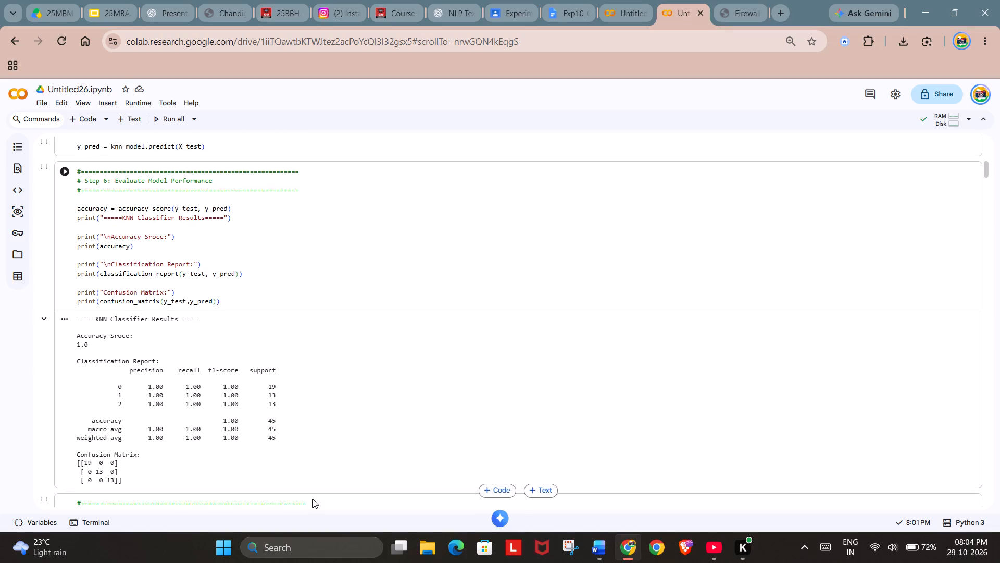
scroll(312, 499, "down", 6)
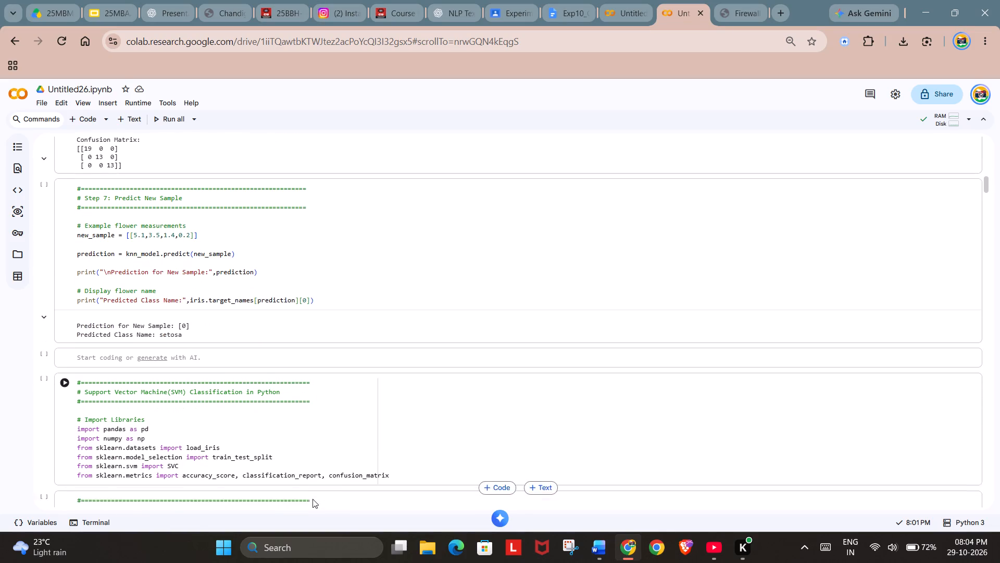
scroll(312, 499, "down", 2)
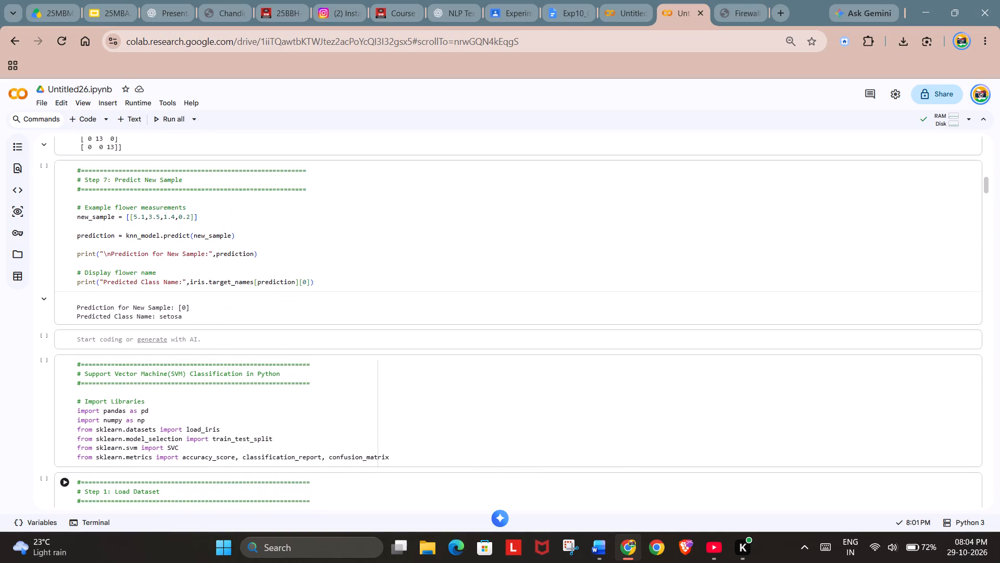
scroll(312, 499, "down", 1)
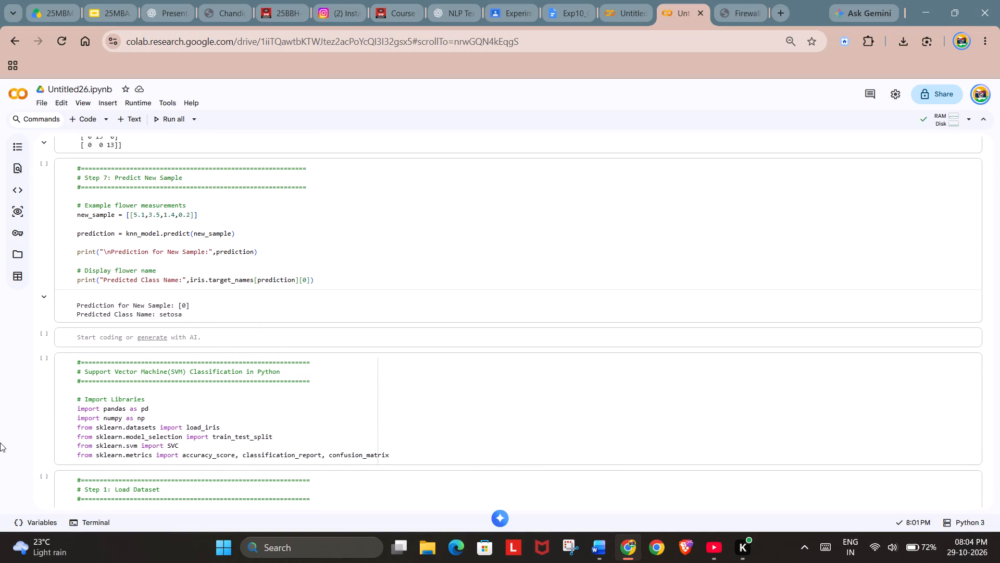
key("Print")
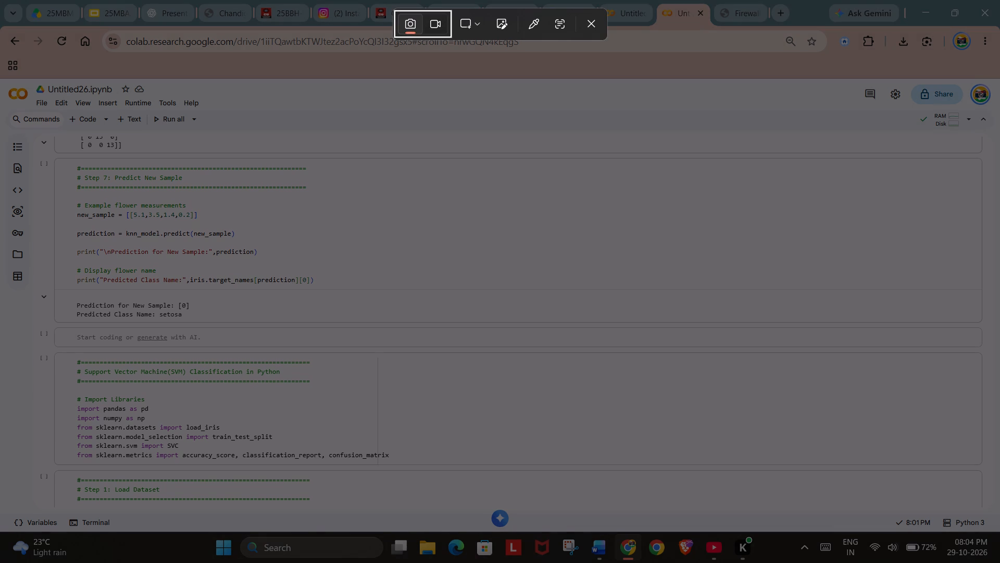
left_click_drag(52, 157, 398, 464)
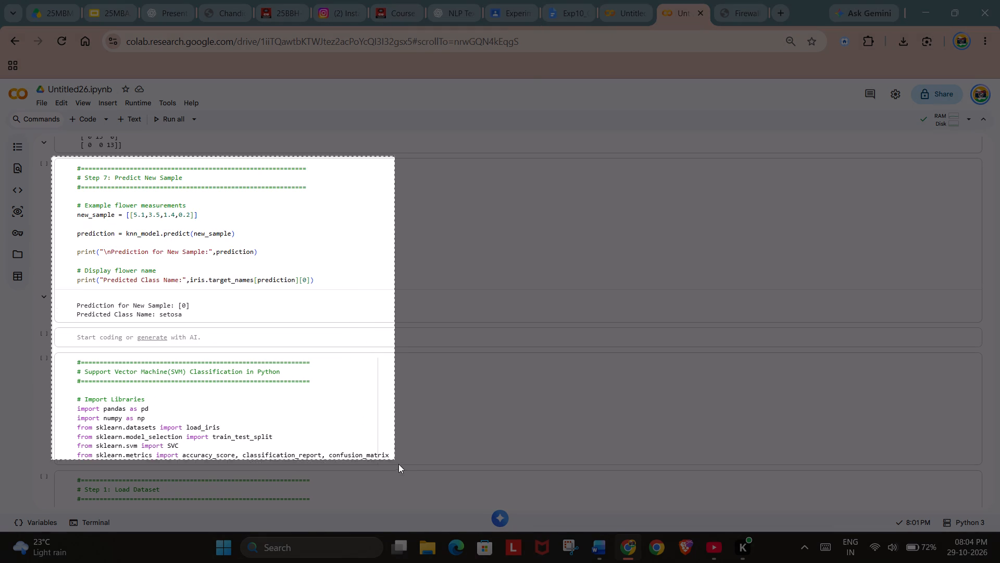
left_click_drag(398, 464, 397, 467)
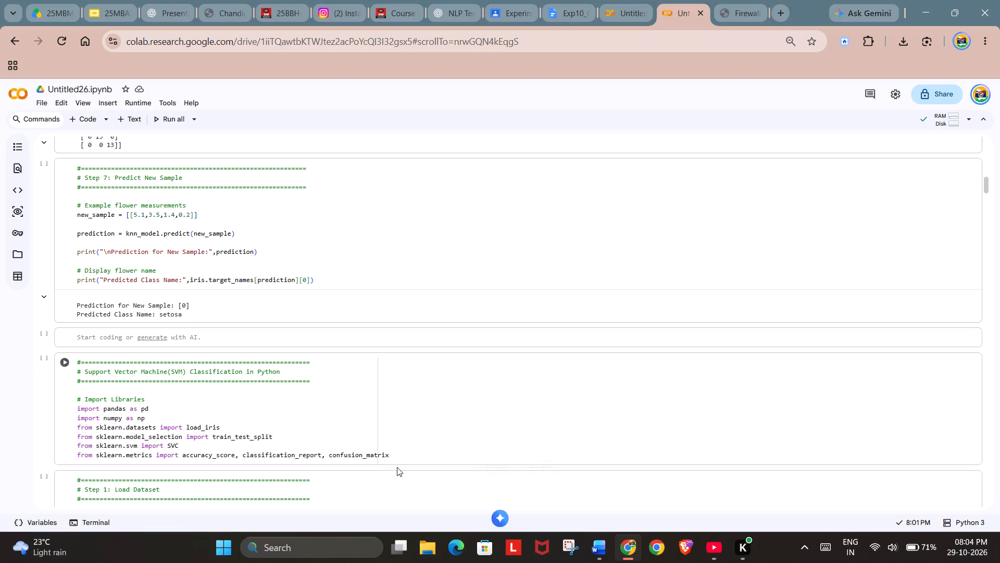
Look over the notebook cells around the end of the KNN section and the start of the SVM section.
scroll(397, 467, "down", 3)
scroll(397, 467, "up", 1)
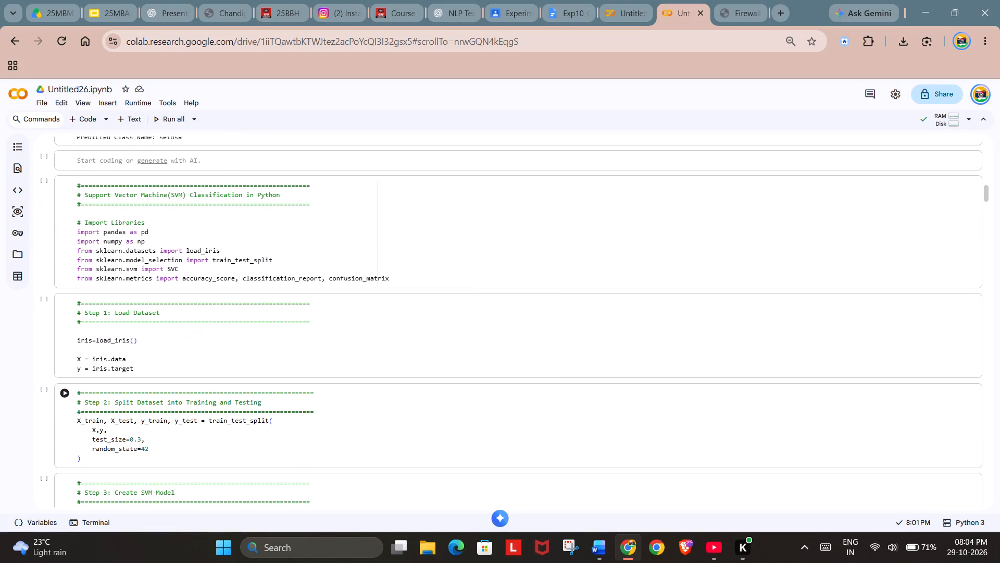
scroll(397, 467, "up", 1)
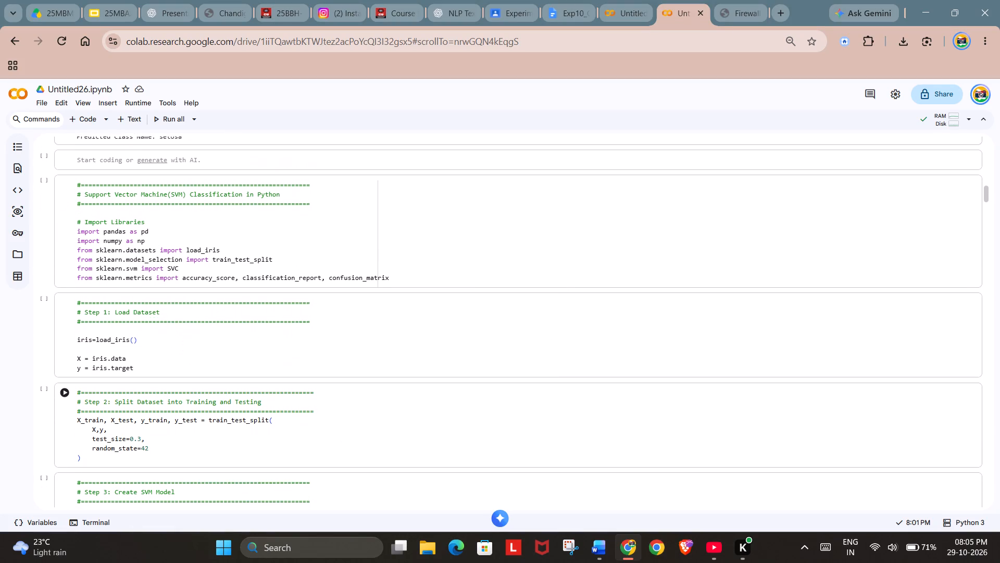
scroll(397, 467, "up", 2)
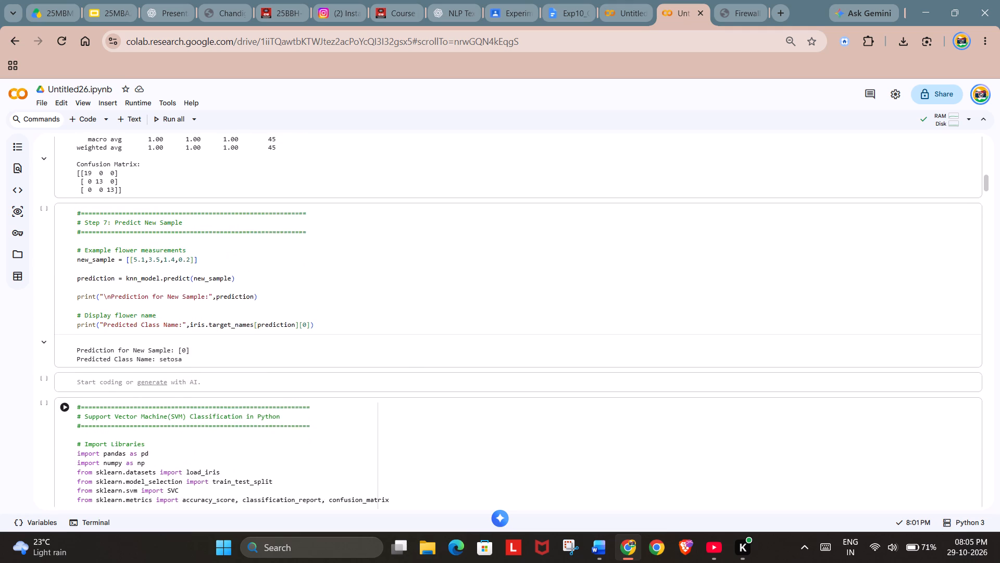
scroll(397, 467, "up", 4)
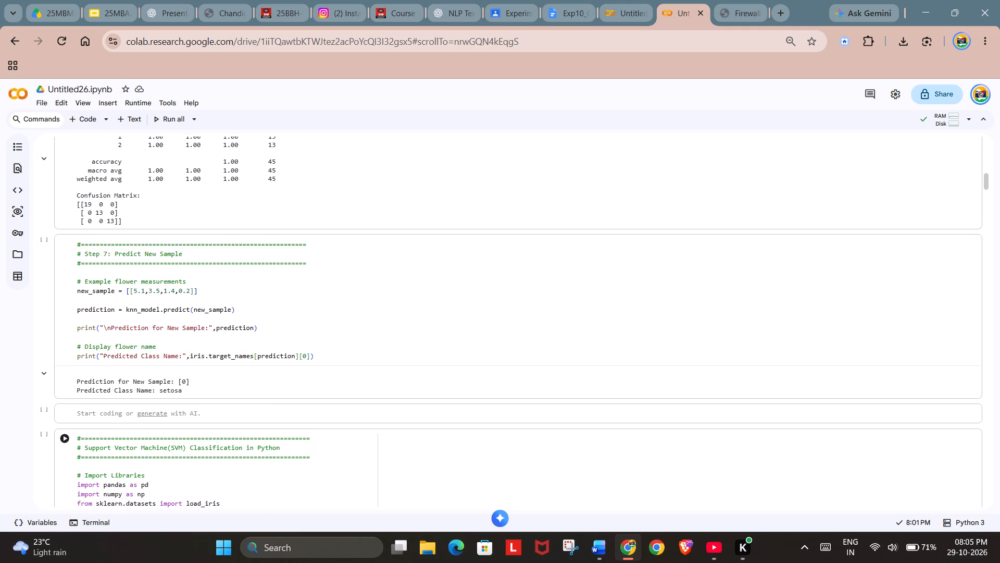
scroll(397, 467, "up", 1)
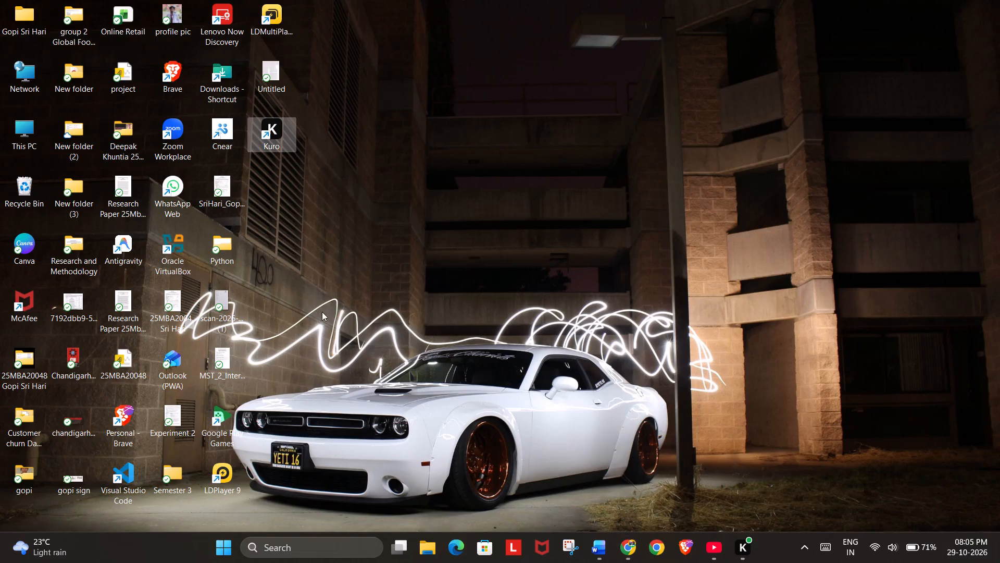
Open the Screenshots folder in File Explorer and go to the most recent screenshots.
left_click(429, 542)
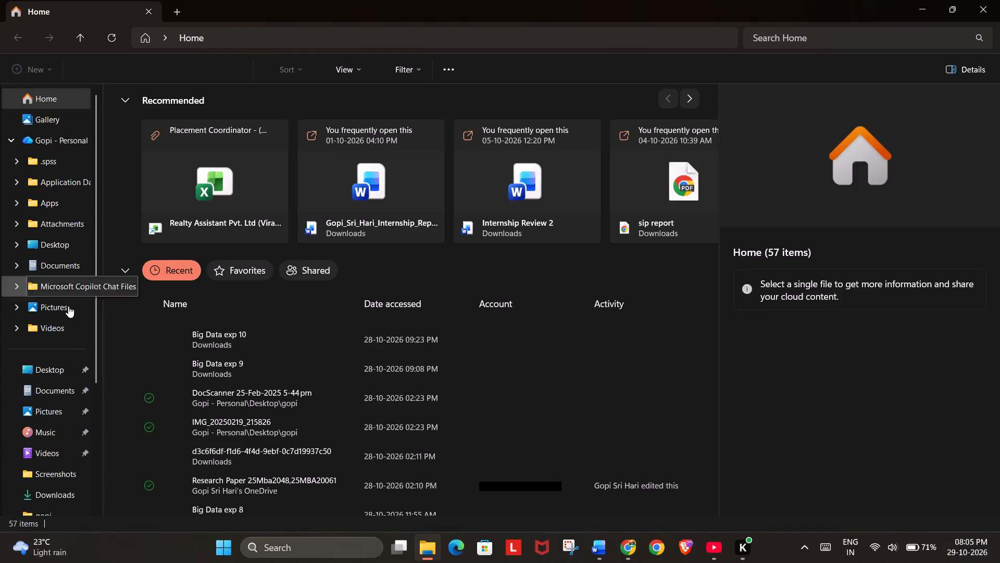
left_click(51, 474)
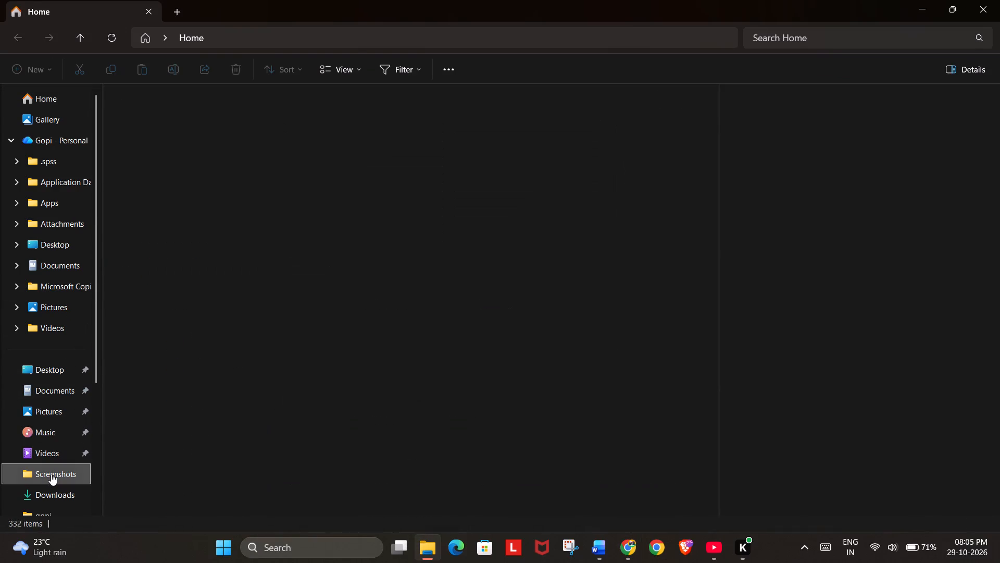
scroll(497, 312, "down", 20)
scroll(497, 312, "down", 6)
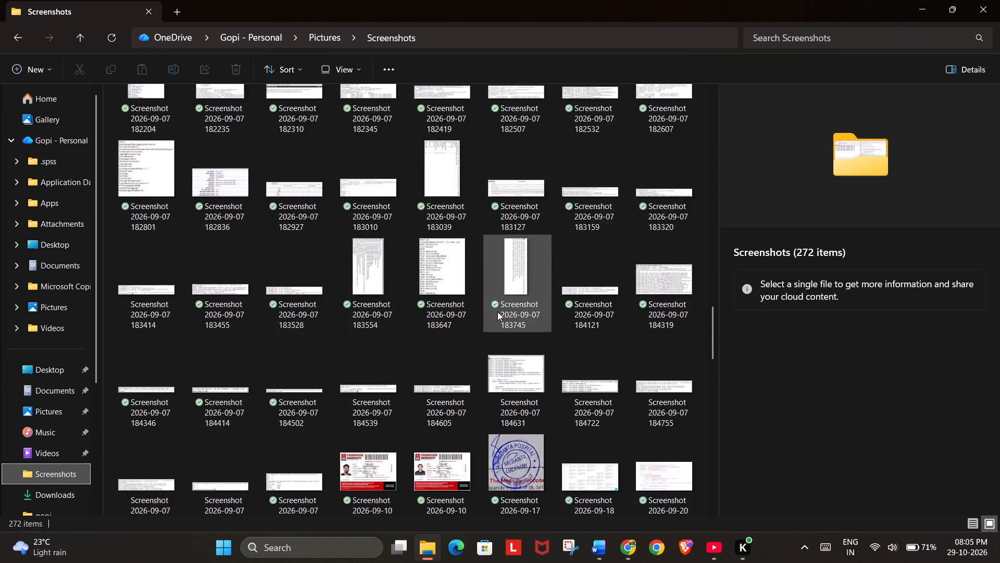
scroll(497, 312, "down", 10)
scroll(497, 312, "down", 18)
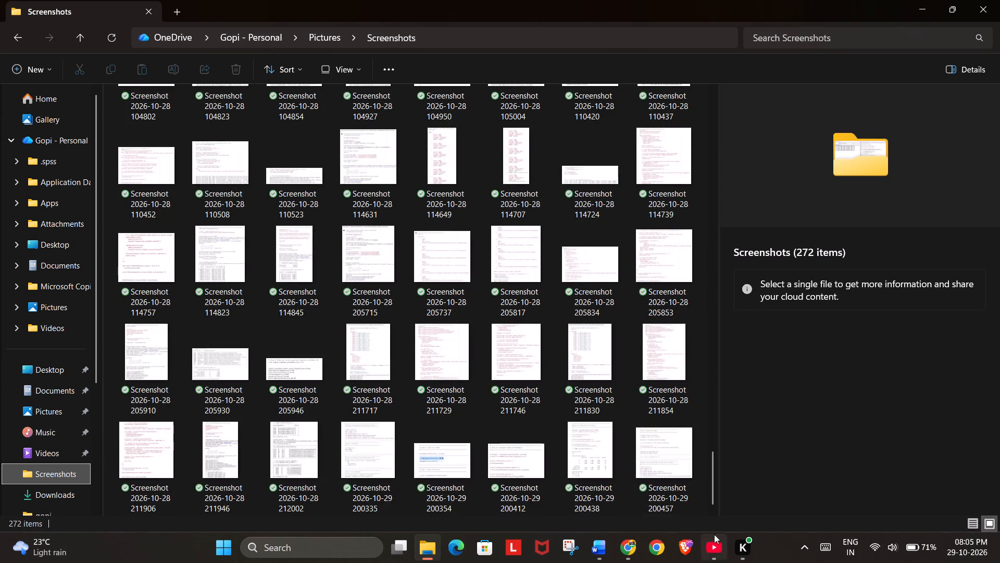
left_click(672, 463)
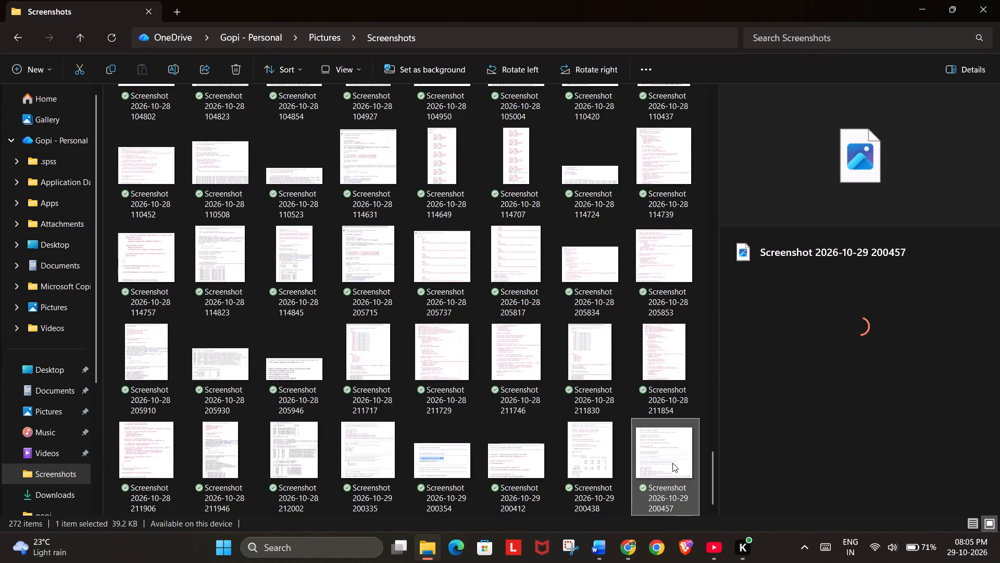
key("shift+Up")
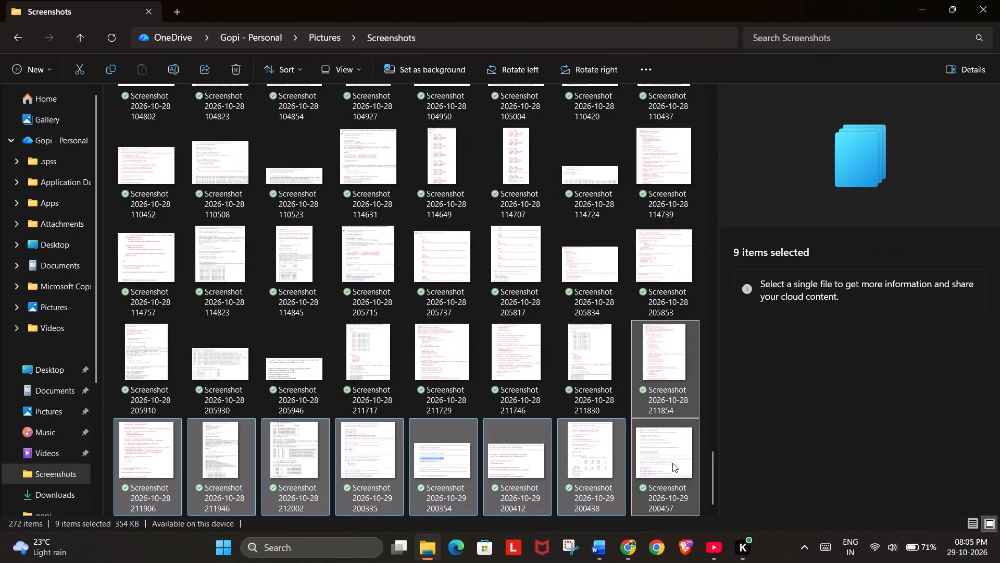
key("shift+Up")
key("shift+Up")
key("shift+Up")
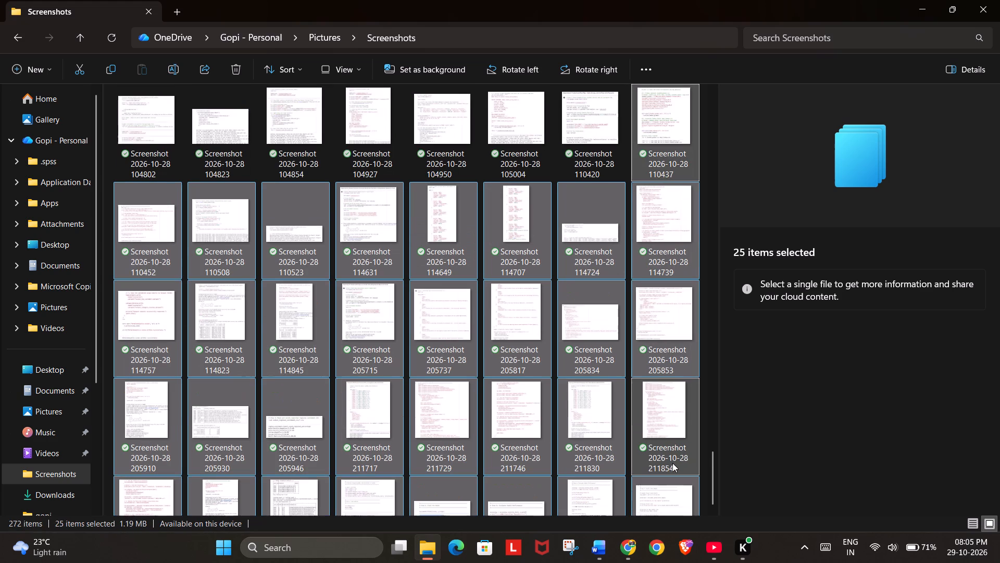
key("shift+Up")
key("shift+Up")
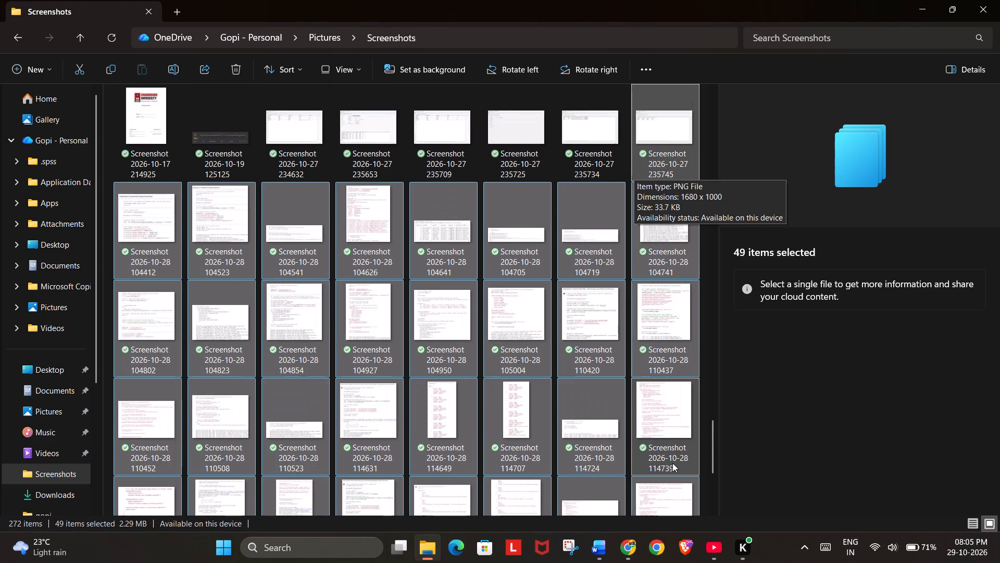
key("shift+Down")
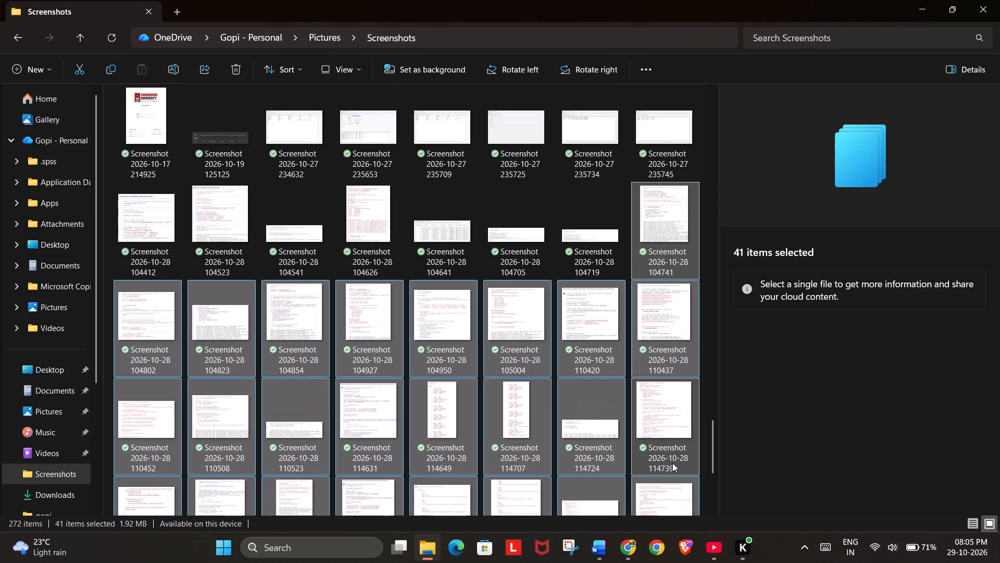
scroll(672, 463, "up", 1)
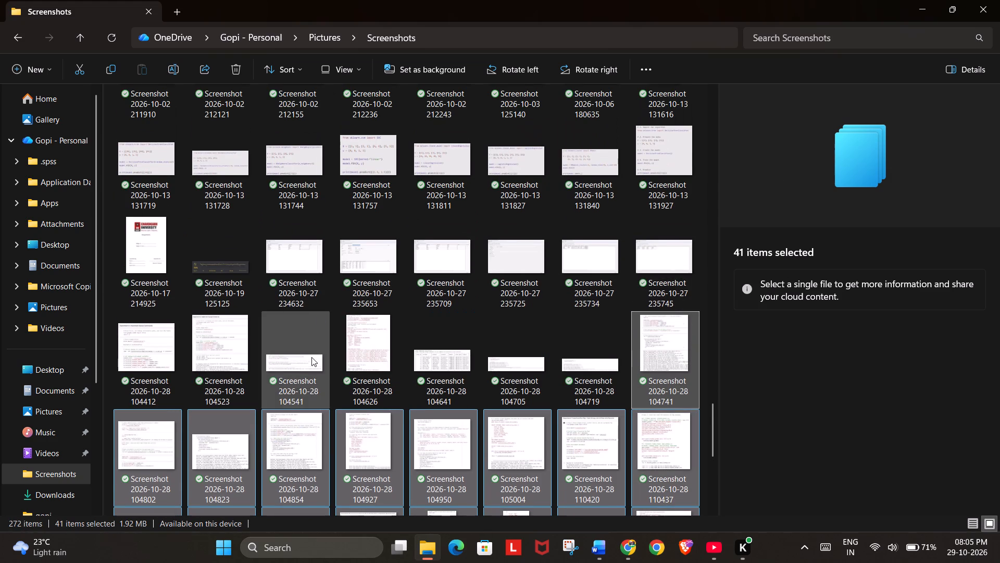
double_click(302, 255)
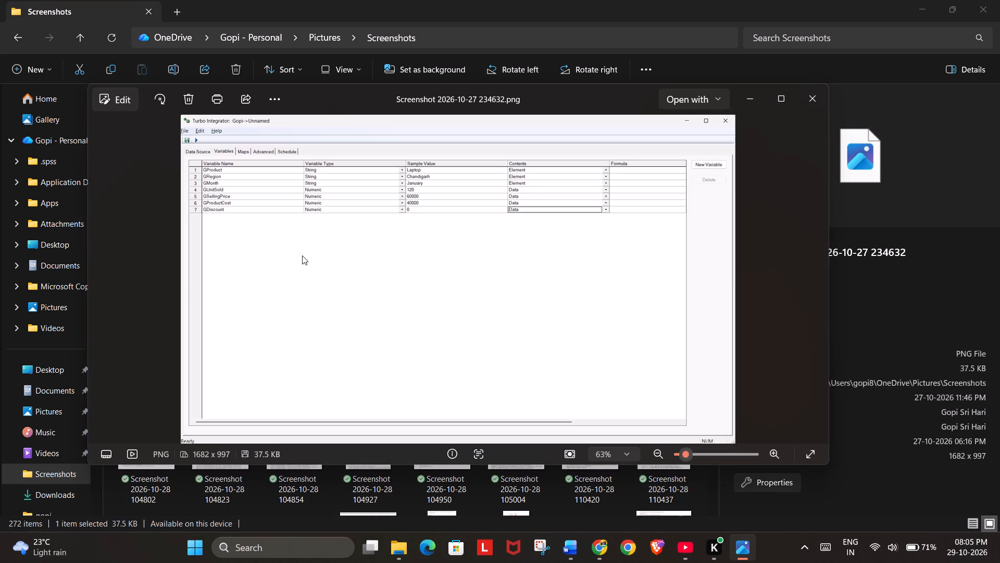
key("Right")
key("Right")
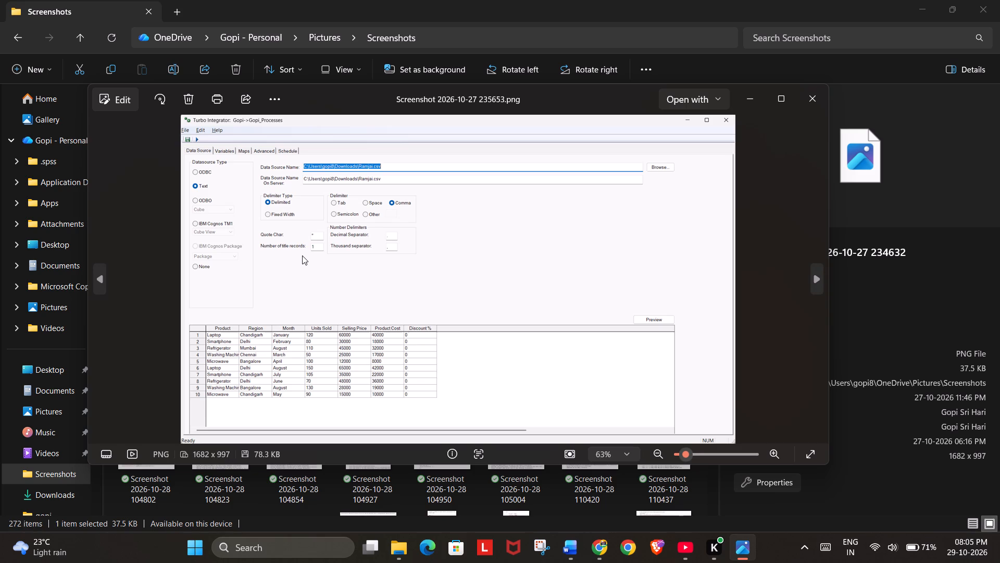
key("Right")
key("Right")
key("Right")
key("Right")
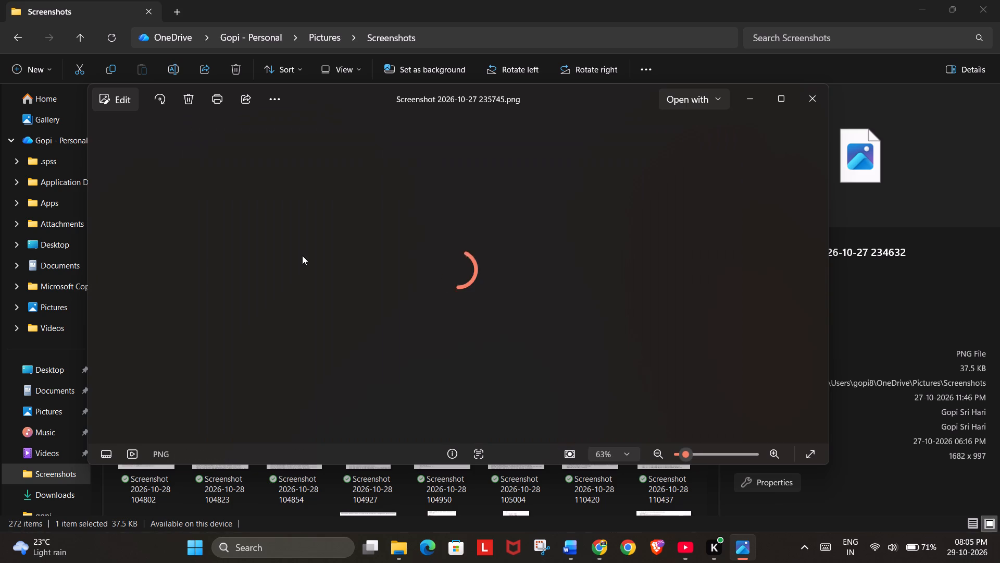
key("Right")
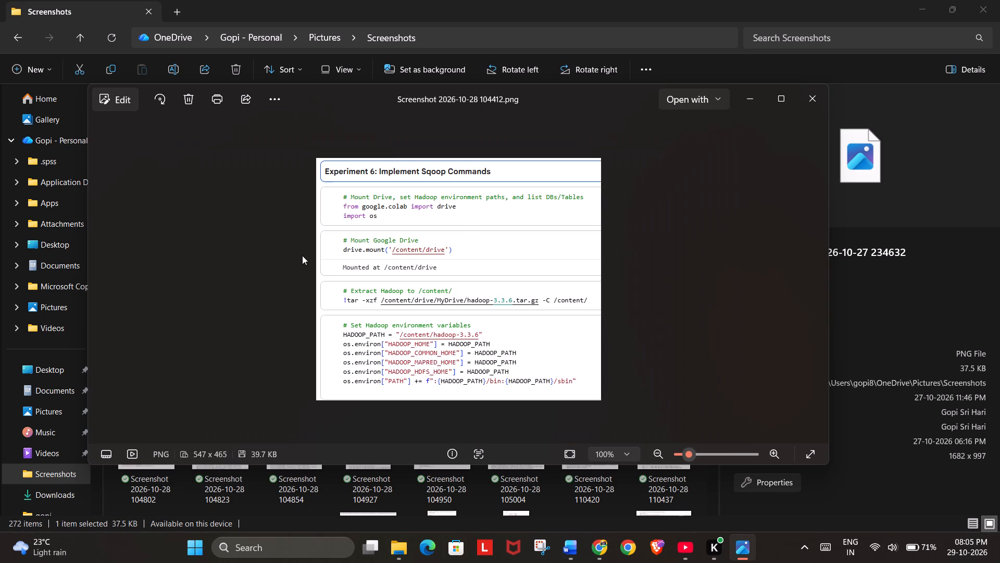
left_click(833, 94)
left_click(806, 104)
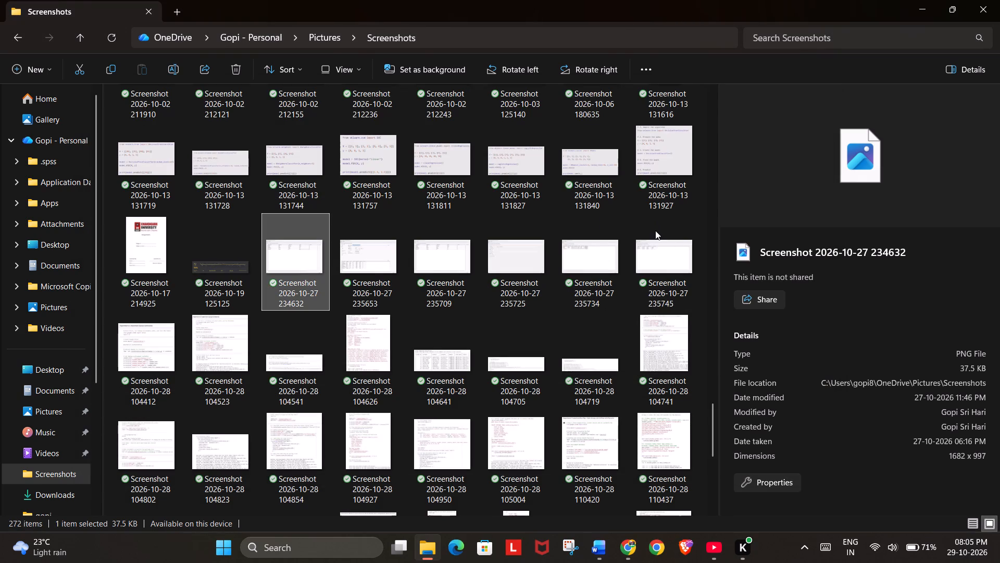
double_click(655, 247)
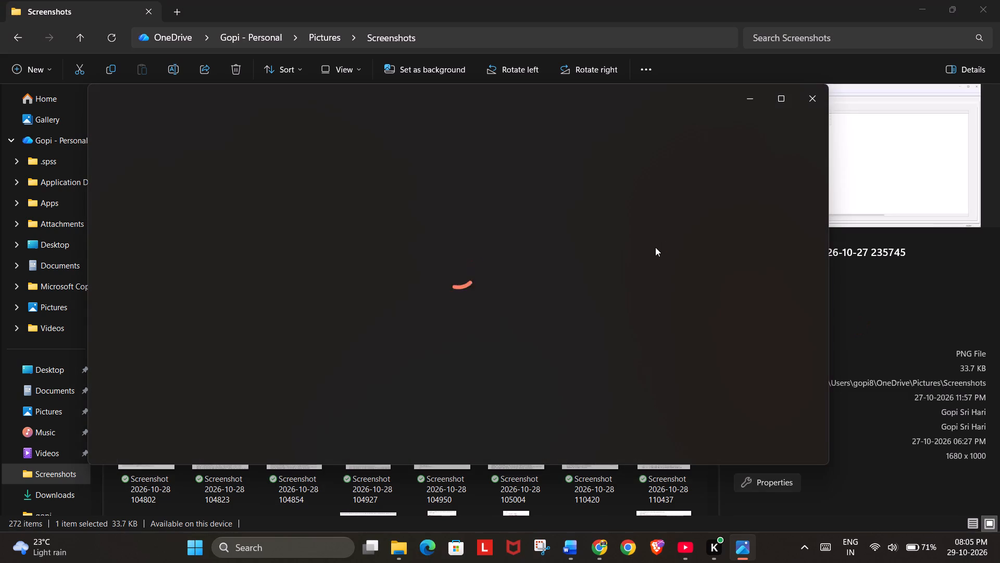
left_click(813, 99)
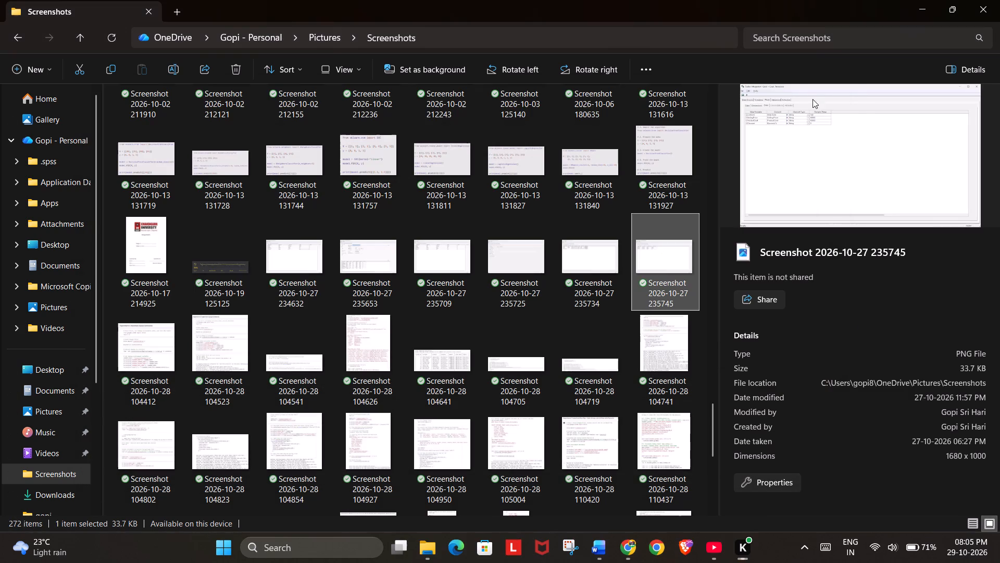
left_click(159, 337)
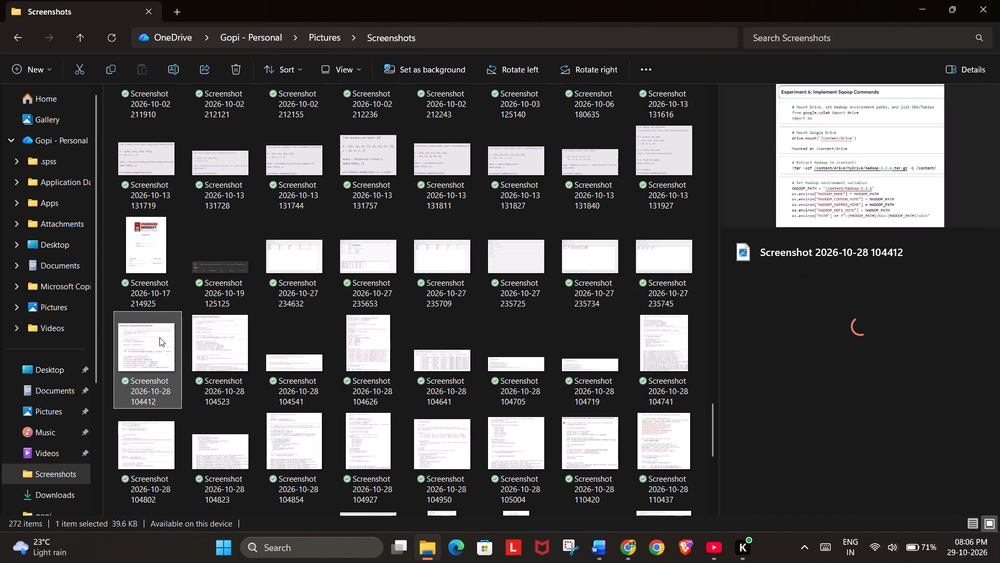
key("shift+Down")
key("shift+Down")
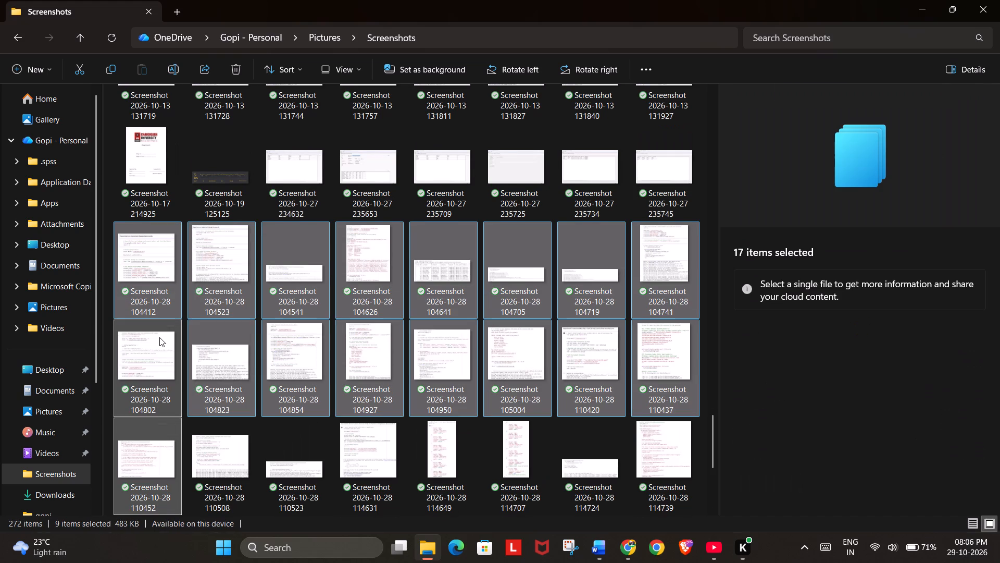
key("shift+Down")
key("shift+Down")
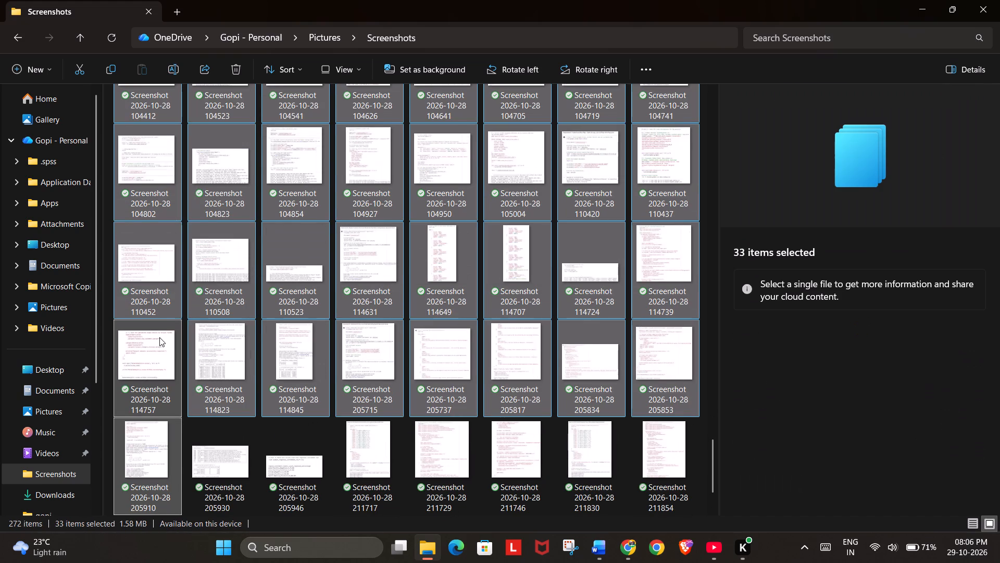
key("shift+Down")
key("shift+Down")
key("shift+Down")
key("shift+Right")
key("shift+Right")
key("shift+Right")
key("shift+Right")
key("shift+Right")
key("shift+Right")
key("shift+Right")
key("shift+Right")
key("shift+Right")
key("shift+Right")
key("shift+Right")
key("shift+Right")
key("shift+Right")
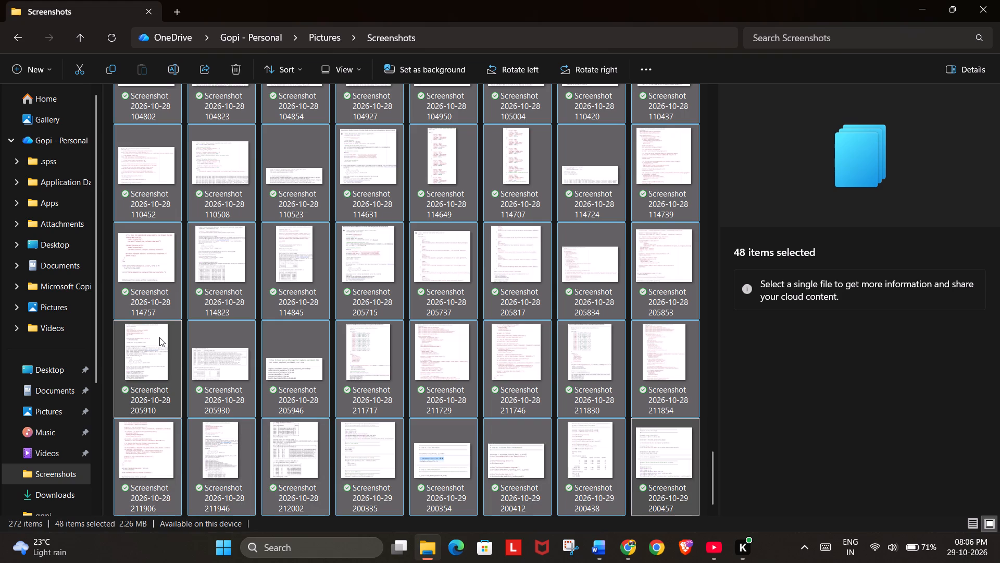
key("Delete")
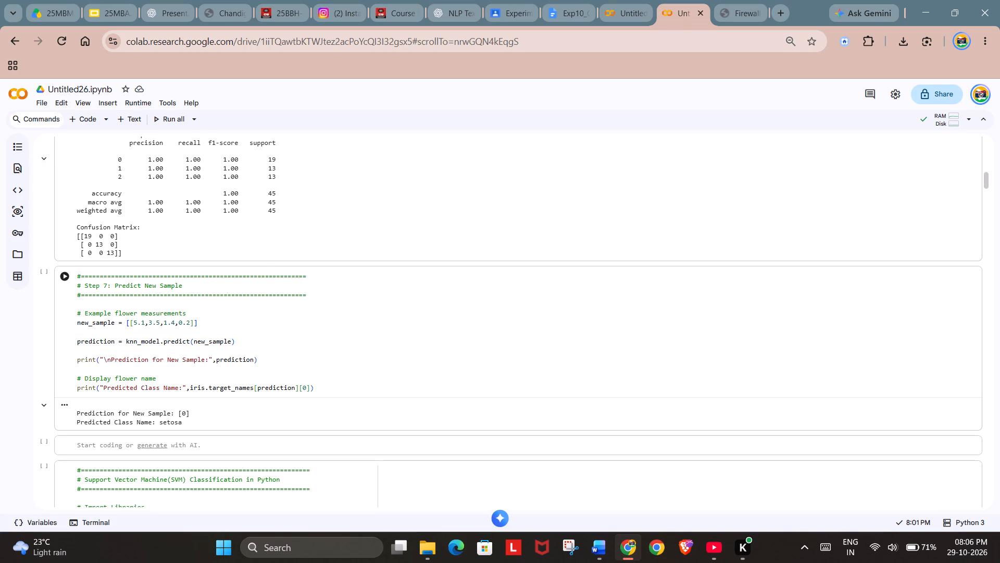
In the Untitled26.ipynb notebook in Chrome, capture a screenshot from the KNN Import Libraries cell through Step 3: Create KNN Model.
scroll(262, 259, "up", 9)
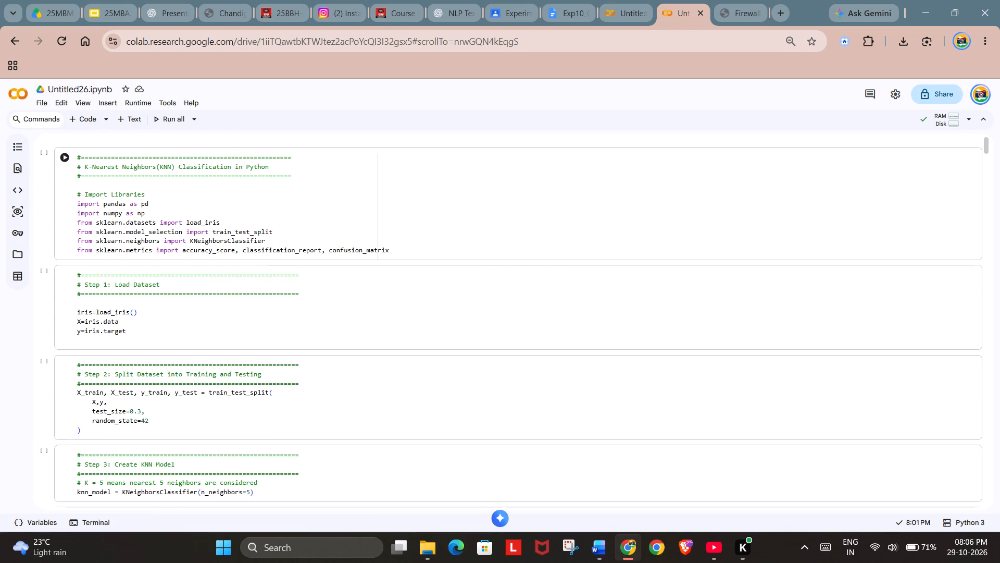
key("Print")
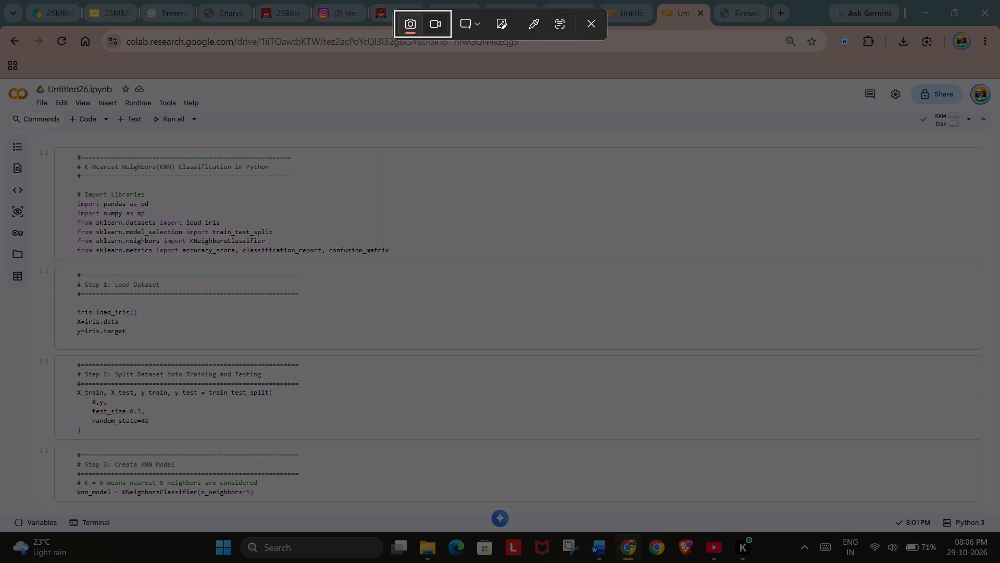
left_click_drag(52, 145, 397, 476)
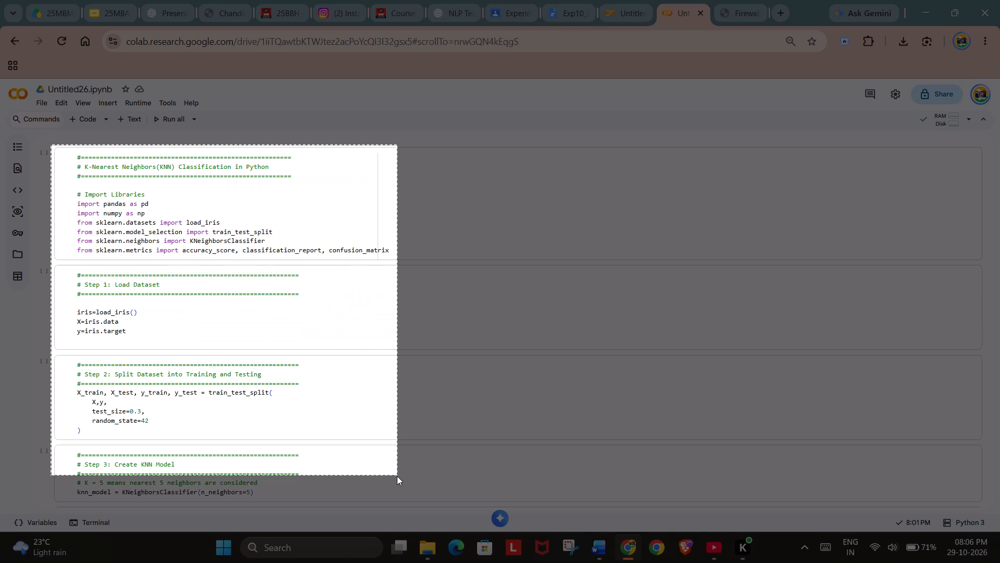
left_click_drag(397, 476, 400, 505)
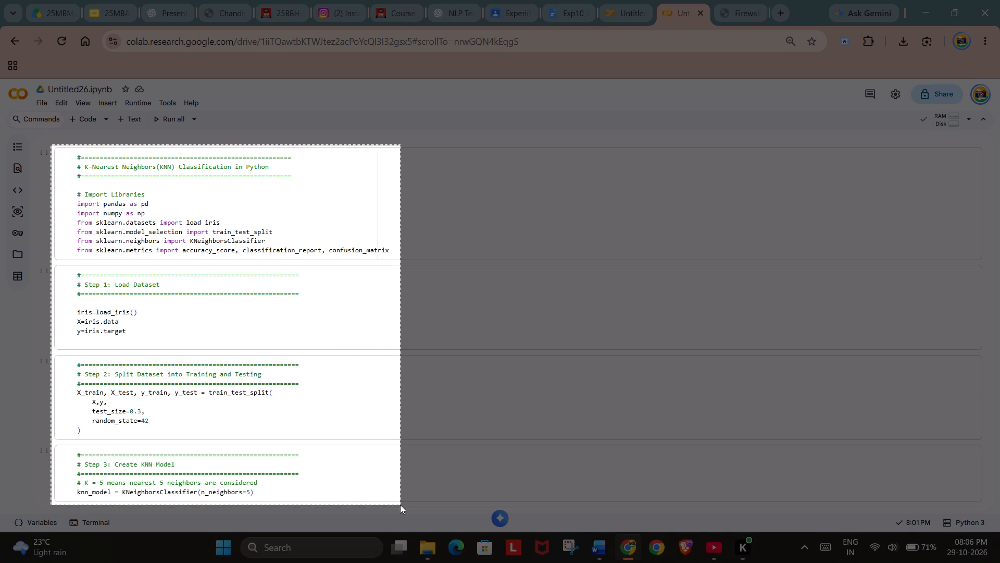
left_click_drag(400, 505, 398, 503)
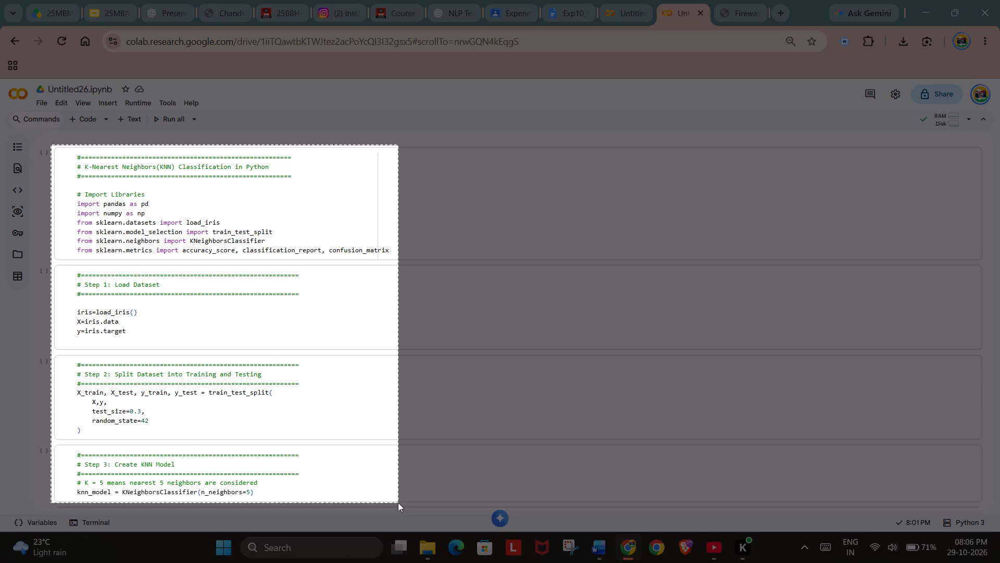
left_click_drag(398, 503, 396, 504)
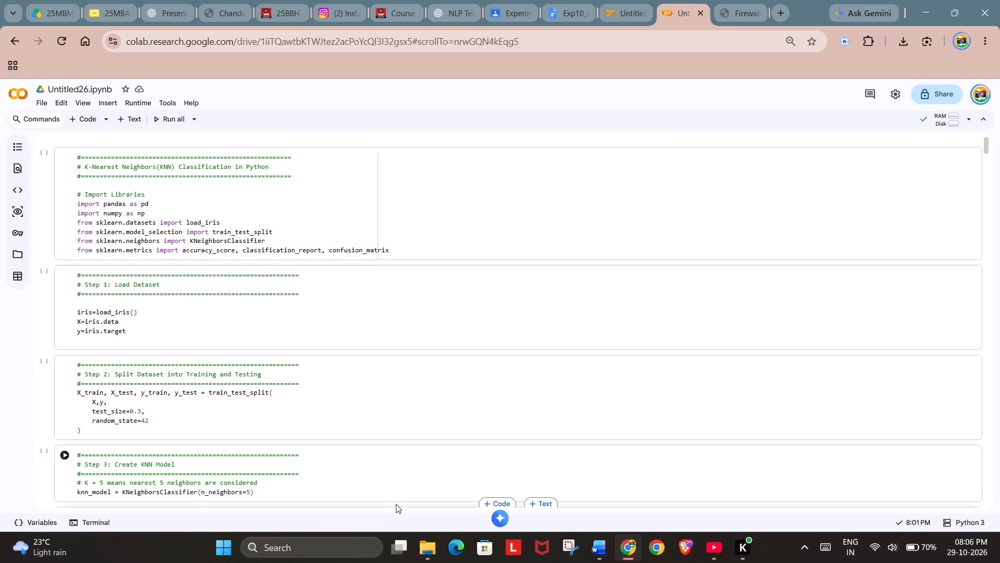
Capture a screenshot of the KNN Step 4: Train the Model cell with its output and the Step 5: Make Predictions cell.
scroll(306, 404, "down", 2)
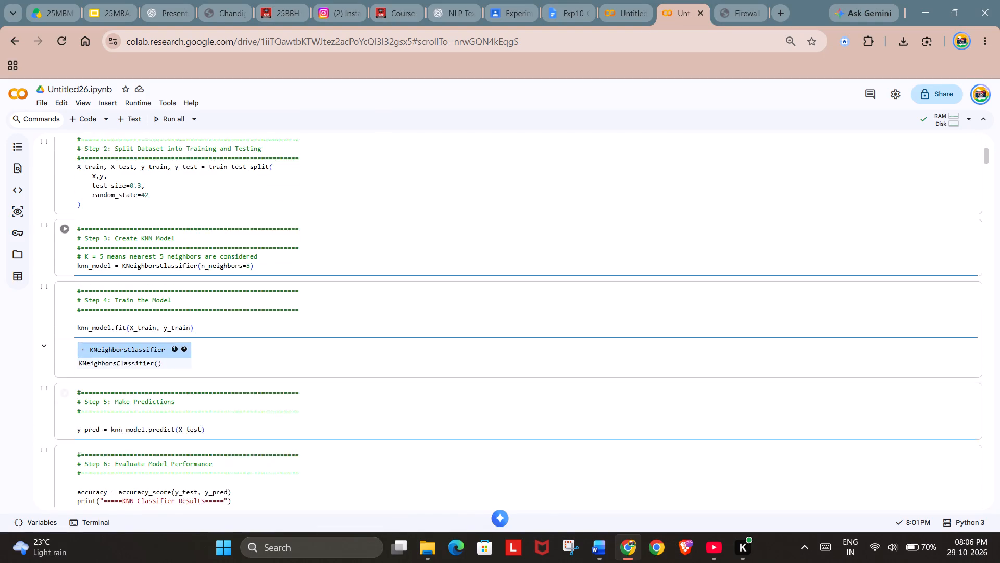
scroll(306, 404, "down", 3)
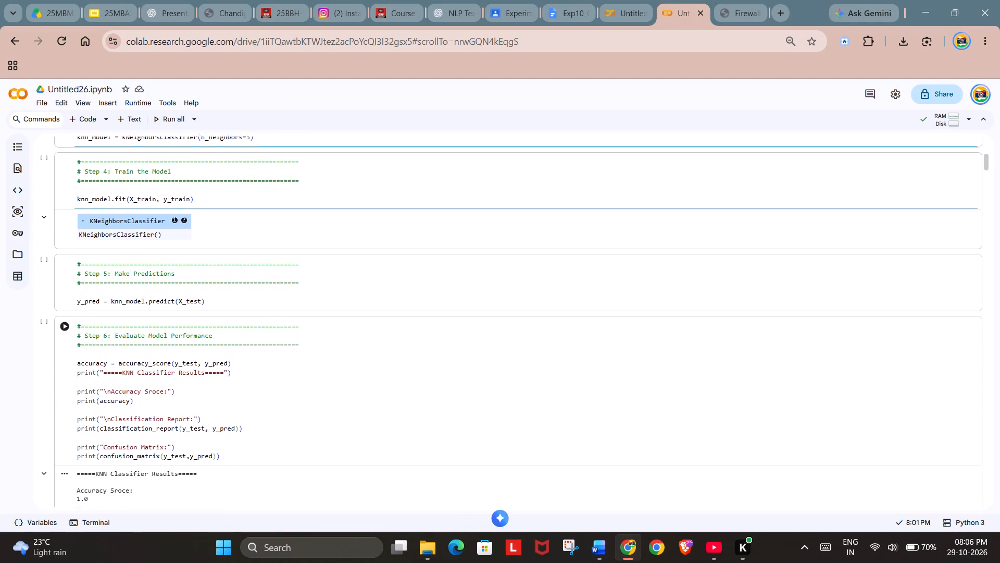
scroll(306, 404, "down", 3)
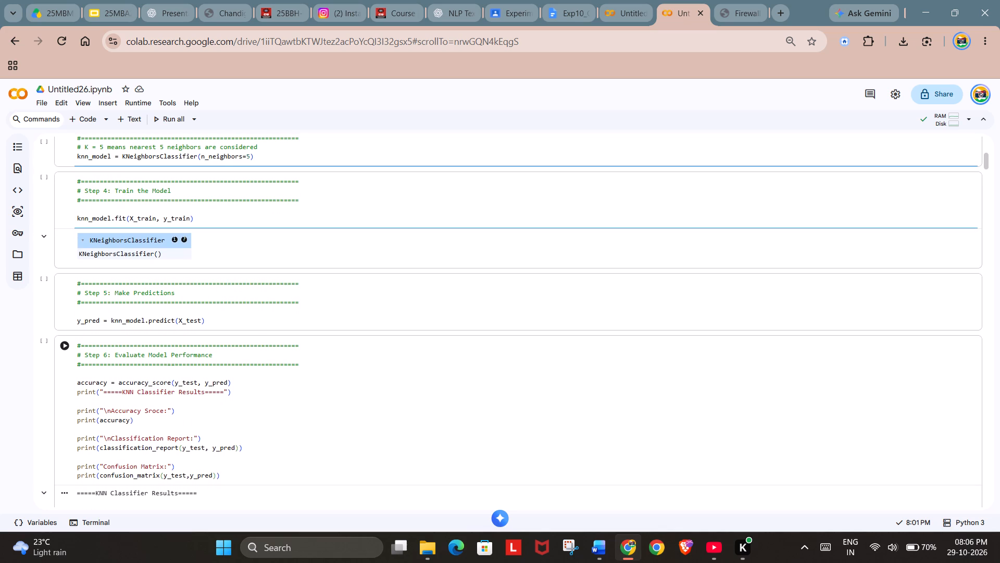
key("Print")
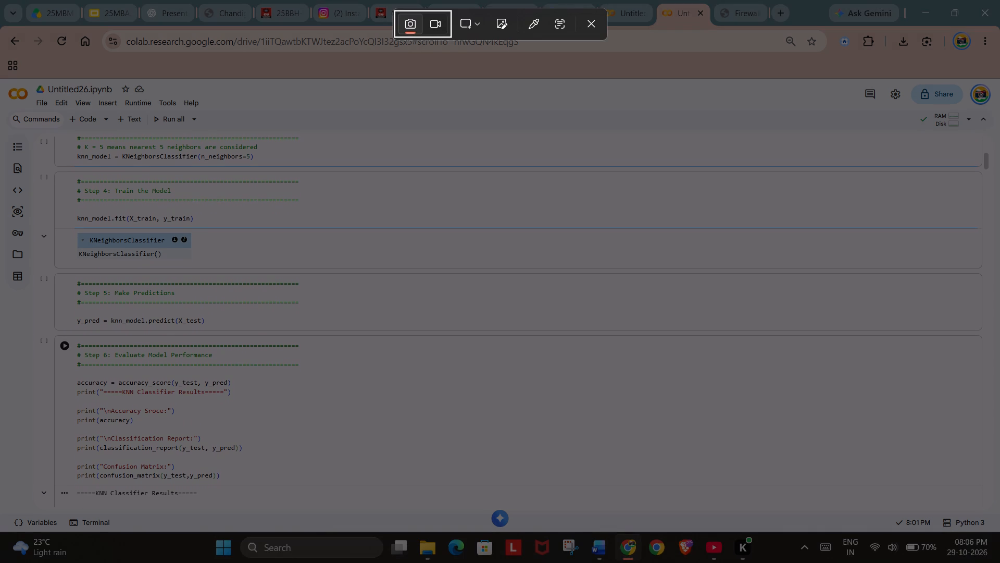
left_click_drag(52, 170, 315, 337)
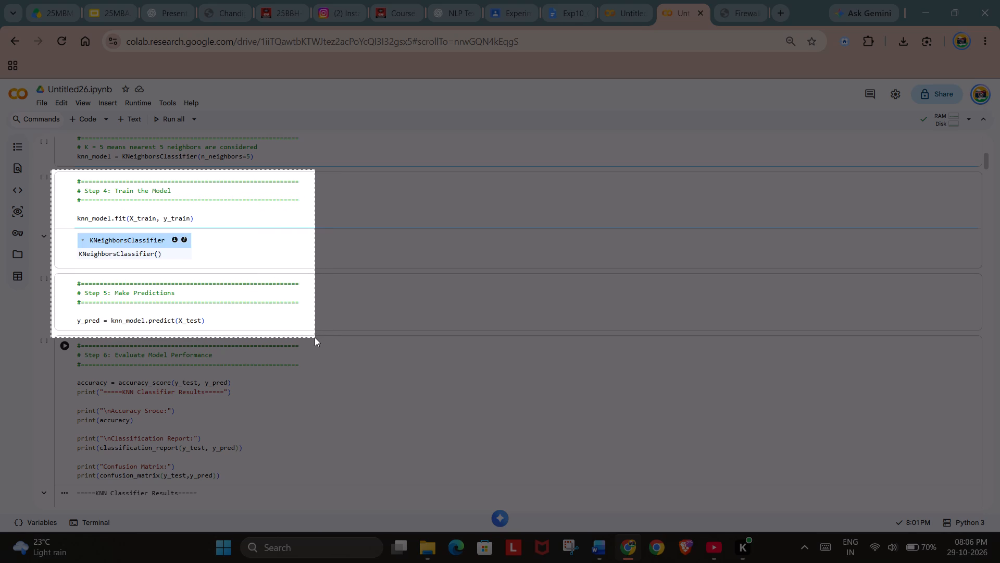
left_click_drag(315, 337, 312, 333)
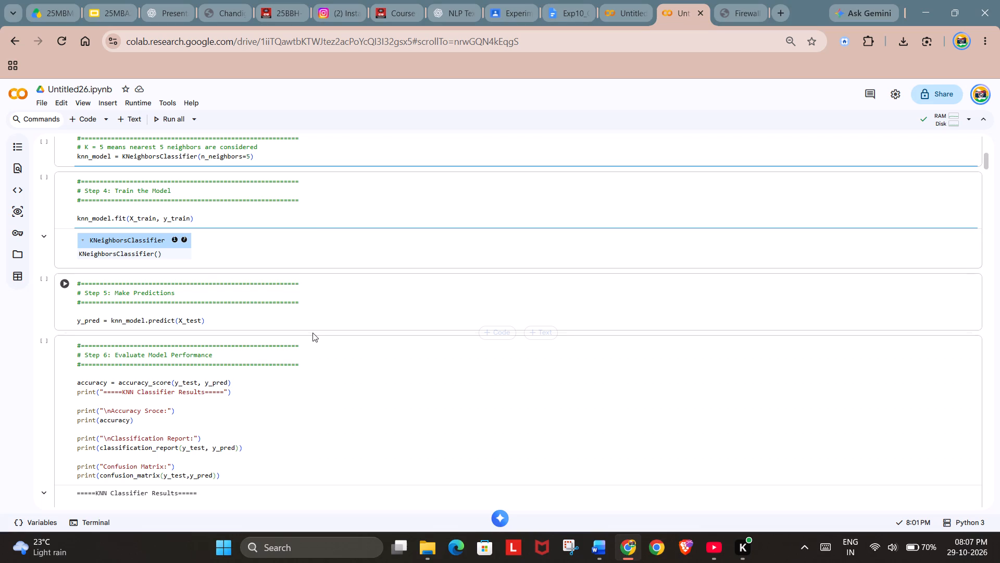
Capture a screenshot of the KNN Step 6: Evaluate Model Performance cell with its full output down to the confusion matrix.
scroll(46, 393, "down", 1)
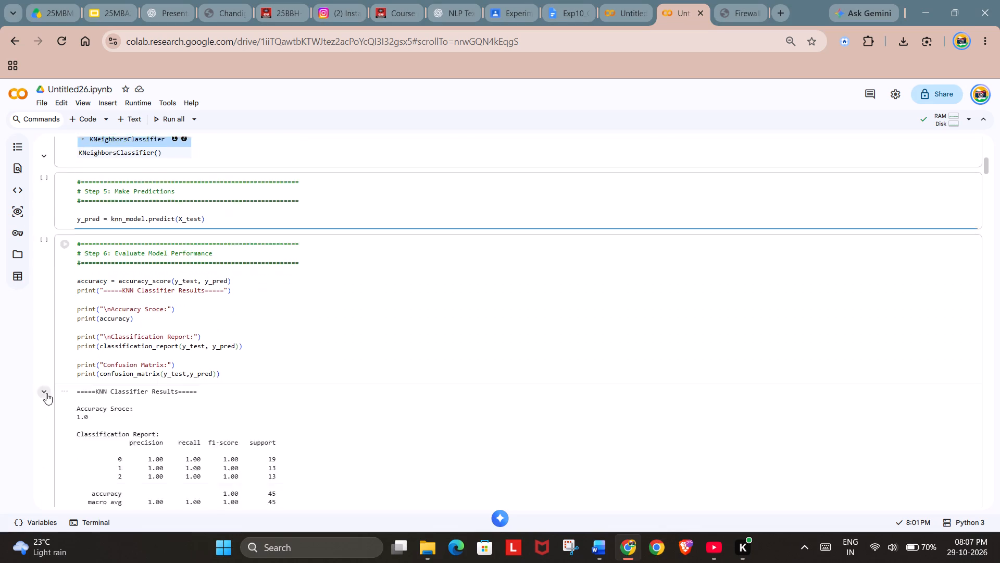
scroll(46, 393, "down", 2)
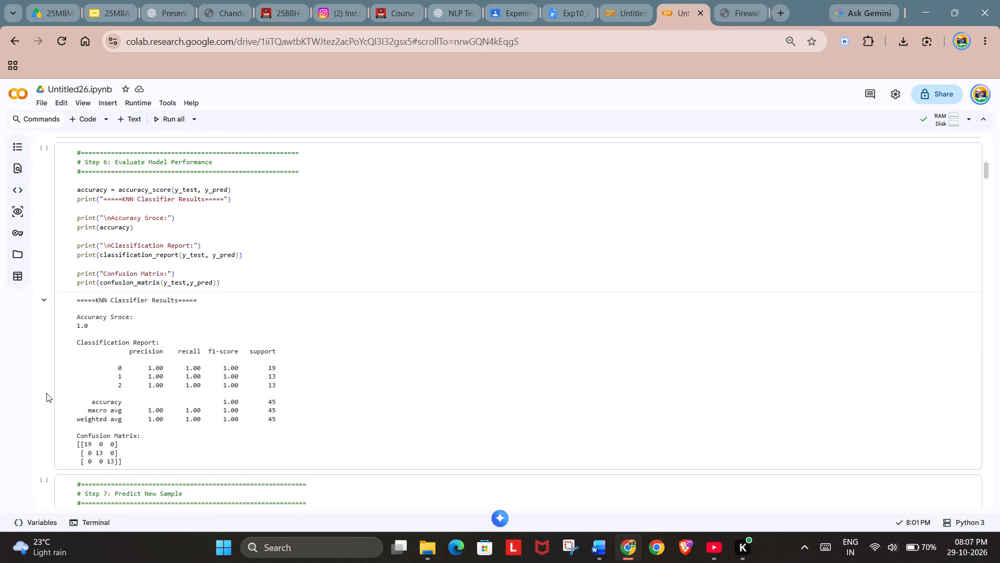
scroll(46, 393, "down", 1)
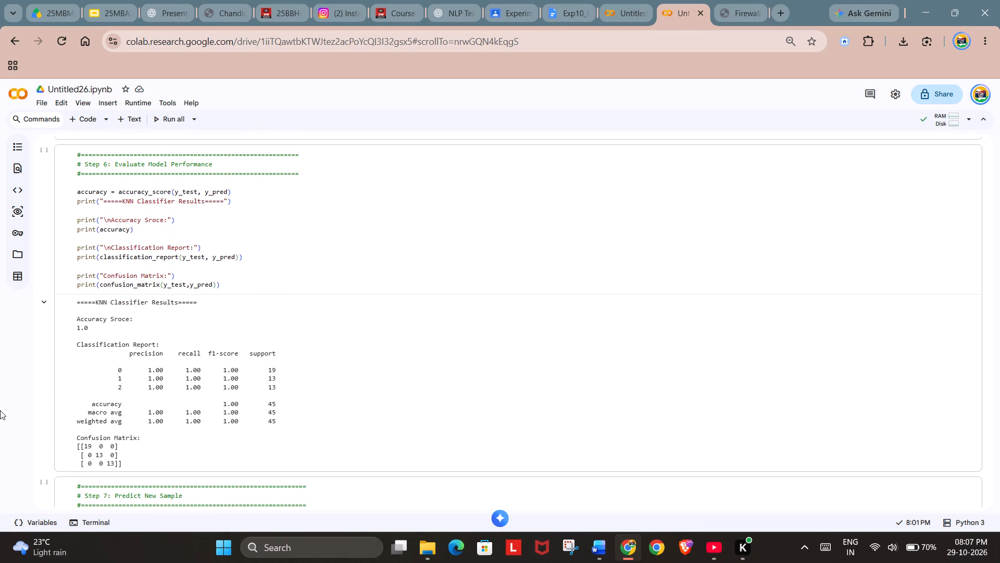
key("Print")
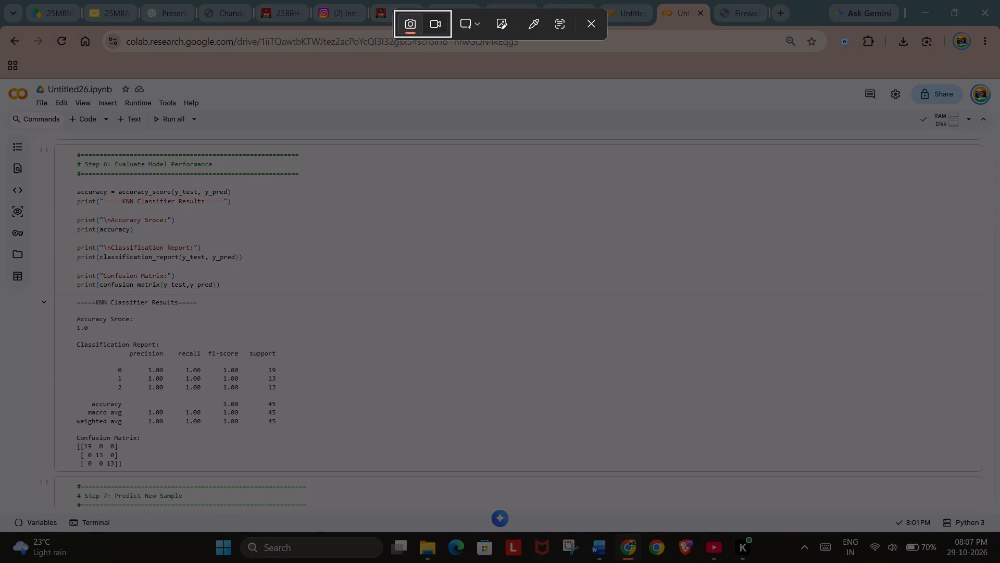
left_click_drag(54, 143, 316, 468)
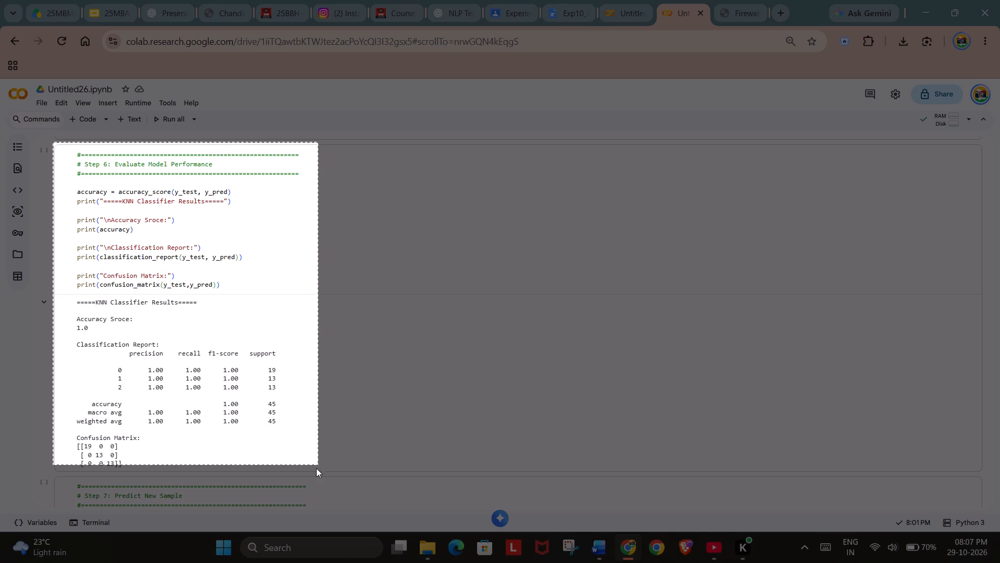
left_click_drag(316, 468, 314, 474)
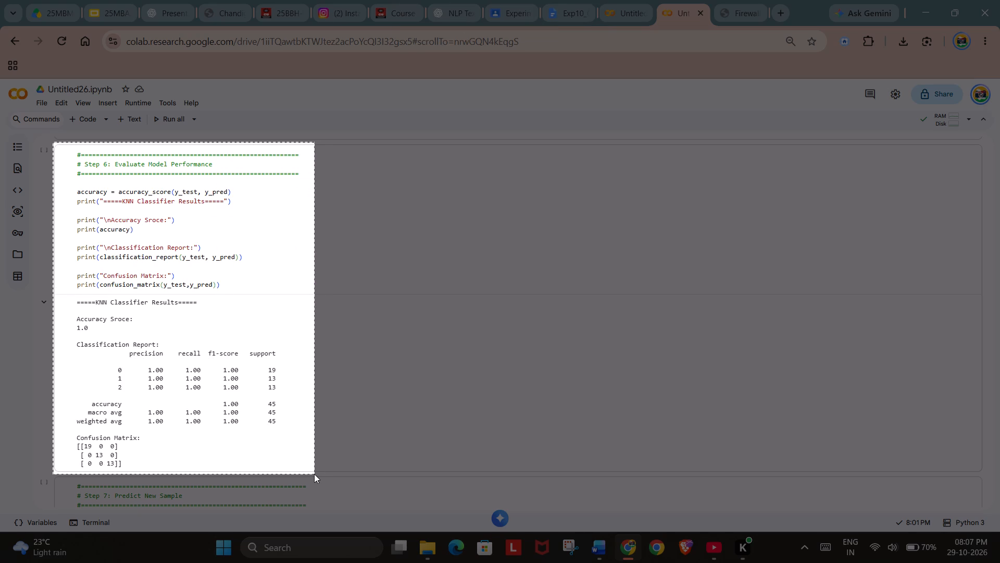
left_click_drag(314, 474, 308, 473)
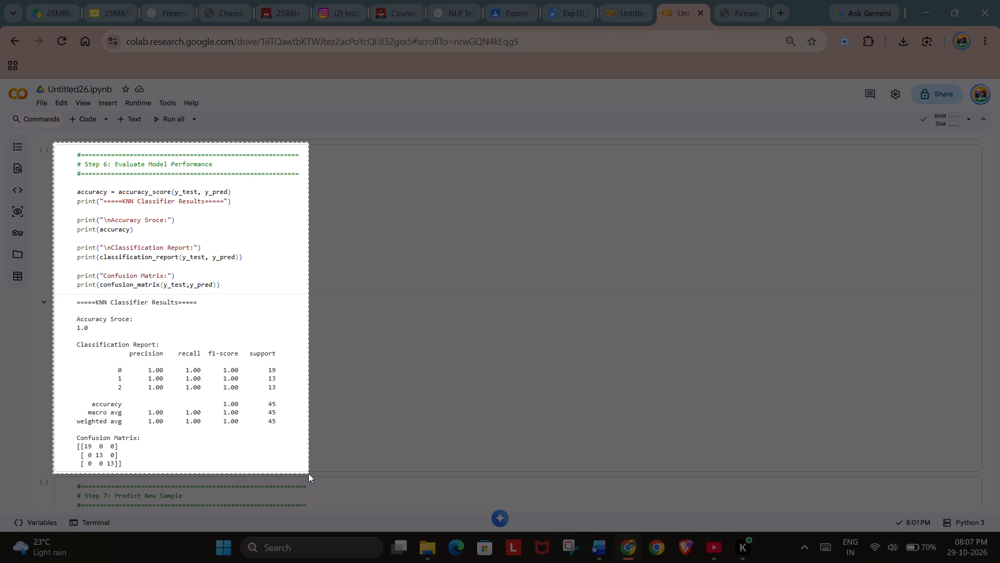
left_click_drag(308, 473, 305, 472)
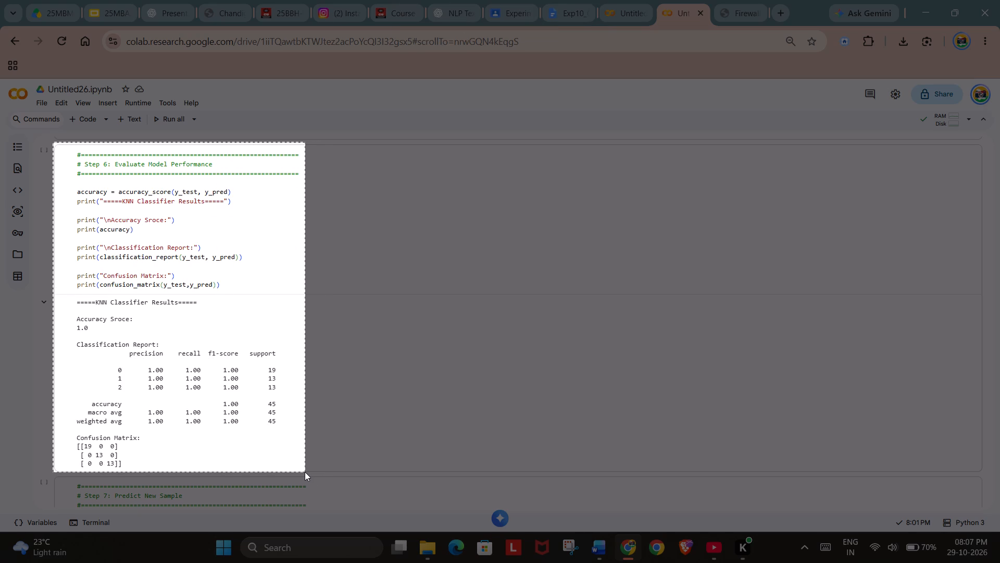
left_click_drag(305, 472, 305, 474)
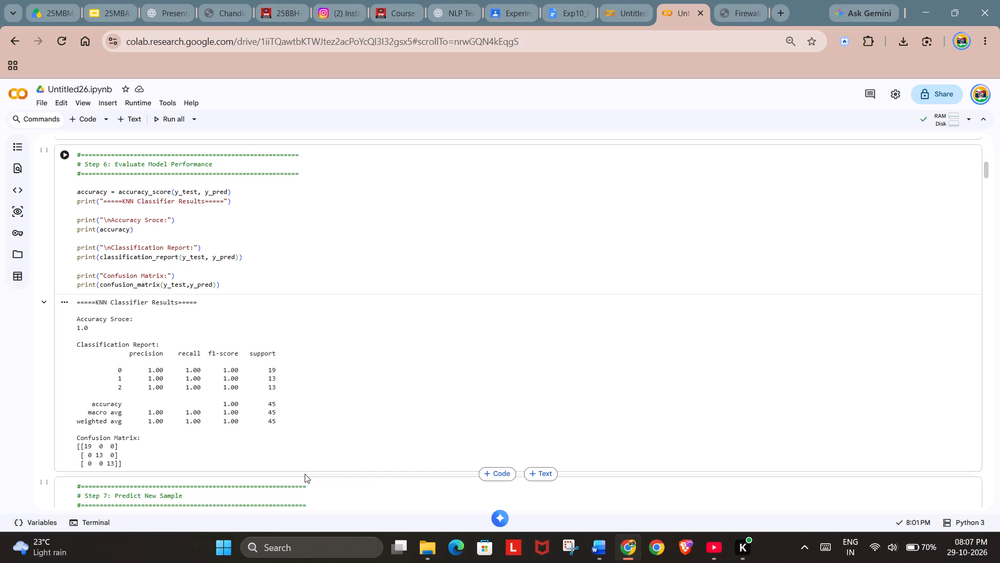
Capture a screenshot of the KNN Step 7: Predict New Sample cell together with its prediction output.
scroll(305, 474, "down", 5)
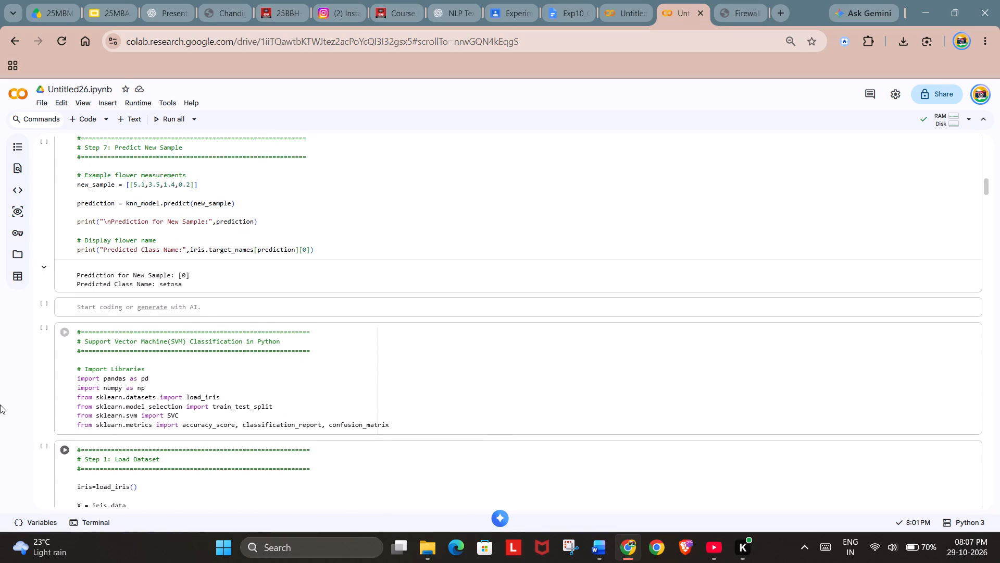
scroll(1, 402, "up", 1)
scroll(44, 398, "up", 1)
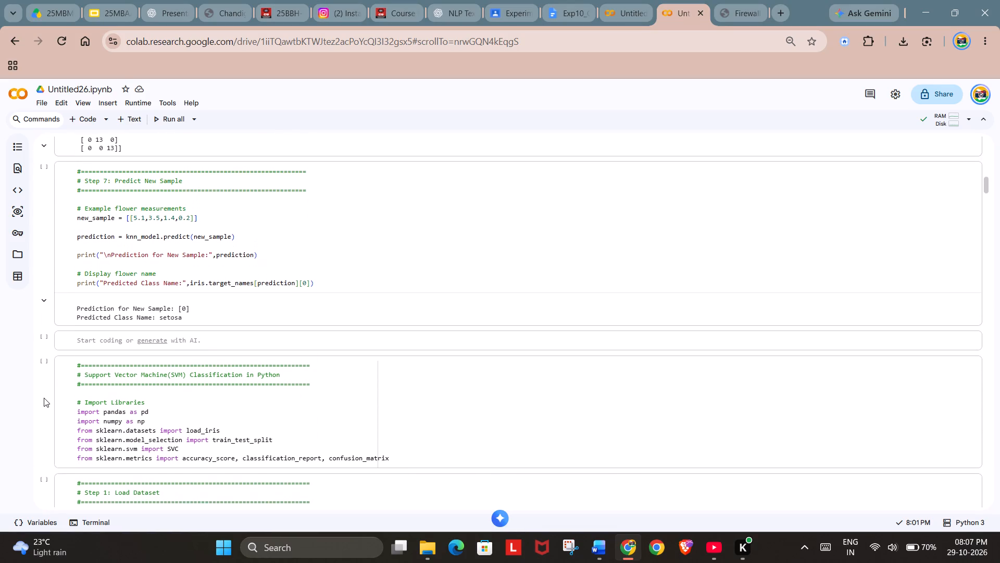
scroll(44, 398, "up", 1)
key("Print")
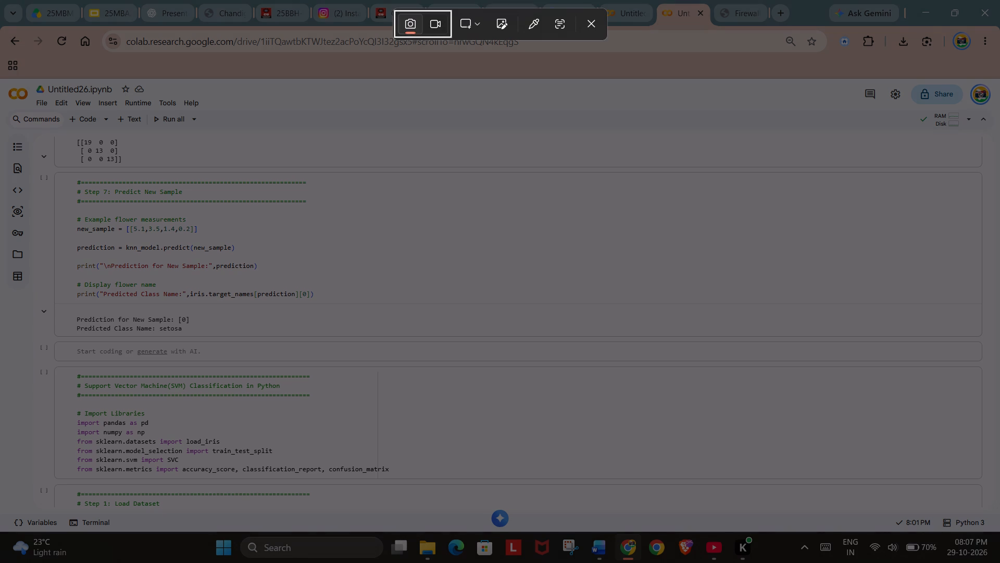
left_click_drag(52, 169, 322, 339)
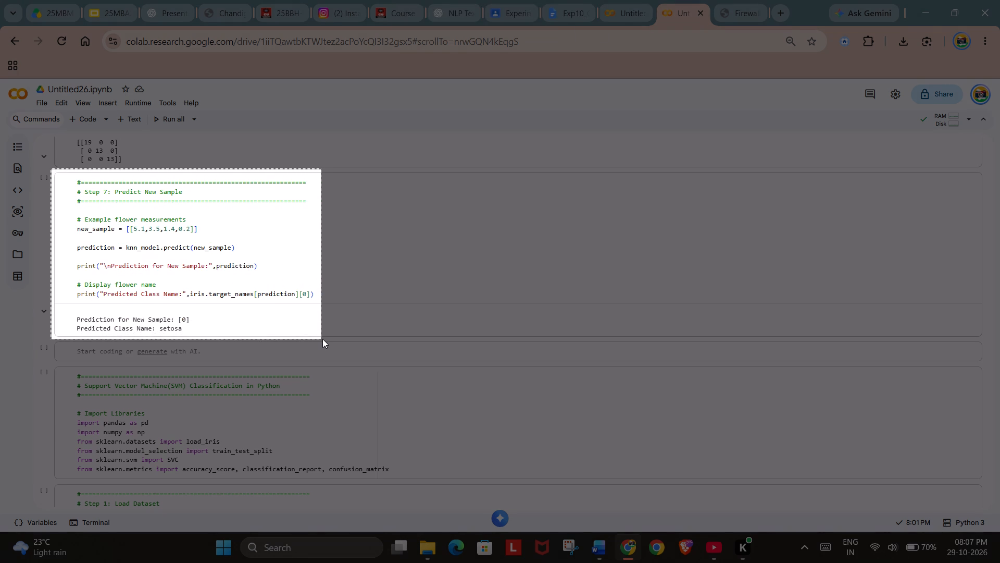
left_click_drag(322, 339, 322, 338)
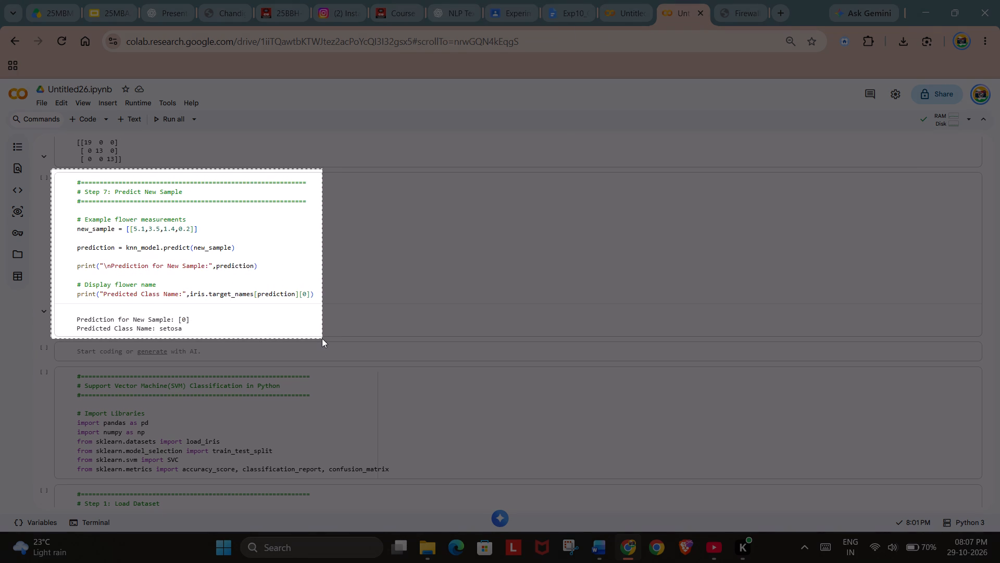
left_click_drag(322, 338, 322, 338)
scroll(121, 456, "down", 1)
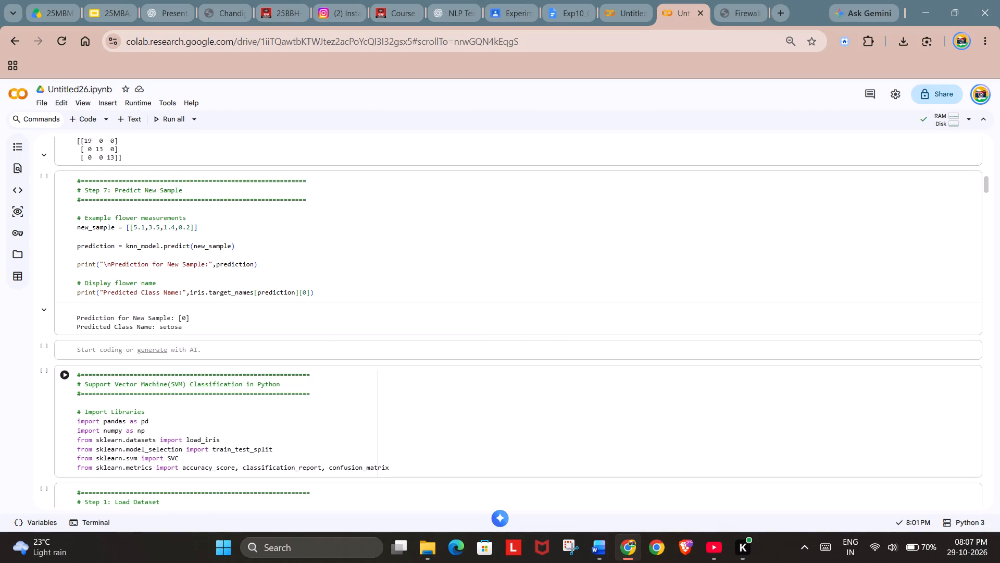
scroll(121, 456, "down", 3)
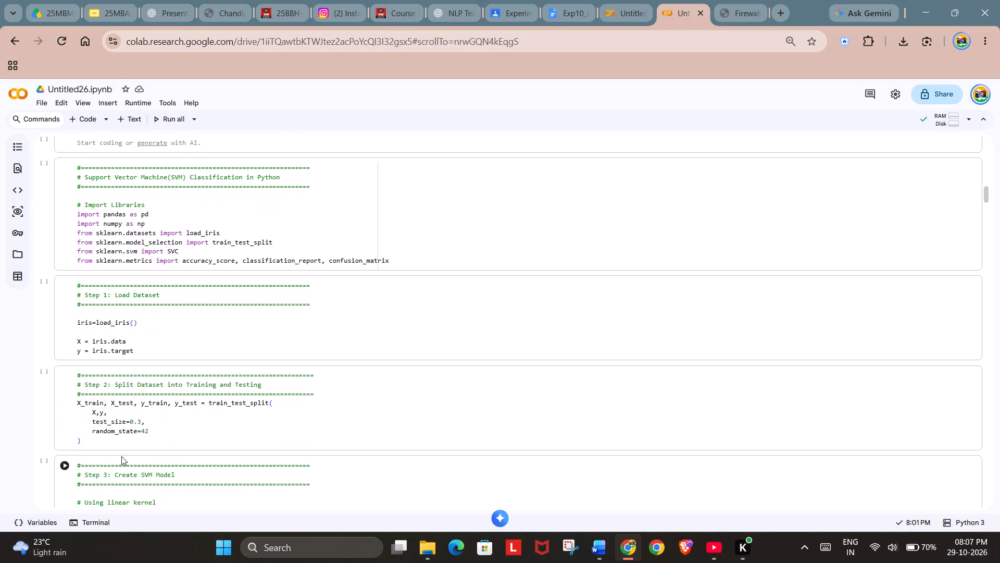
Open Canva from the desktop and close the previously open Untitled design poster.
double_click(22, 238)
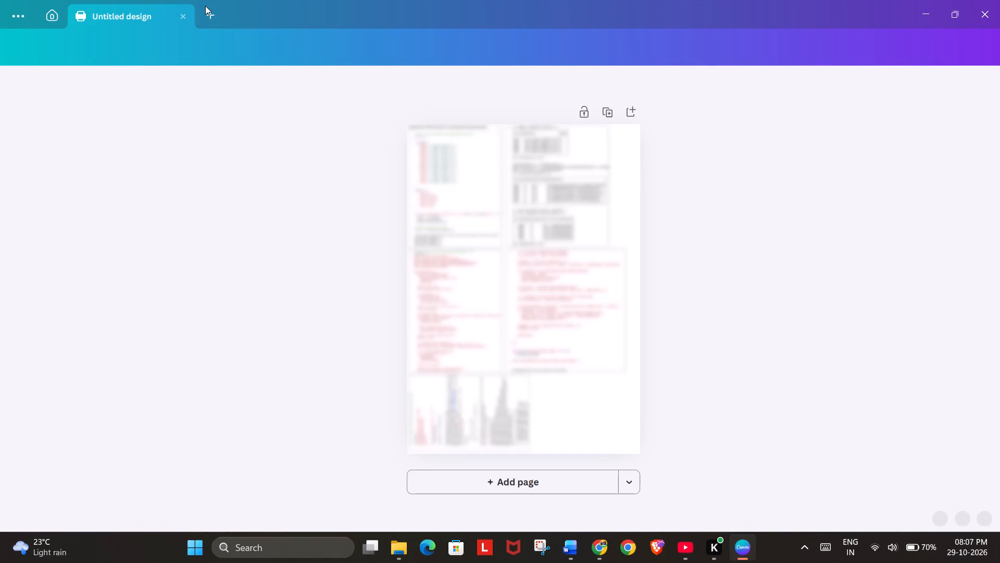
left_click(186, 13)
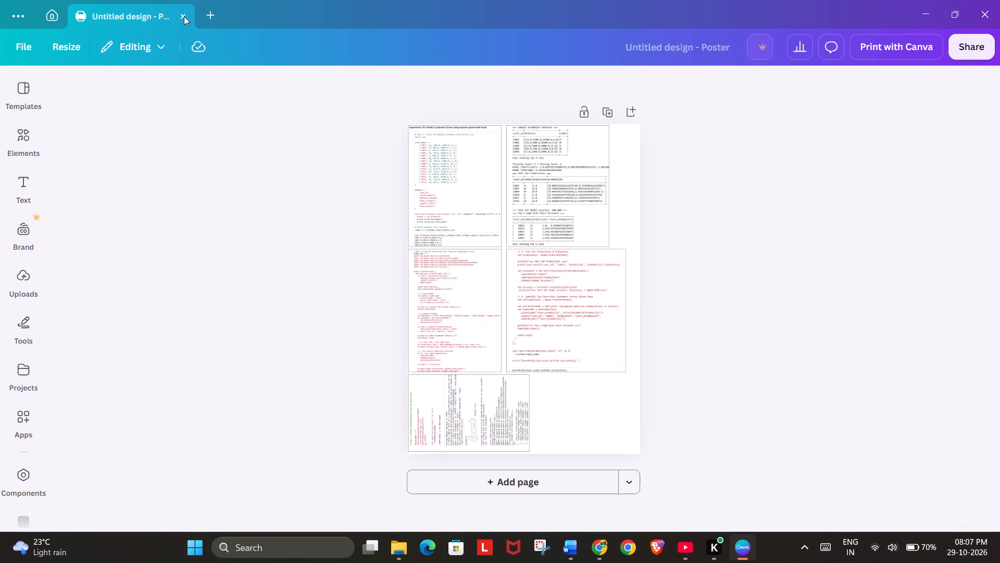
left_click(184, 16)
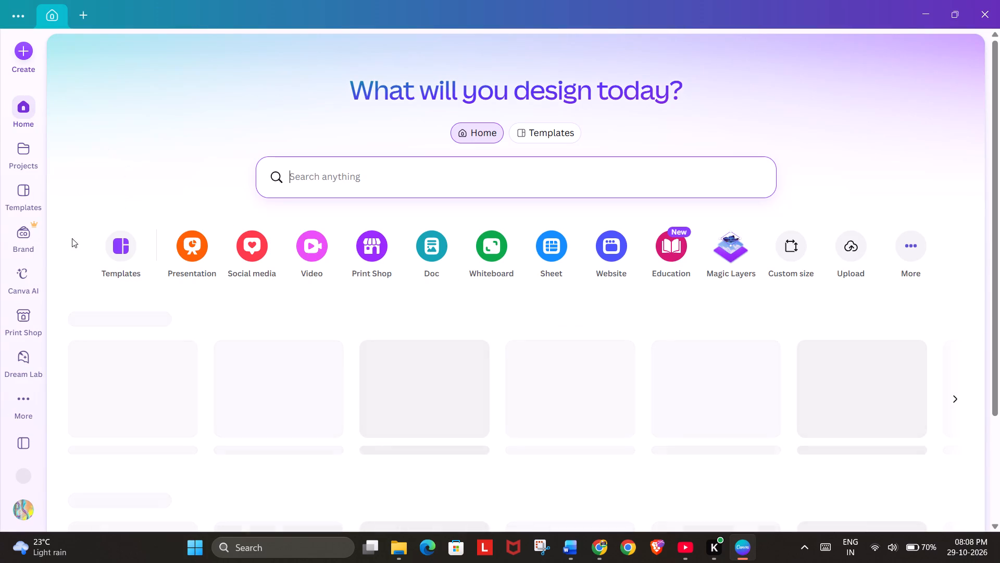
Create a new blank Poster design from the popular Printables.
left_click(24, 43)
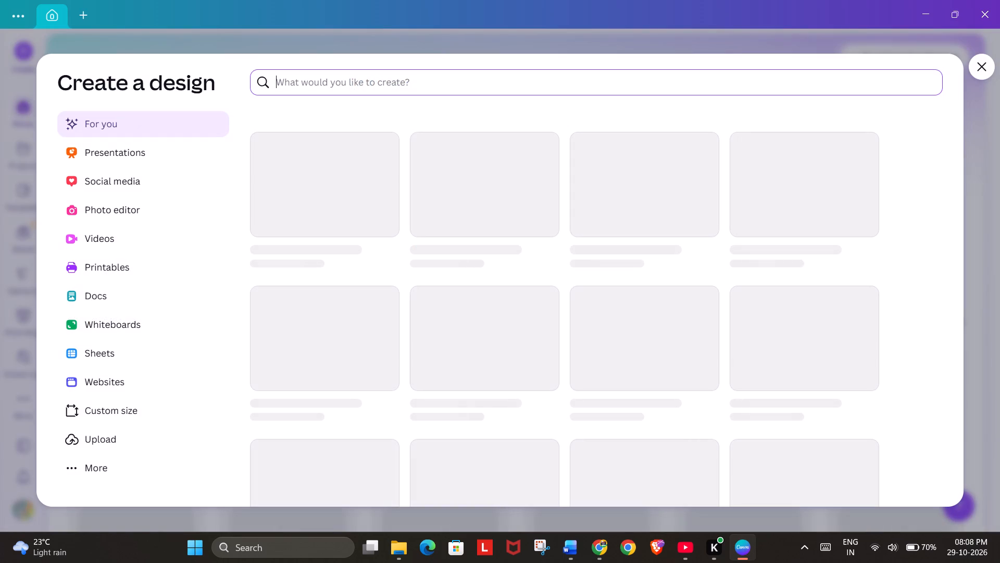
left_click(107, 275)
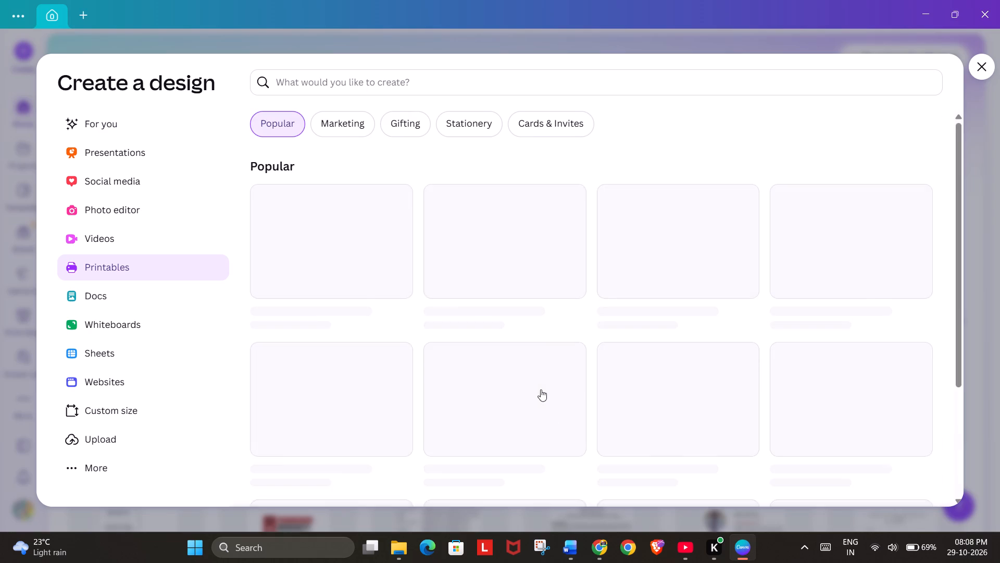
left_click(512, 236)
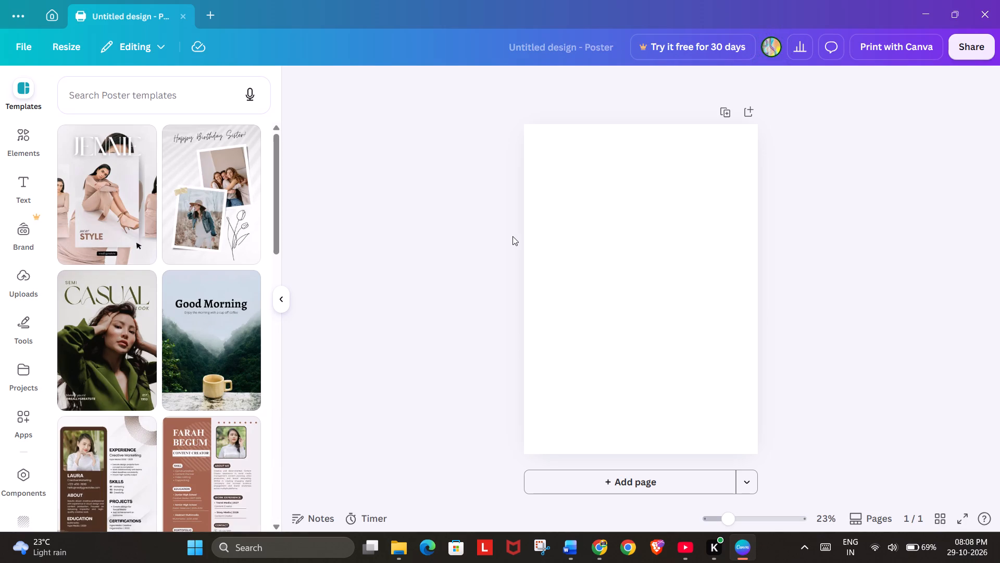
Move the 13 old code and output screenshots listed before the Chandigarh University logo in the uploaded images to Trash.
left_click(25, 274)
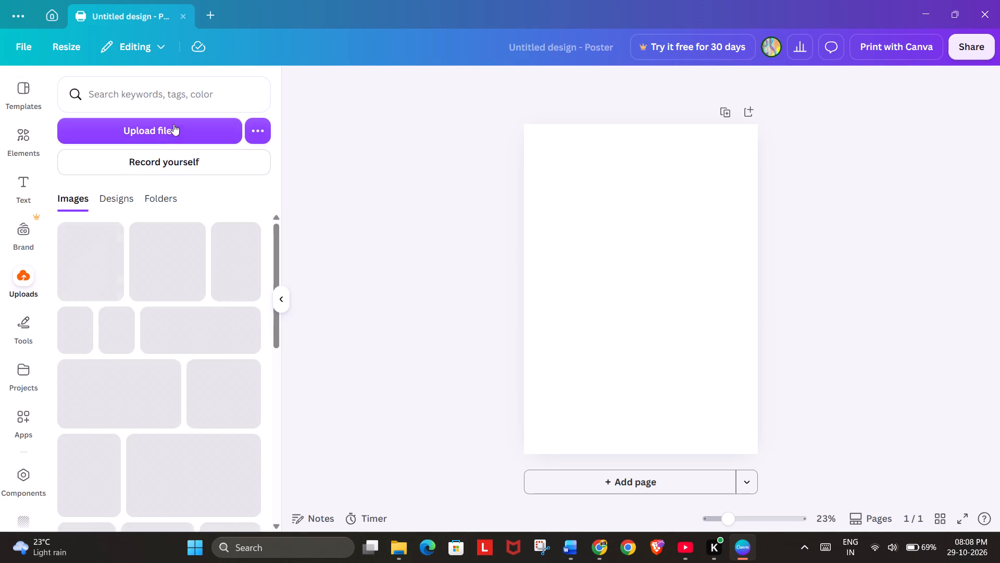
left_click(70, 228)
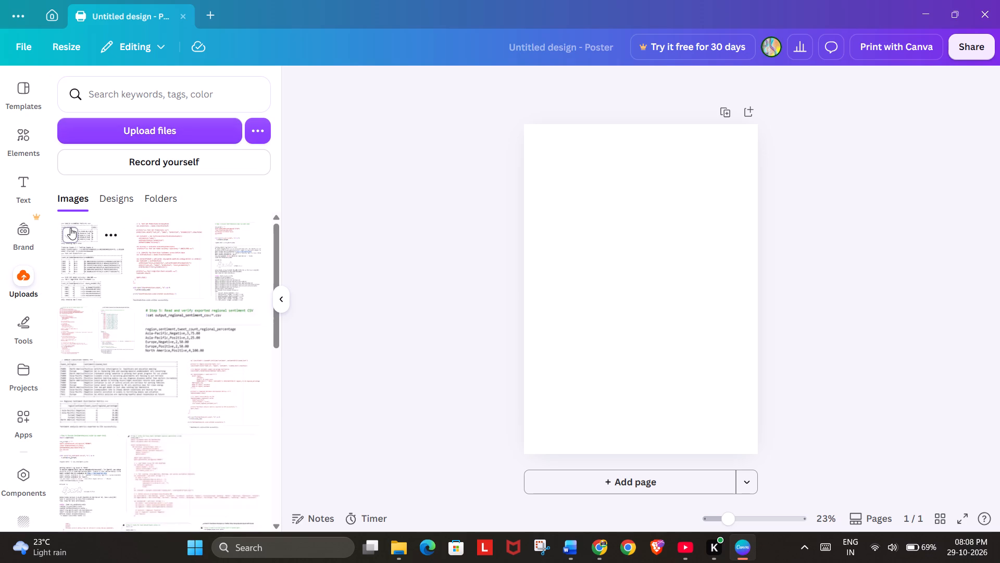
left_click(143, 227)
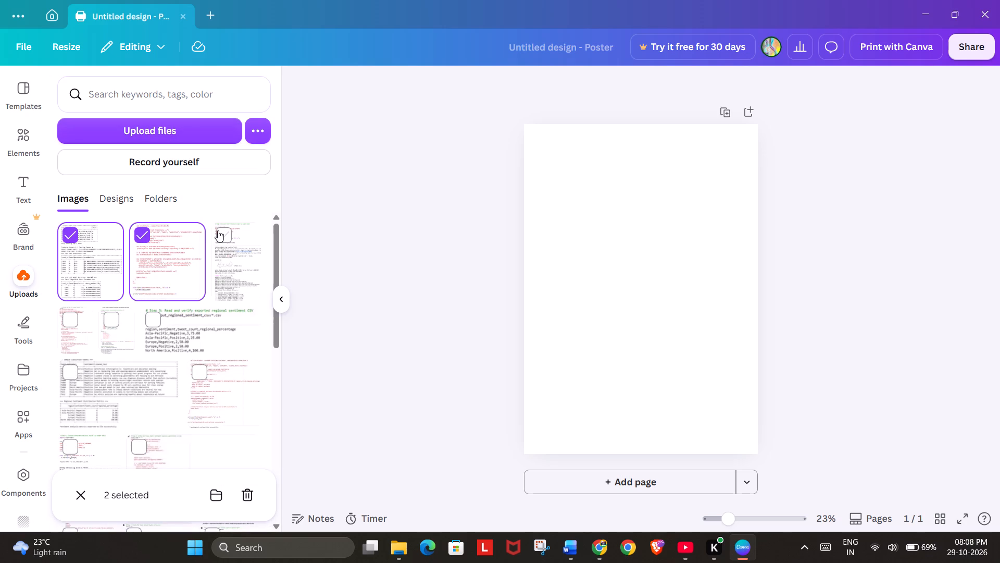
left_click(218, 230)
left_click(77, 324)
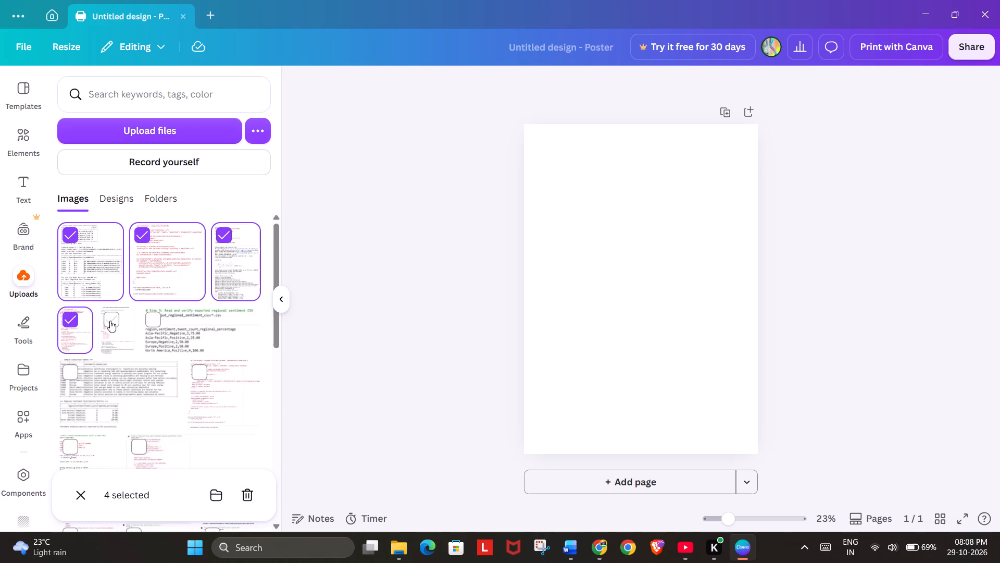
left_click(110, 321)
left_click(155, 317)
left_click(76, 381)
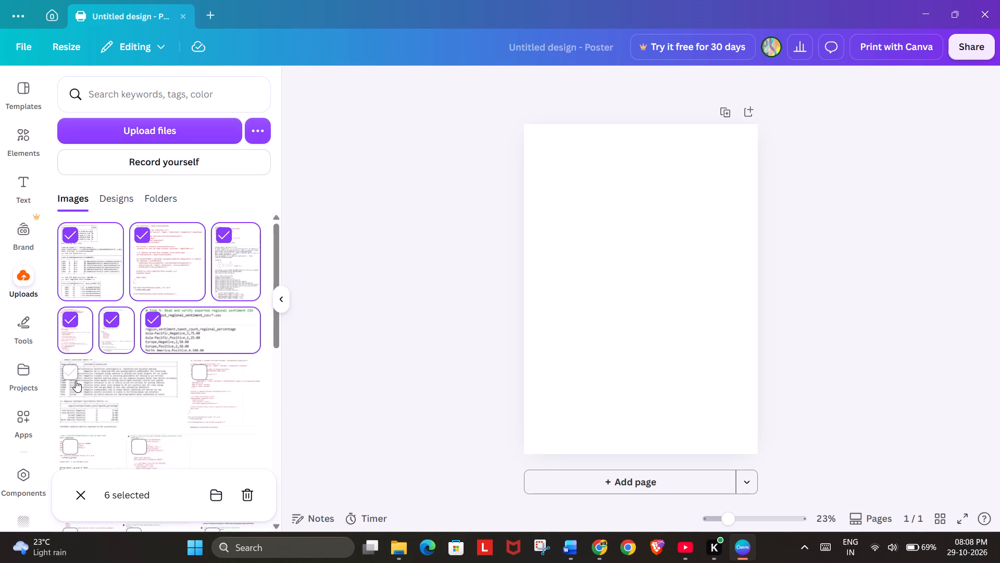
left_click(214, 372)
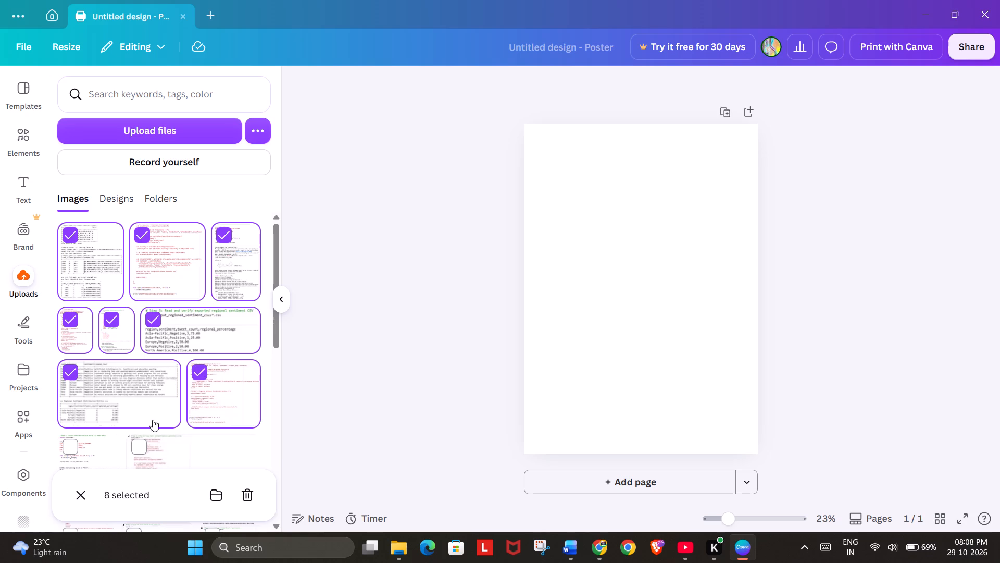
scroll(113, 433, "down", 1)
left_click(87, 353)
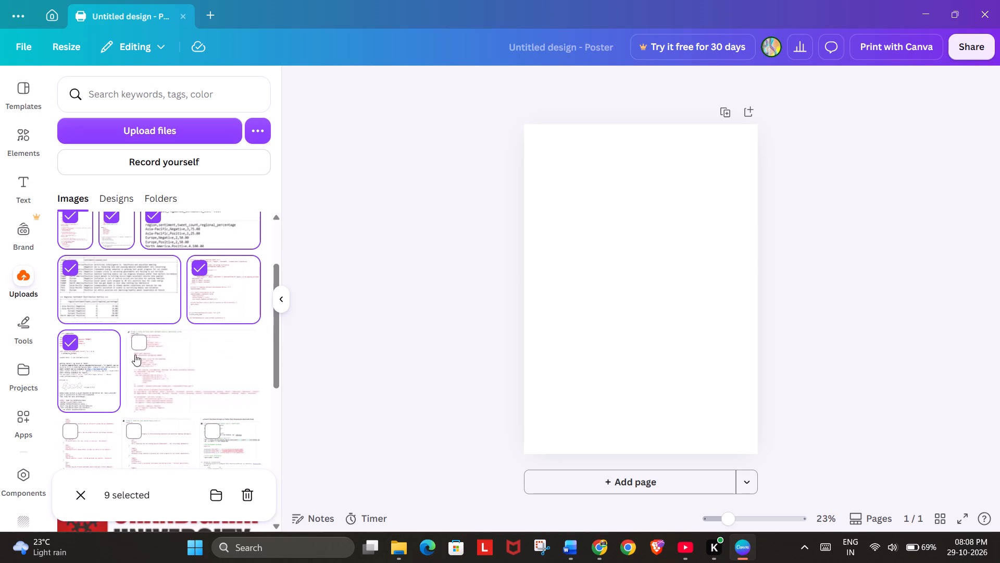
left_click(162, 359)
left_click(97, 431)
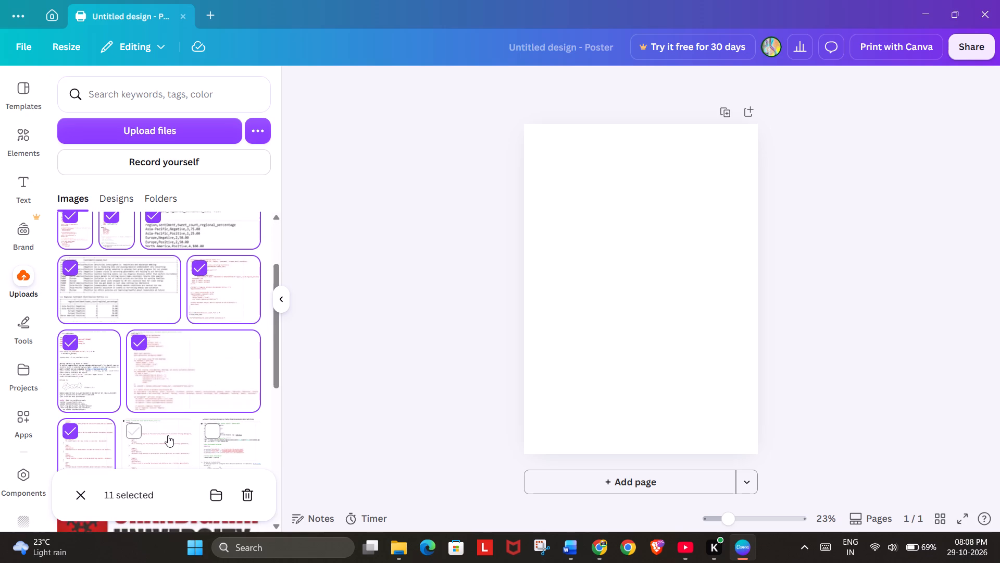
left_click(168, 435)
left_click(218, 431)
scroll(218, 431, "down", 2)
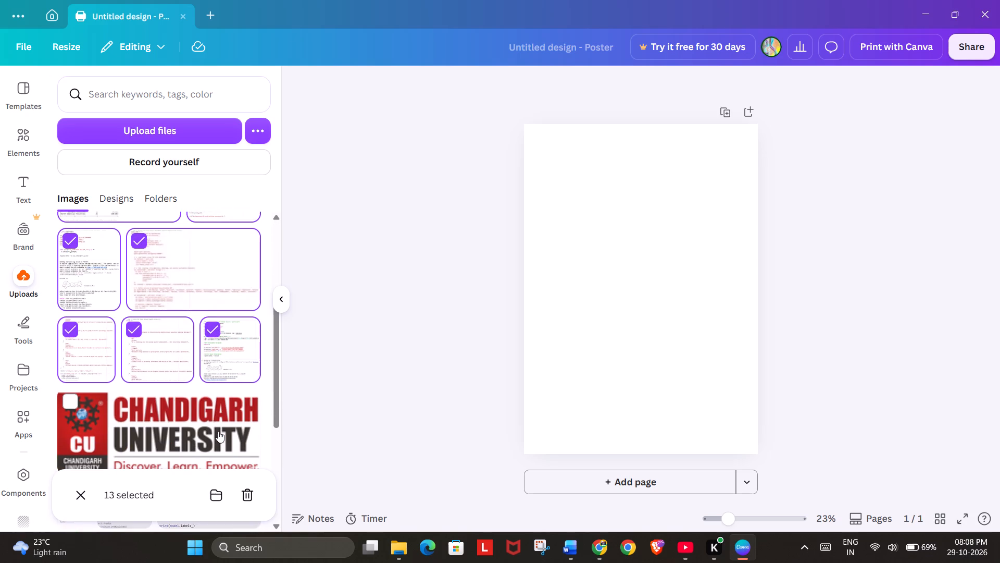
left_click(250, 487)
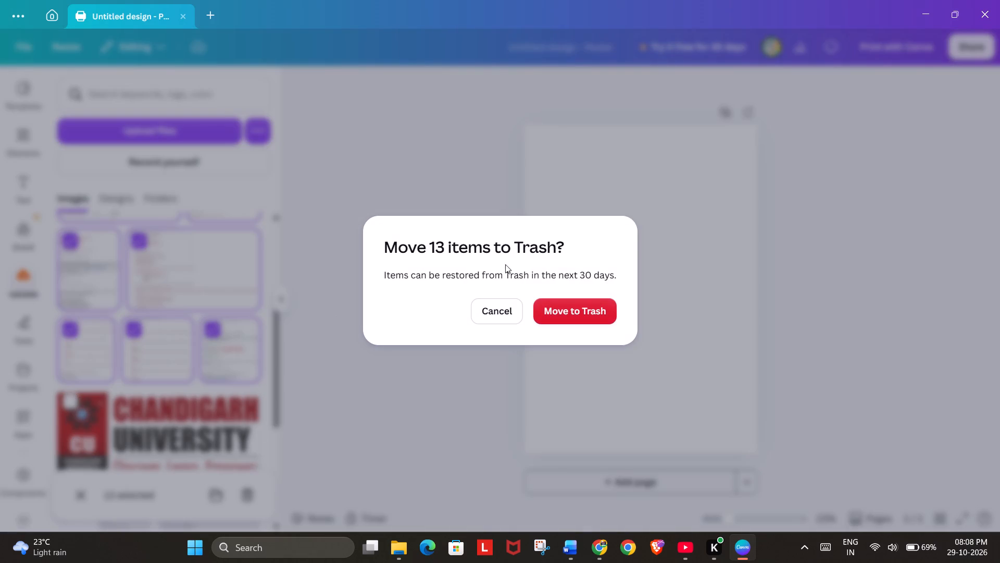
left_click(583, 311)
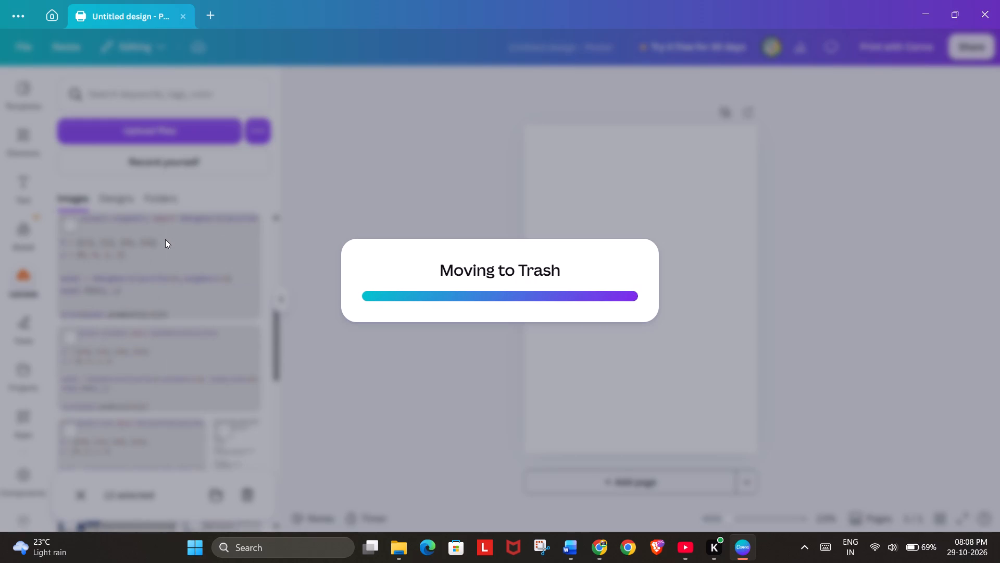
scroll(161, 240, "up", 5)
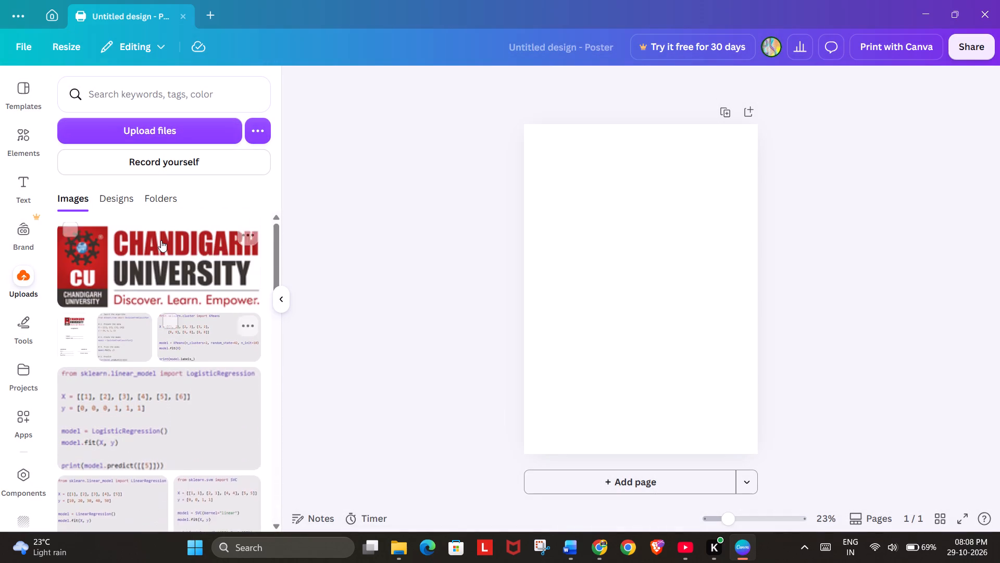
scroll(161, 240, "up", 2)
left_click(165, 128)
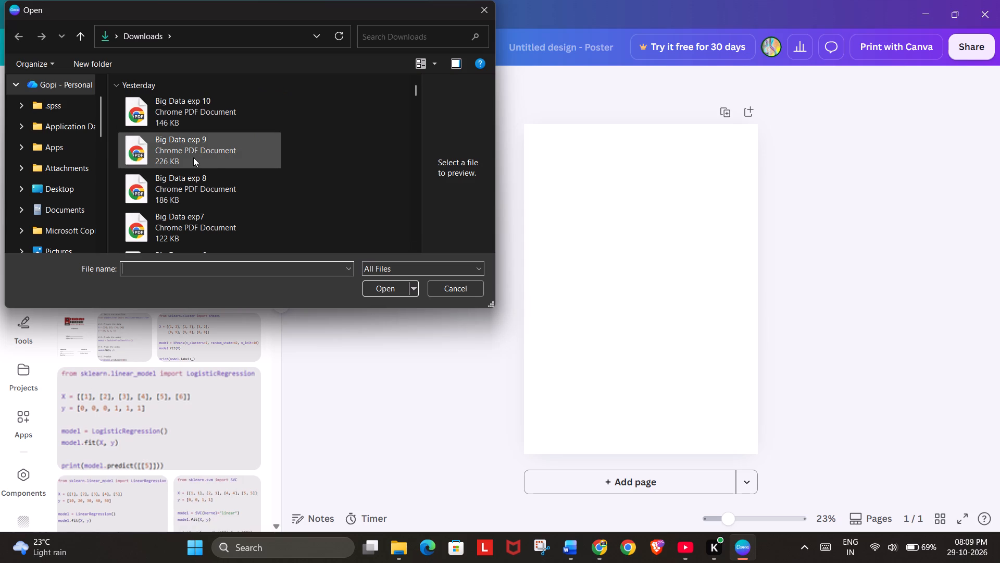
scroll(69, 209, "down", 1)
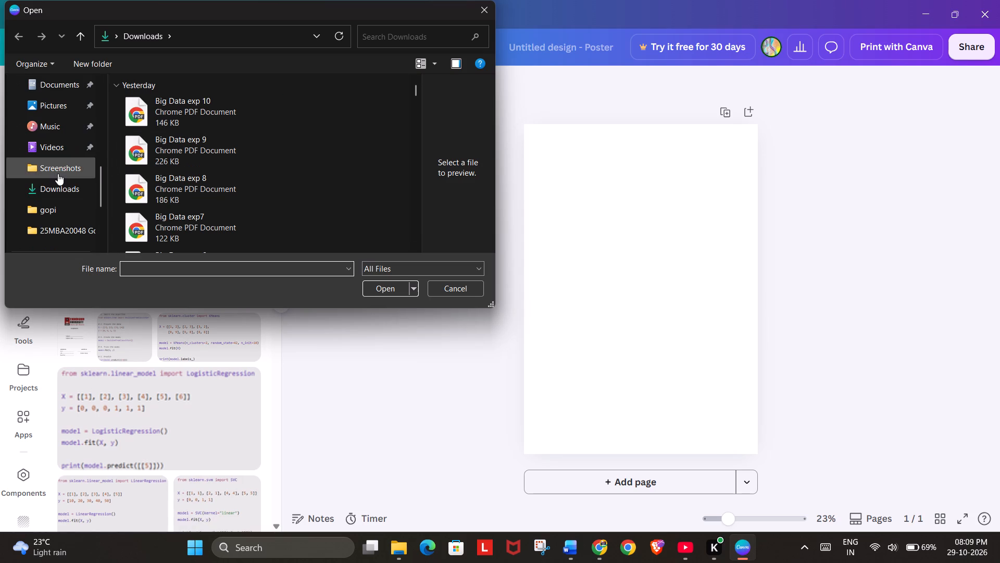
left_click(58, 174)
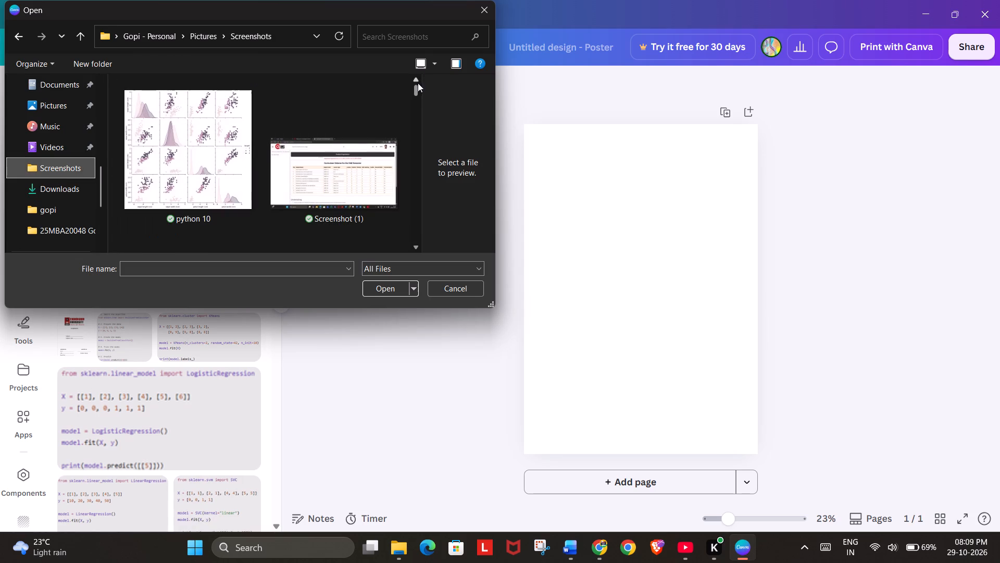
left_click_drag(414, 88, 419, 236)
left_click(342, 202)
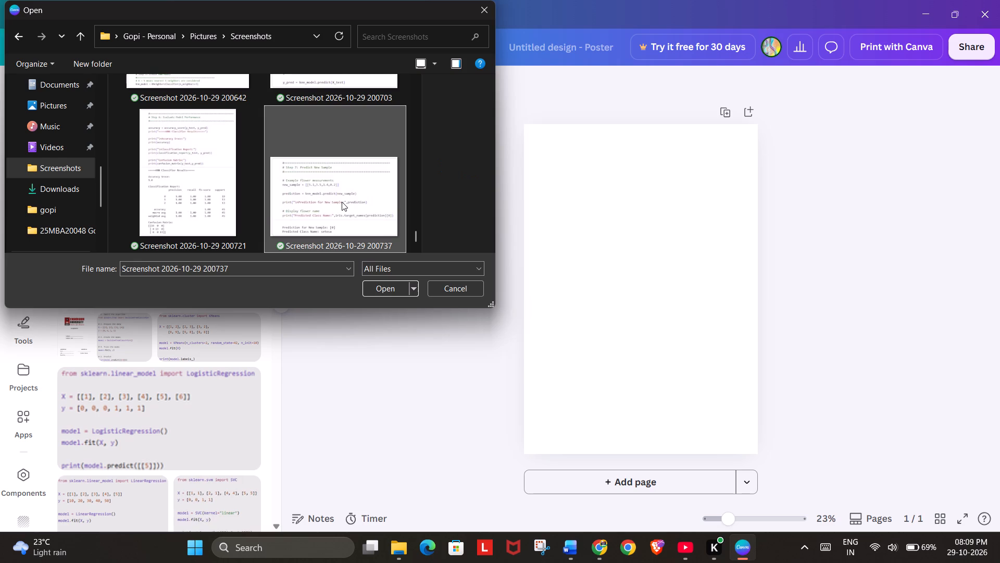
key("shift+Up")
key("shift+Up")
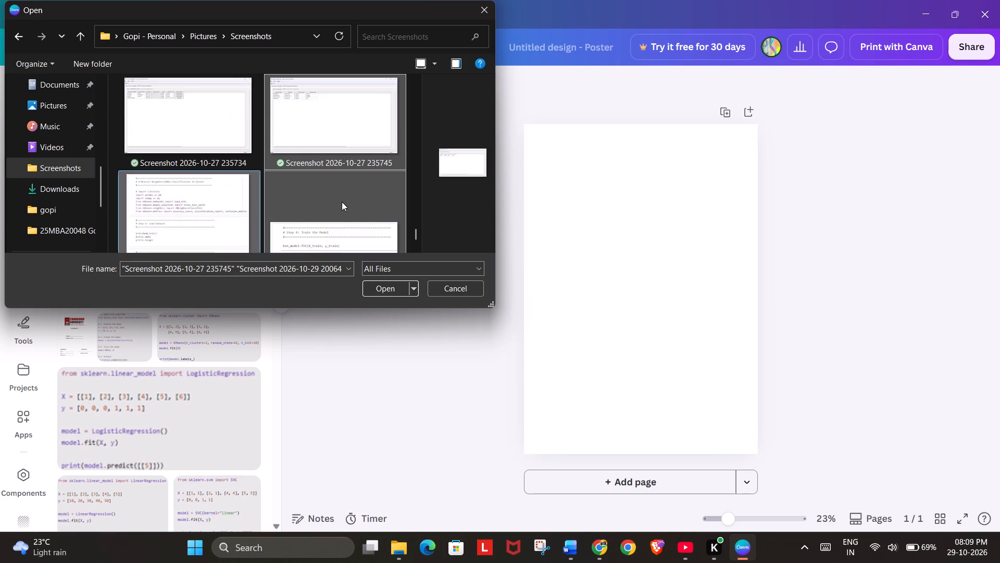
key("shift+Down")
key("shift+Left")
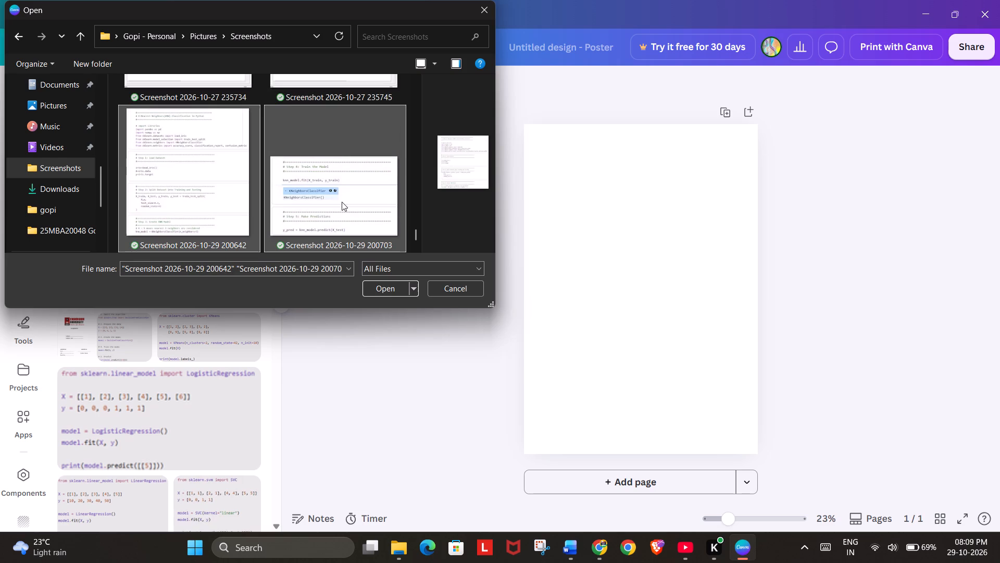
scroll(342, 202, "up", 1)
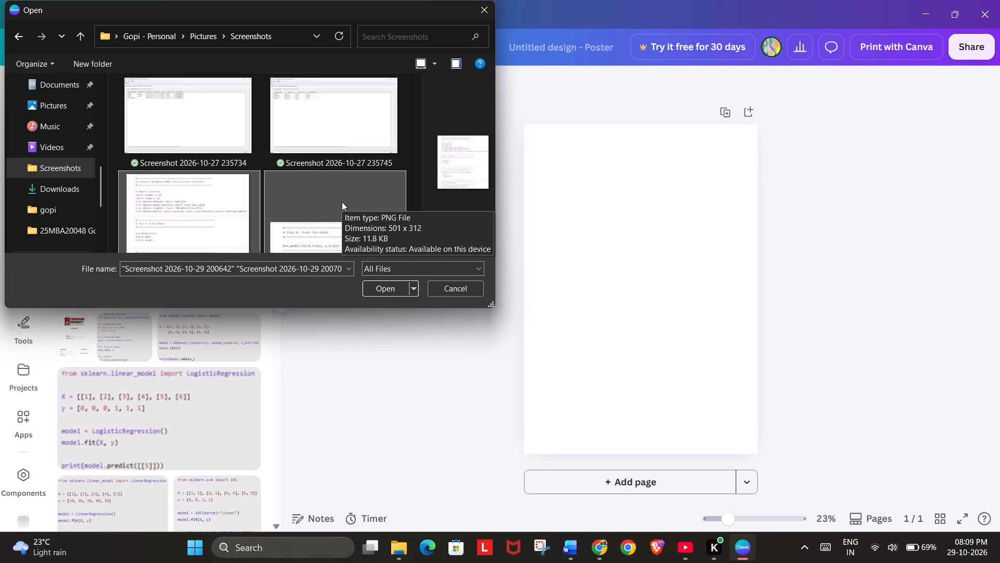
scroll(342, 202, "up", 2)
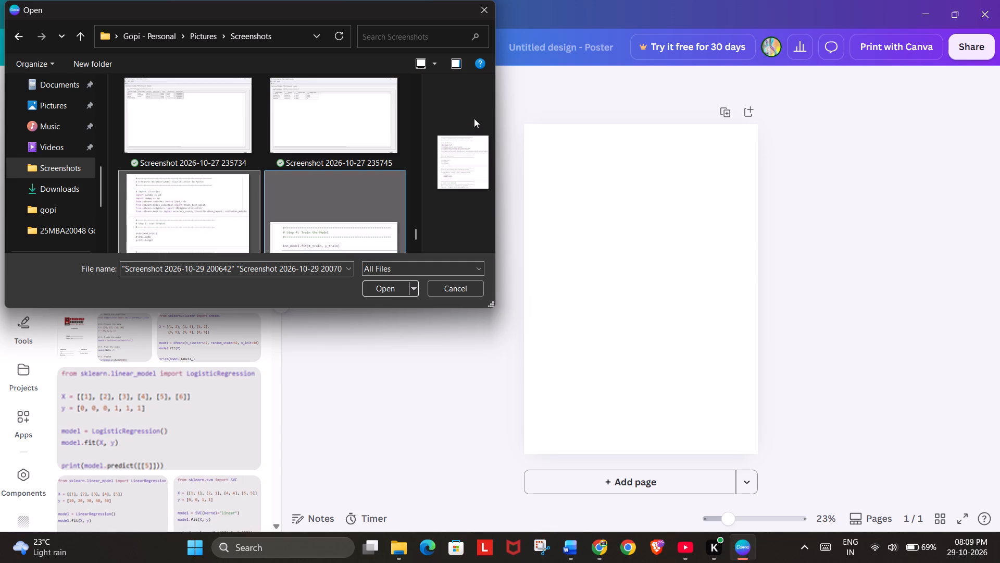
key("Return")
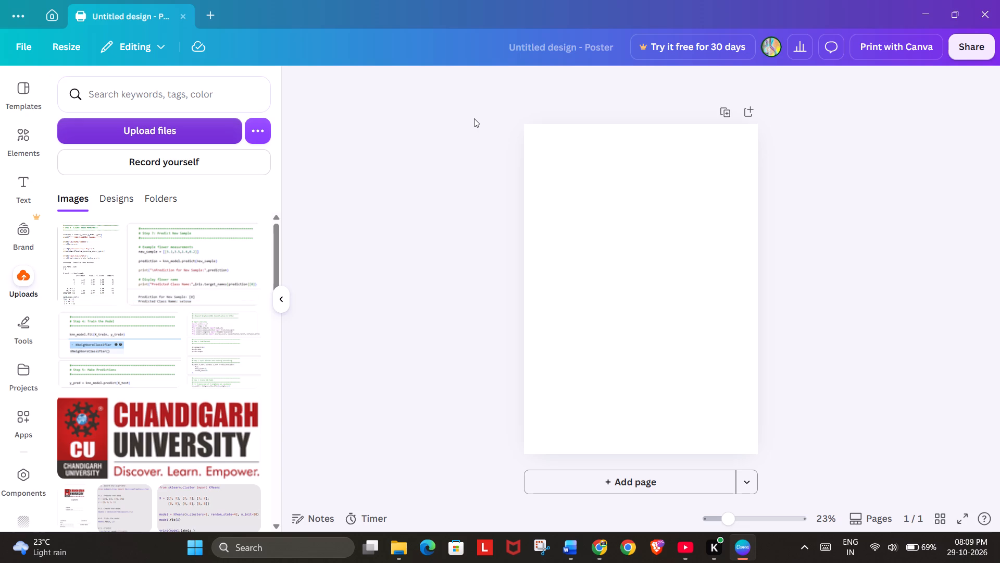
Add the KNN imports-to-Step 3 screenshot to the poster, shrunk to about half the page width near the page's top-left corner.
left_click(219, 347)
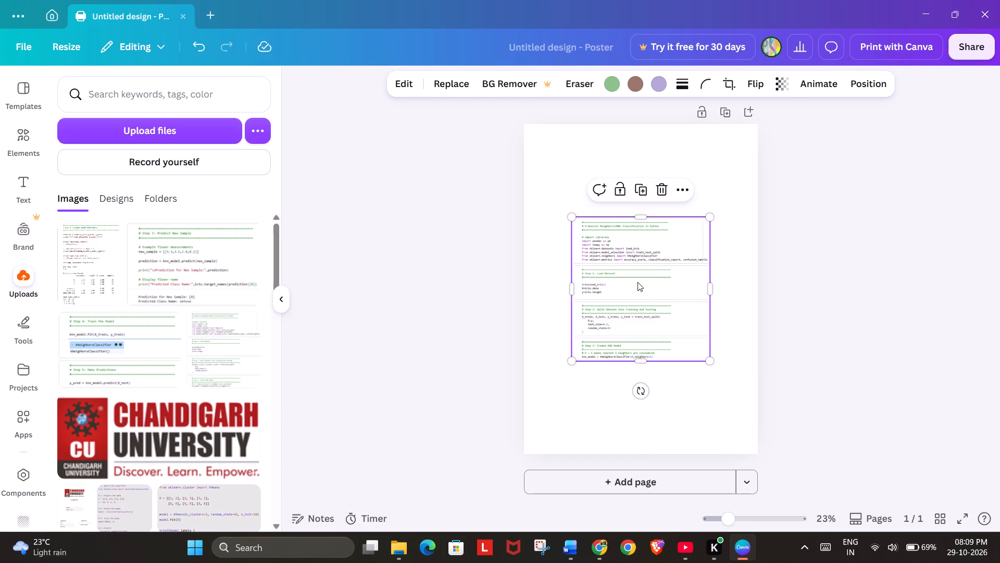
left_click_drag(637, 282, 592, 191)
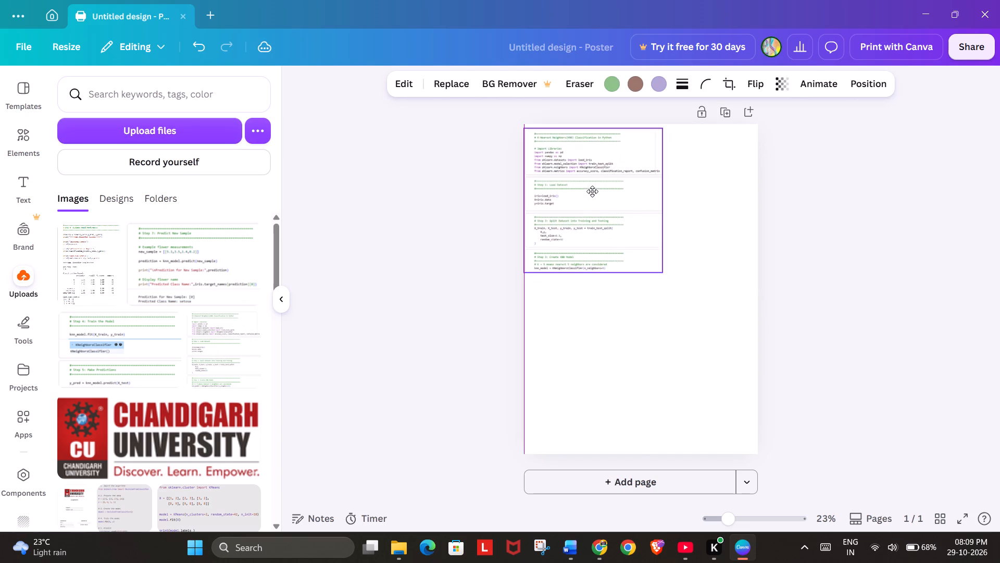
left_click_drag(592, 191, 592, 190)
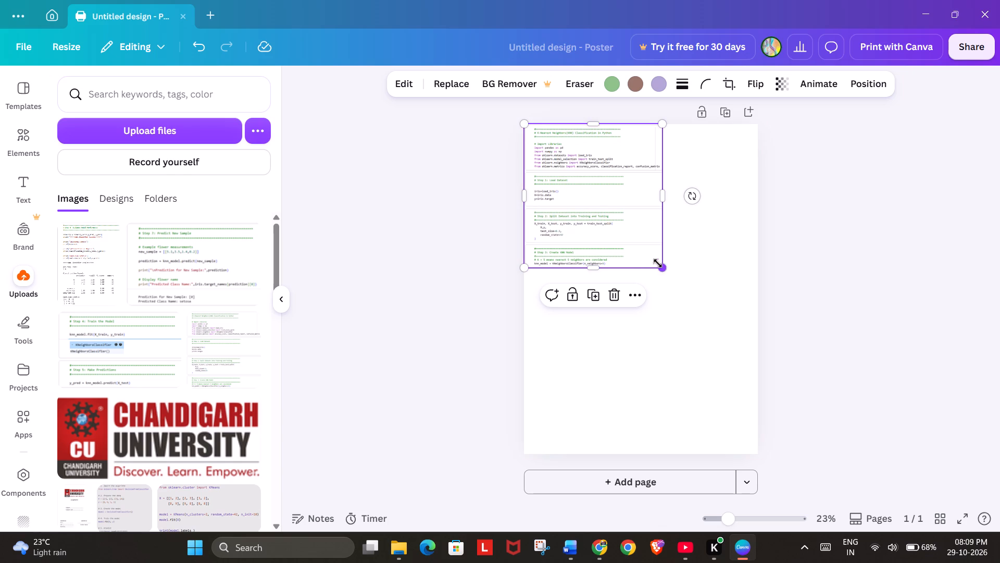
left_click_drag(662, 267, 649, 260)
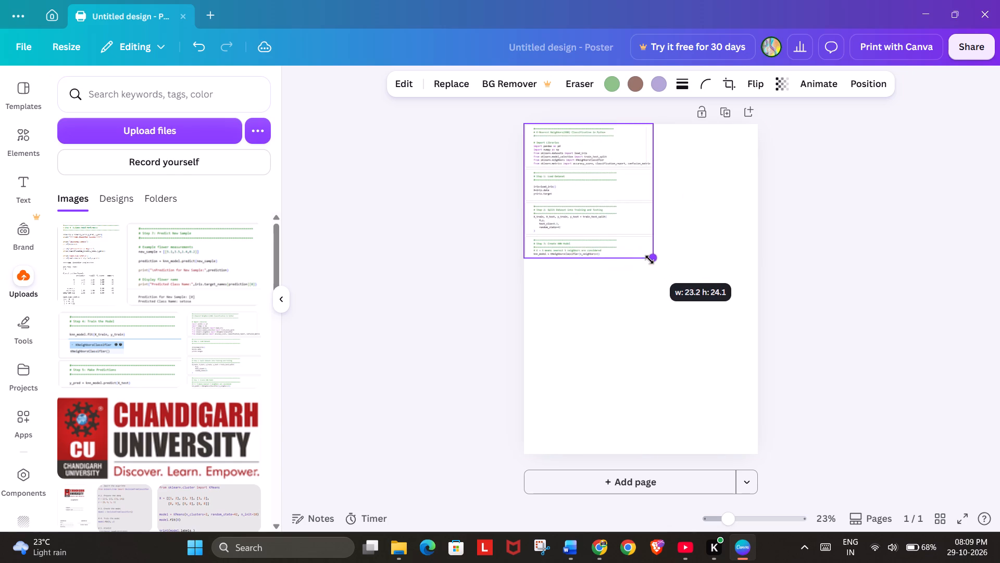
left_click_drag(649, 260, 635, 247)
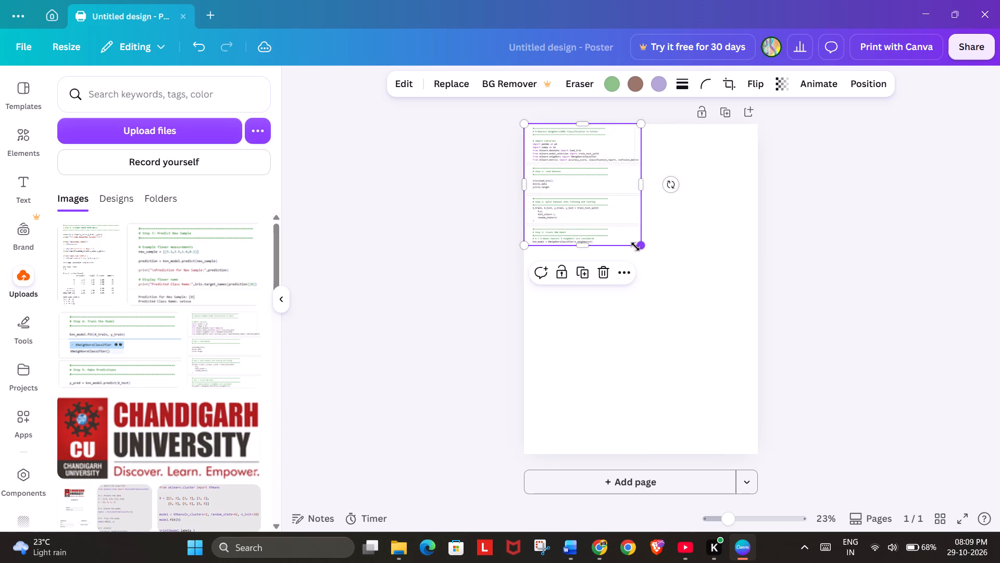
left_click_drag(599, 198, 605, 207)
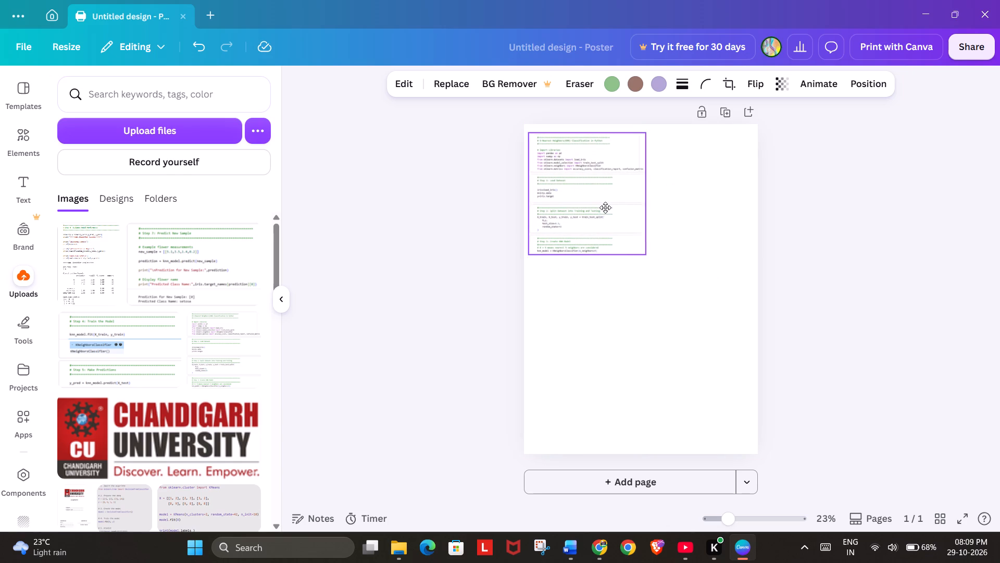
left_click_drag(605, 207, 606, 207)
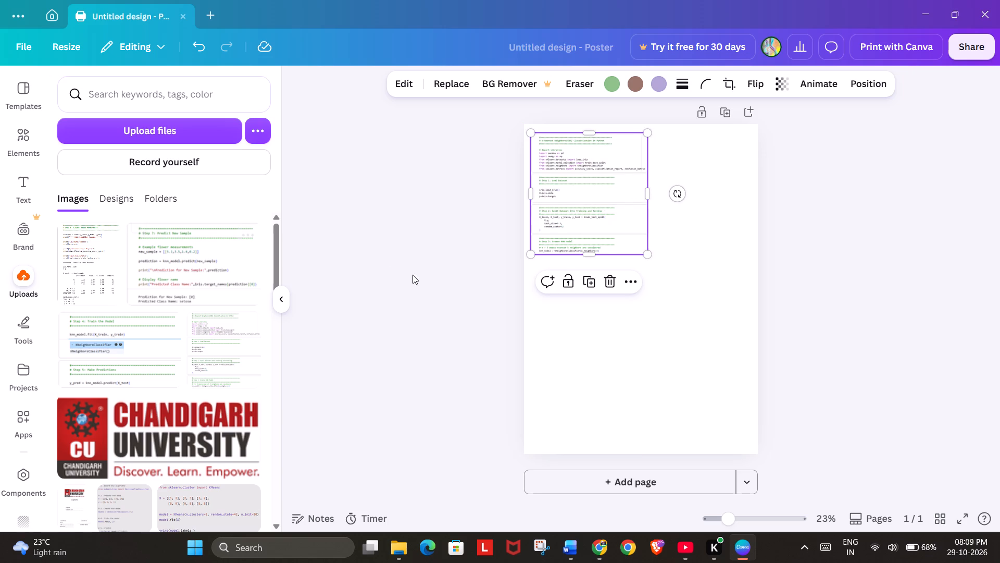
Add the Step 4: Train the Model and Step 5: Make Predictions screenshot to the poster.
left_click(135, 351)
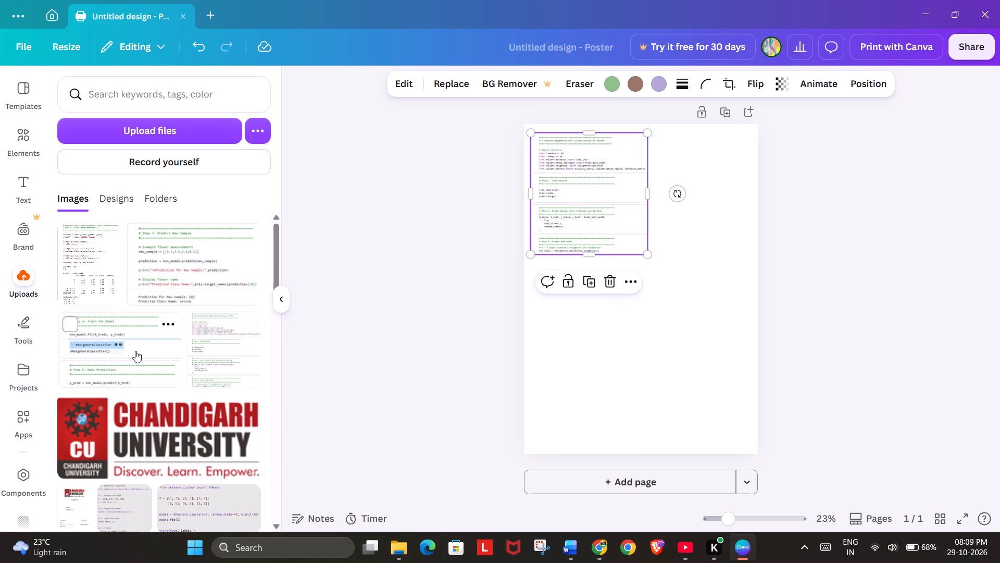
Align the imports-to-Step 3 screenshot with the page's top-left corner and shrink it to slightly under half the page width.
left_click_drag(573, 186, 569, 183)
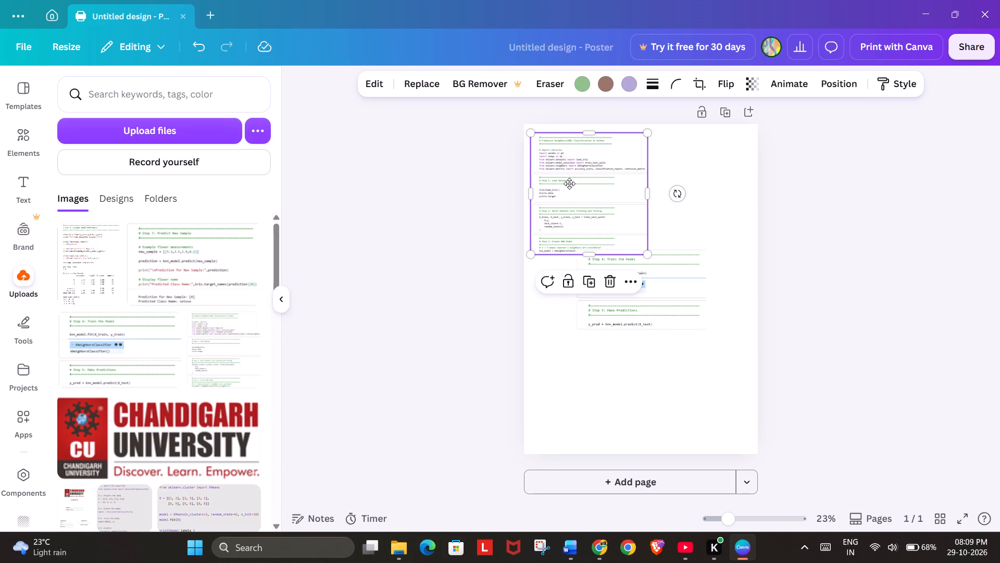
left_click_drag(569, 183, 566, 181)
left_click_drag(566, 181, 565, 174)
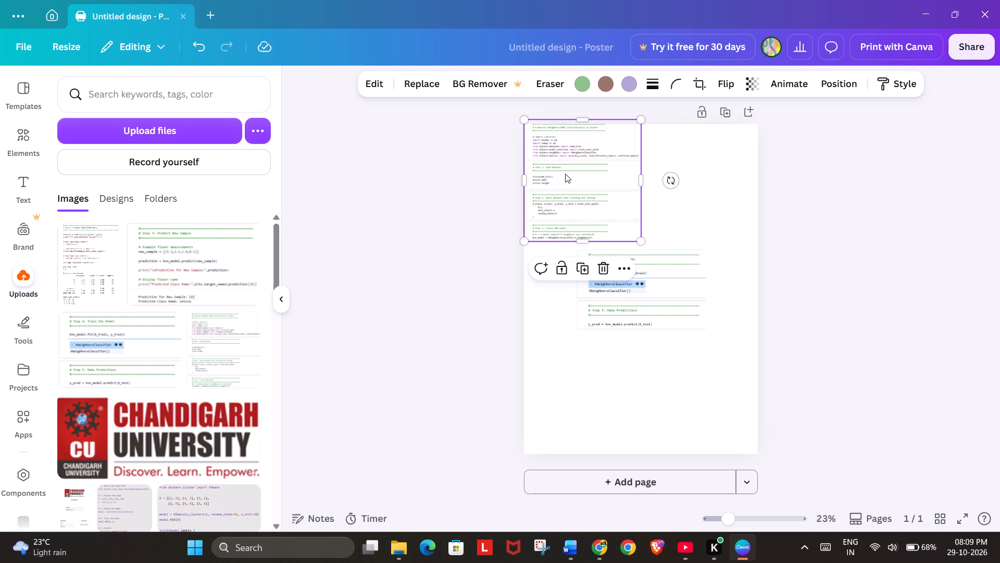
left_click_drag(572, 194, 572, 203)
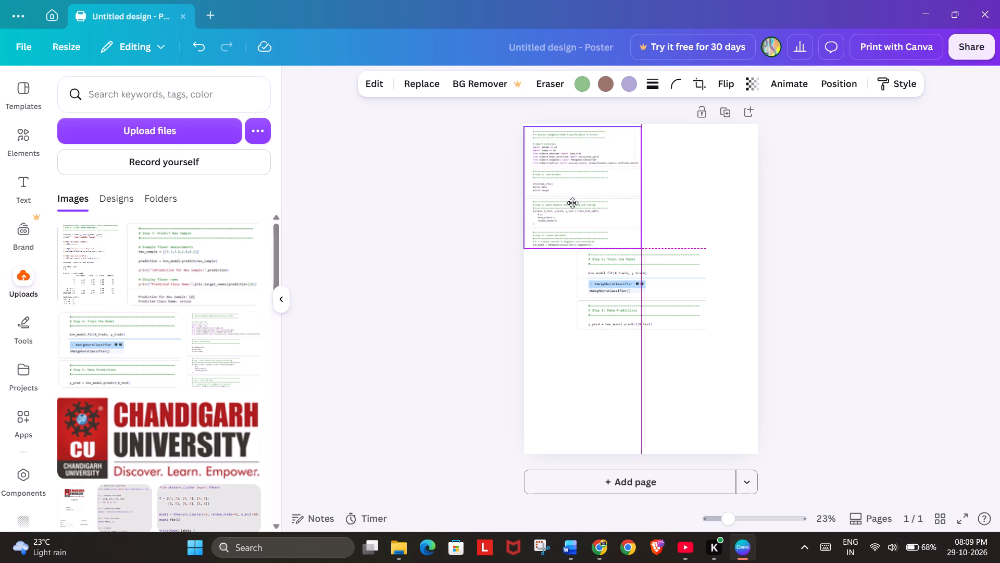
left_click_drag(572, 203, 572, 199)
left_click_drag(640, 241, 634, 236)
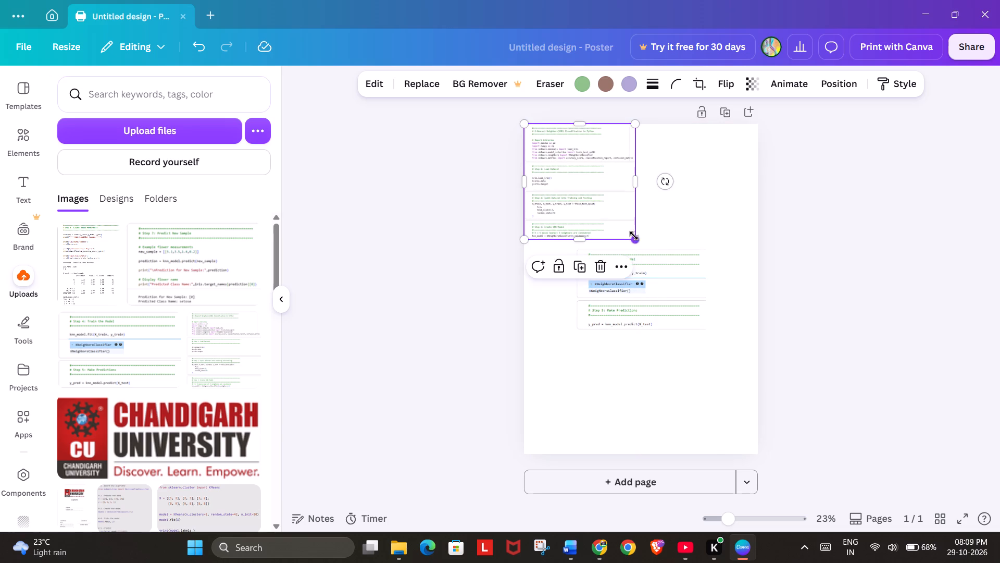
Move the Step 4–5 screenshot to the page's top-right corner and scale it down to leave a gap beside the first screenshot.
left_click_drag(656, 298, 707, 150)
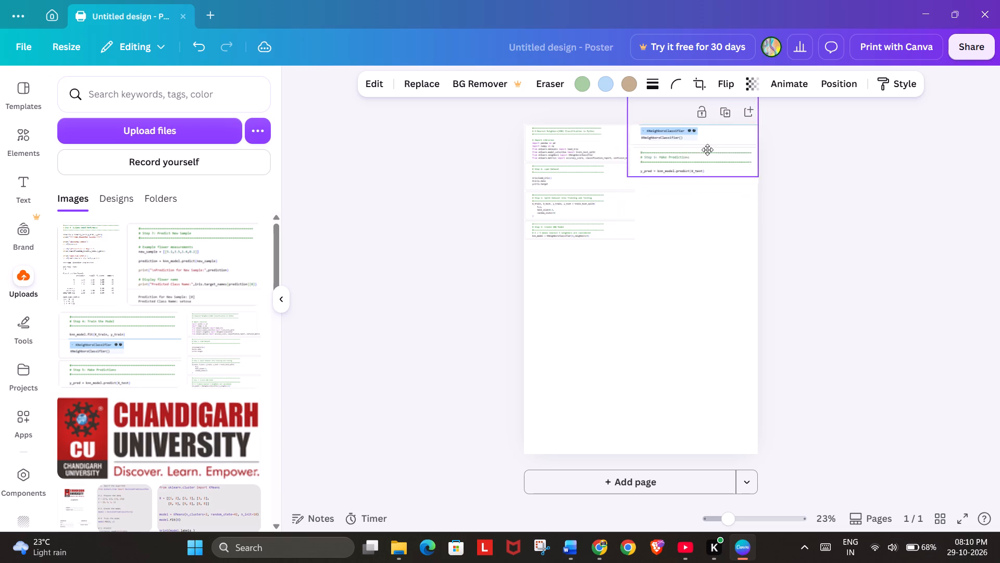
left_click_drag(707, 150, 707, 176)
left_click_drag(624, 203, 668, 174)
Enlarge the imports-to-Step 3 screenshot to half the page width and nudge it slightly away from the page's top and left edges.
left_click(622, 216)
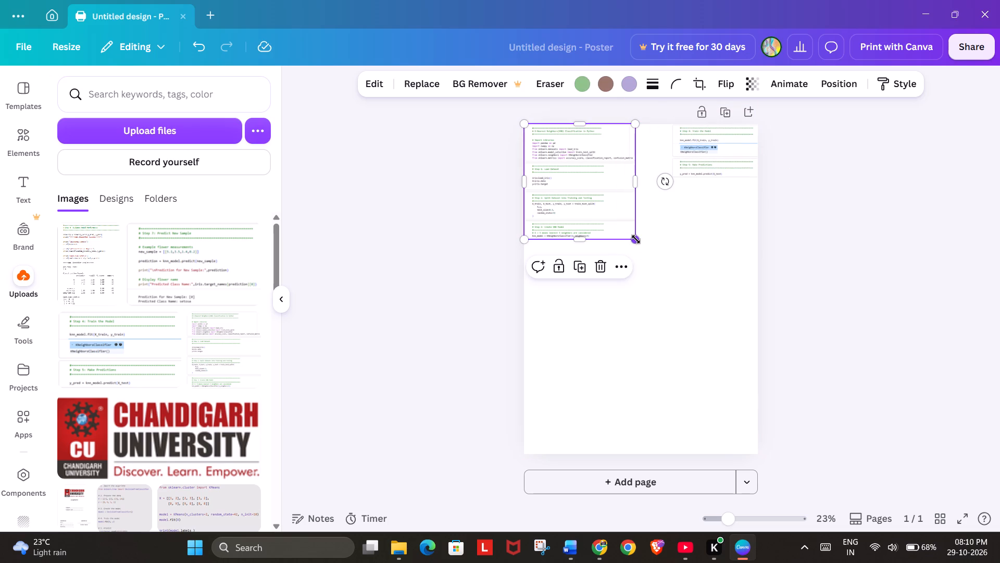
left_click_drag(636, 239, 641, 245)
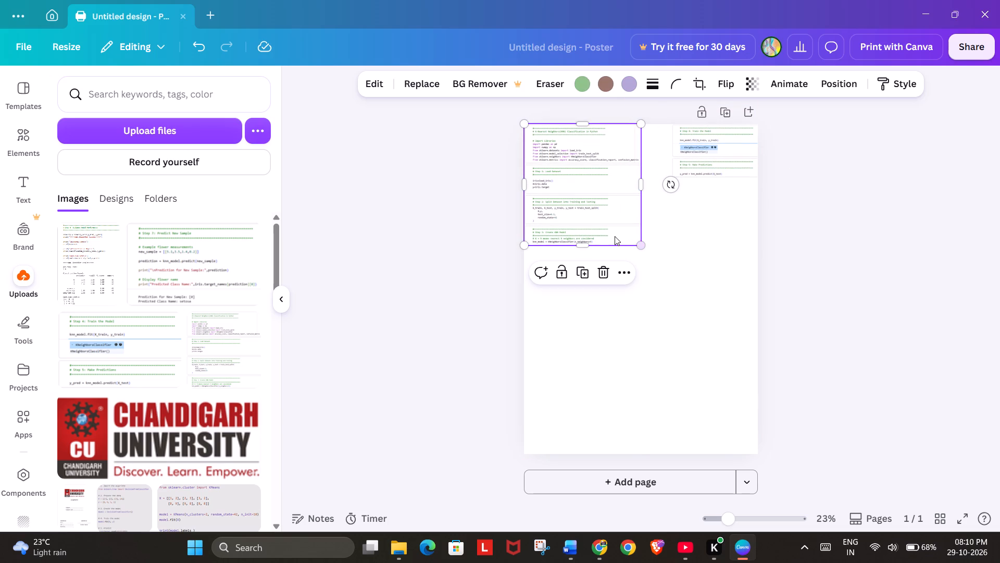
key("Right")
key("Right")
key("Down")
key("Down")
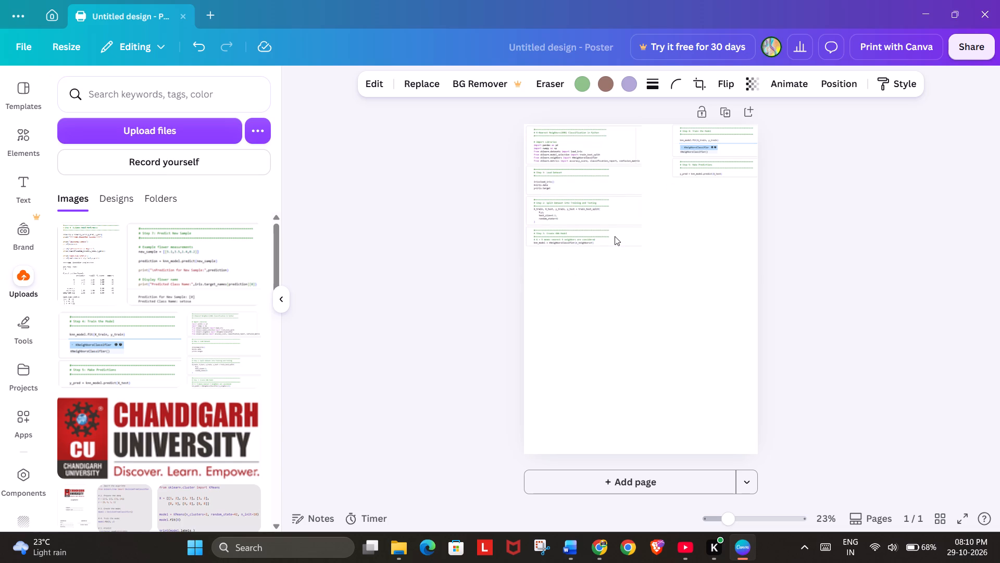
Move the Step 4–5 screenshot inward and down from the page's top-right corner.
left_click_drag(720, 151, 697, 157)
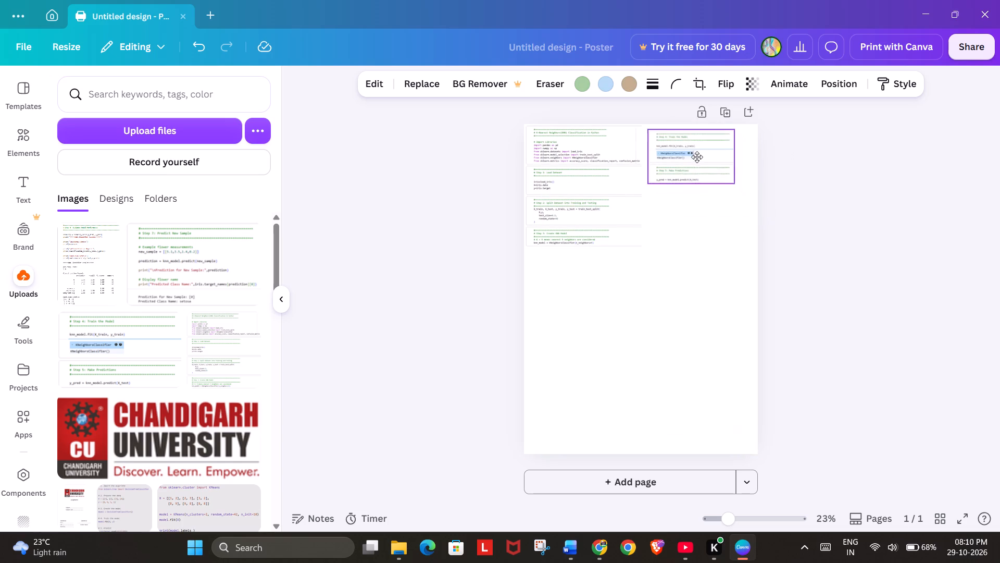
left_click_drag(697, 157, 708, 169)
Give the imports-to-Step 3 screenshot a solid border with stroke weight 1.
left_click(618, 179)
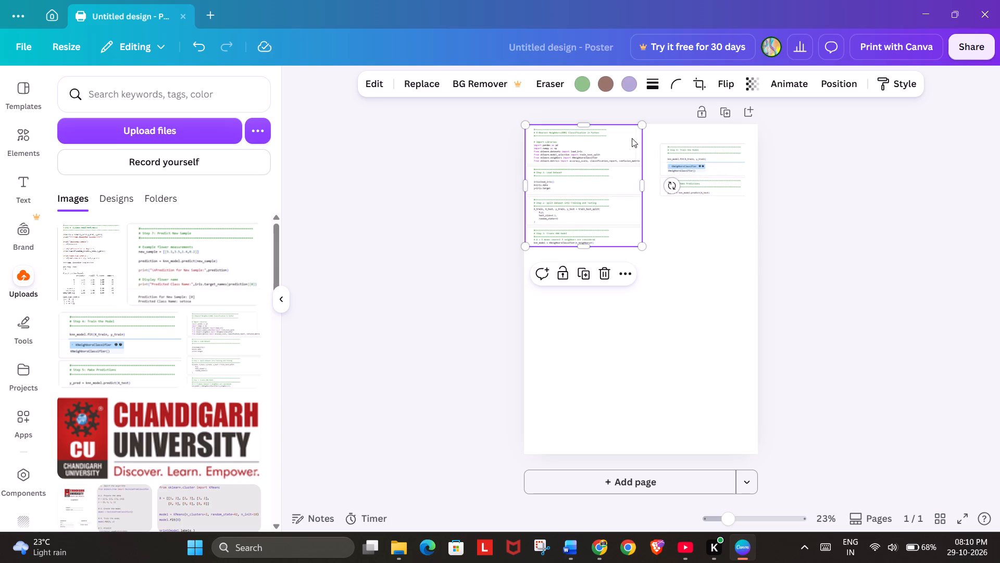
left_click(651, 85)
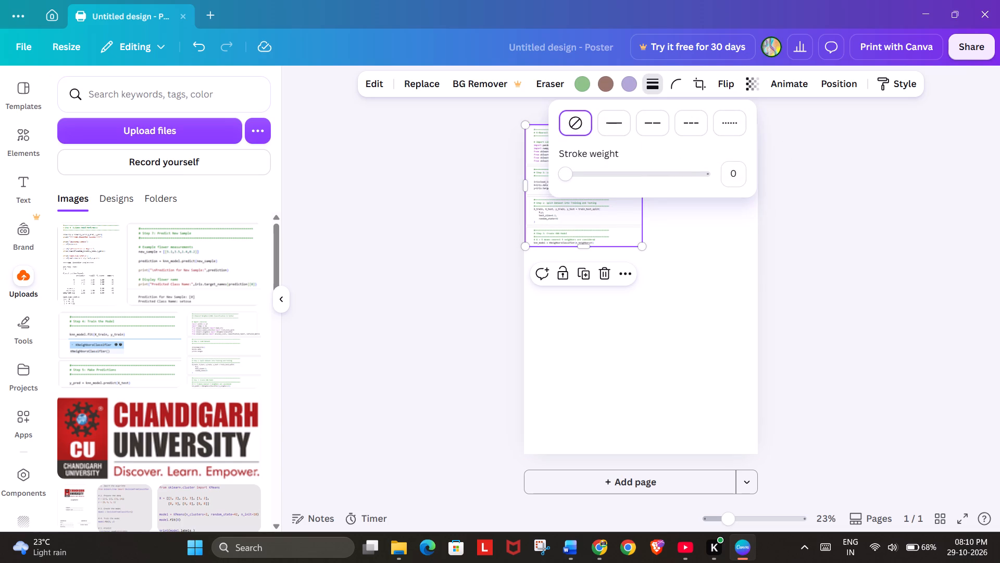
left_click(730, 175)
key("1")
key("Return")
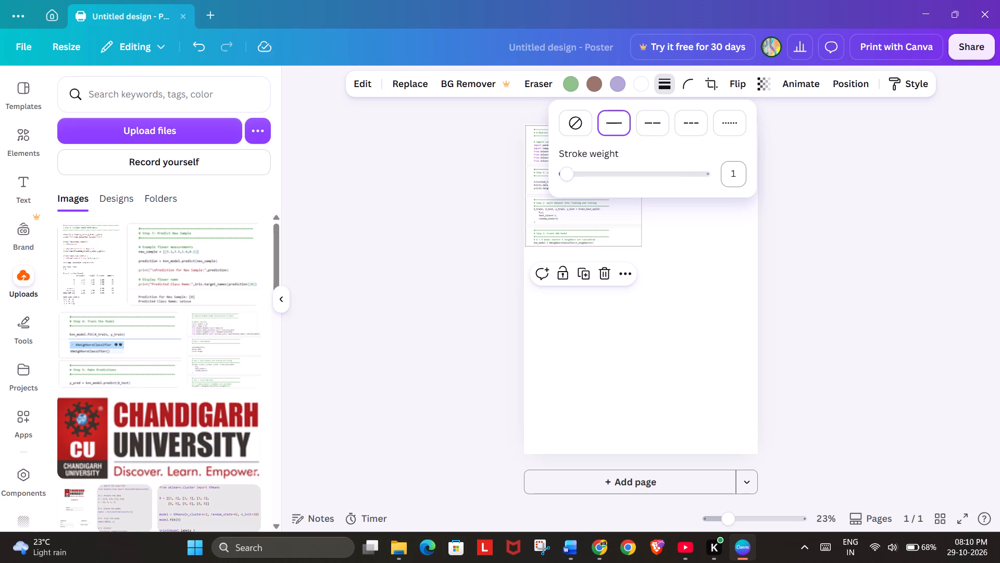
left_click(711, 251)
Place the Step 4–5 screenshot beside the first one with their top edges aligned, and enlarge it slightly.
left_click_drag(700, 166, 690, 148)
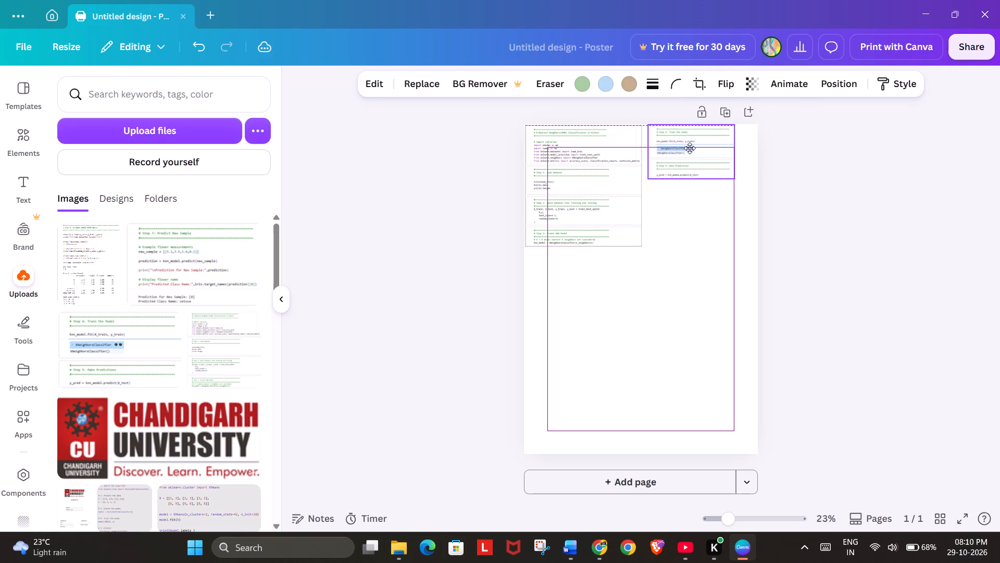
left_click_drag(690, 148, 688, 151)
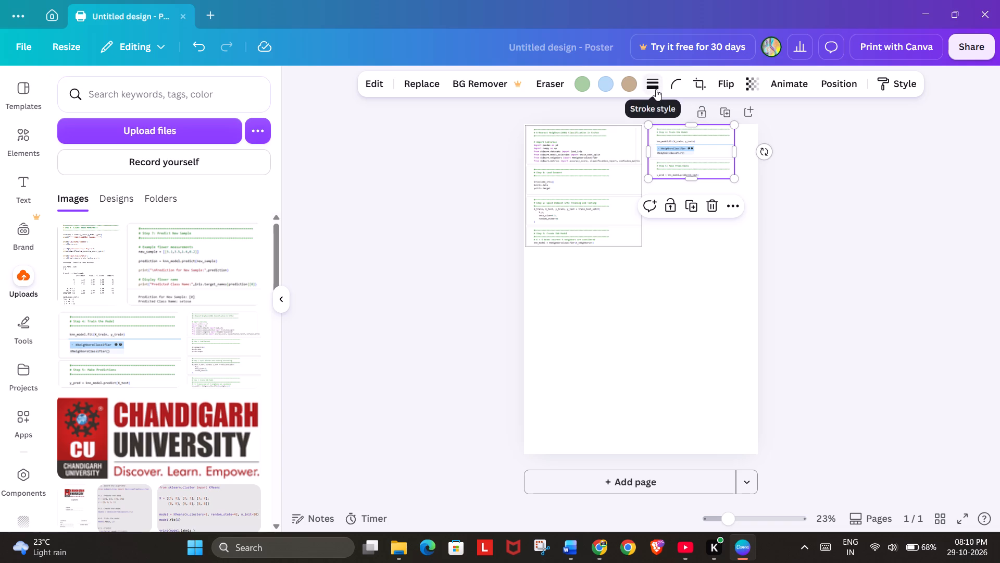
left_click_drag(734, 182, 740, 185)
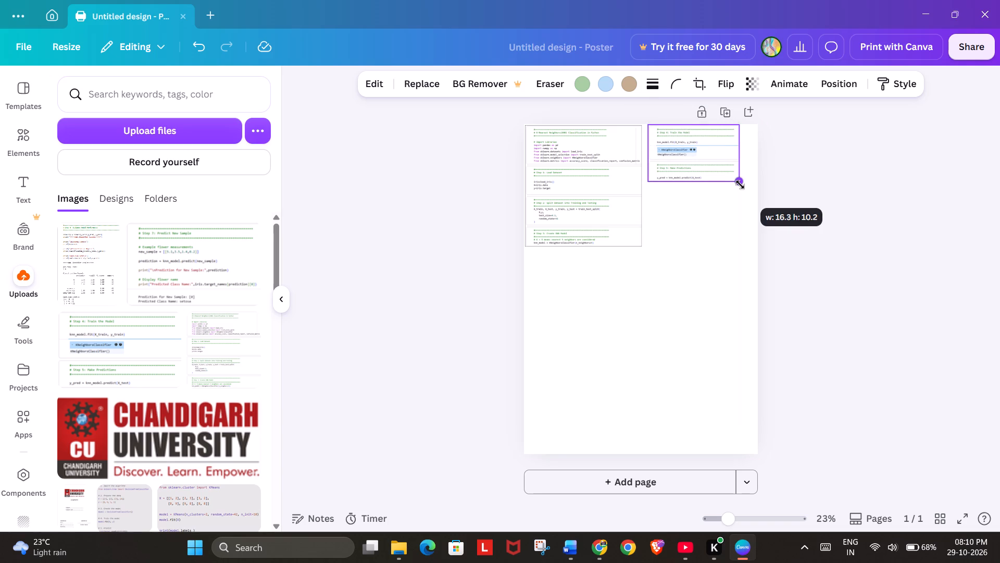
left_click_drag(740, 185, 743, 187)
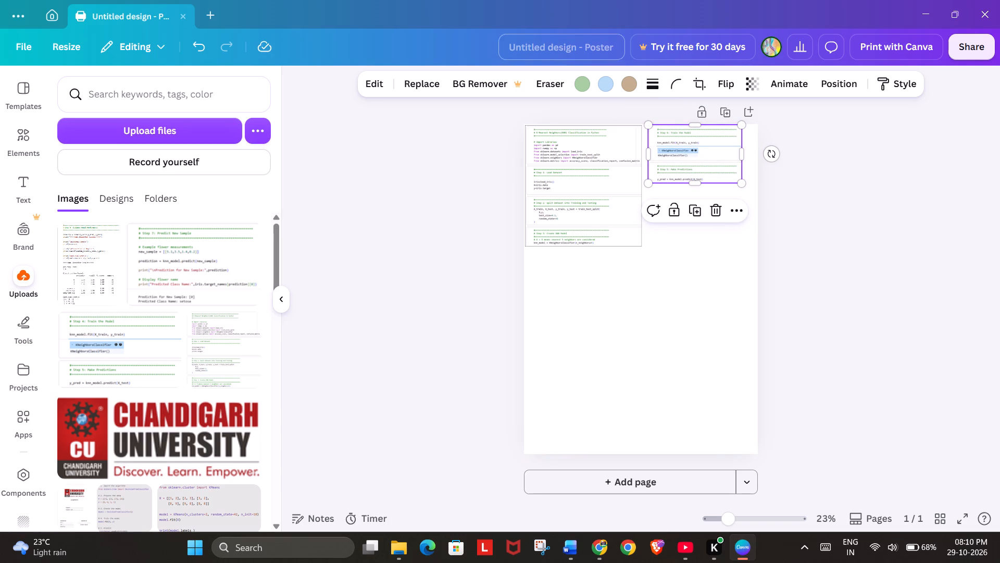
Give the Step 4–5 screenshot a solid border with stroke weight 1.
left_click(652, 81)
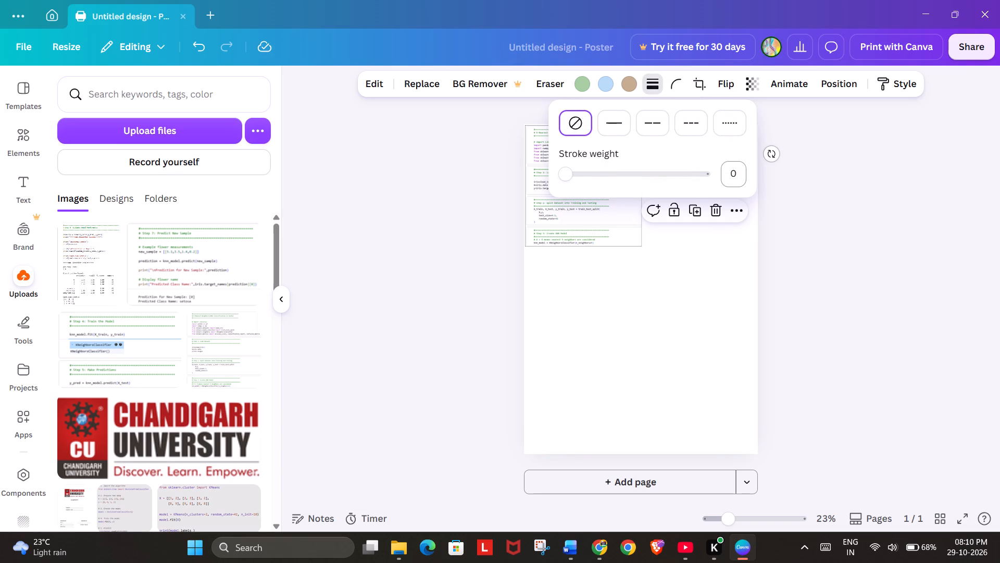
left_click(730, 167)
key("1")
key("Return")
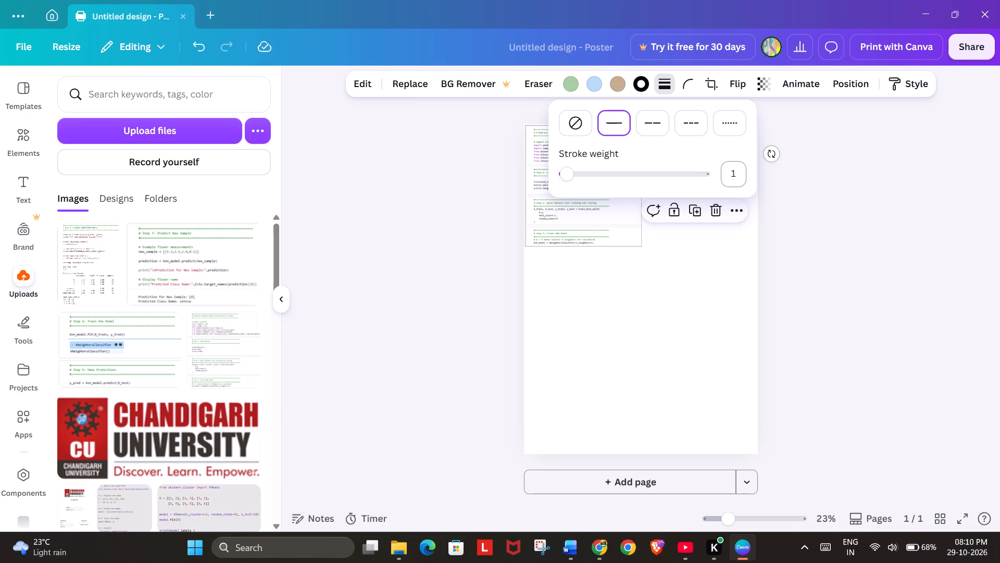
left_click(722, 239)
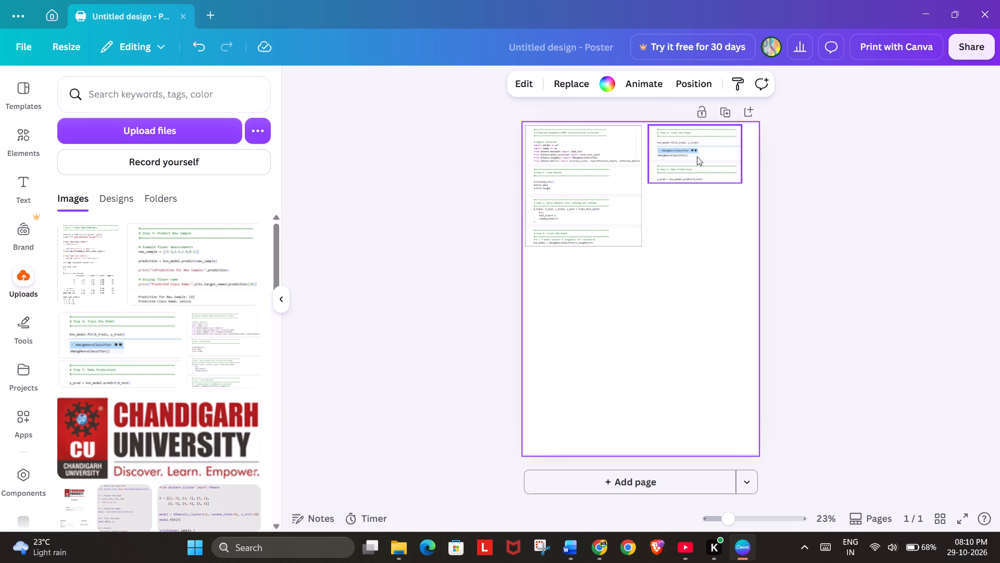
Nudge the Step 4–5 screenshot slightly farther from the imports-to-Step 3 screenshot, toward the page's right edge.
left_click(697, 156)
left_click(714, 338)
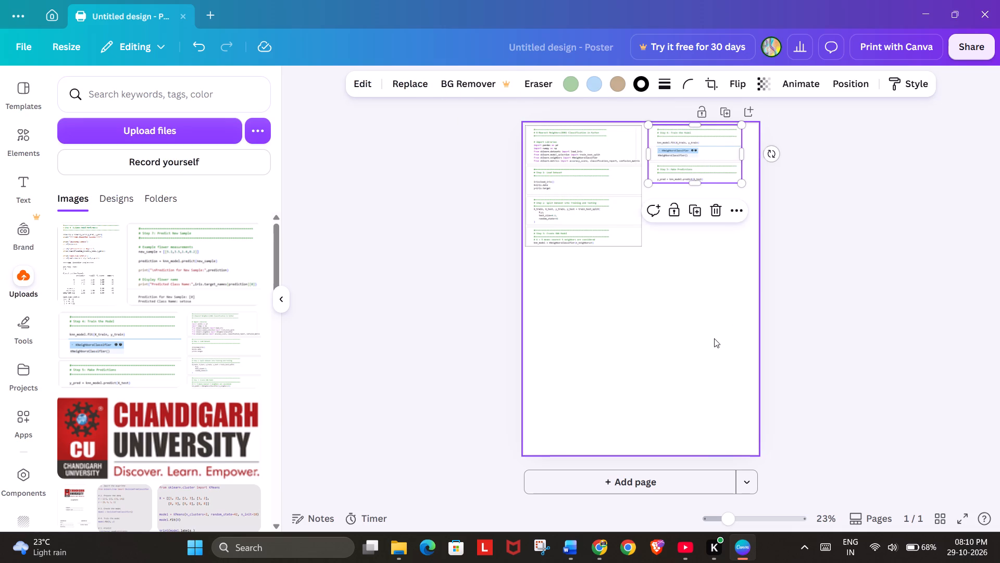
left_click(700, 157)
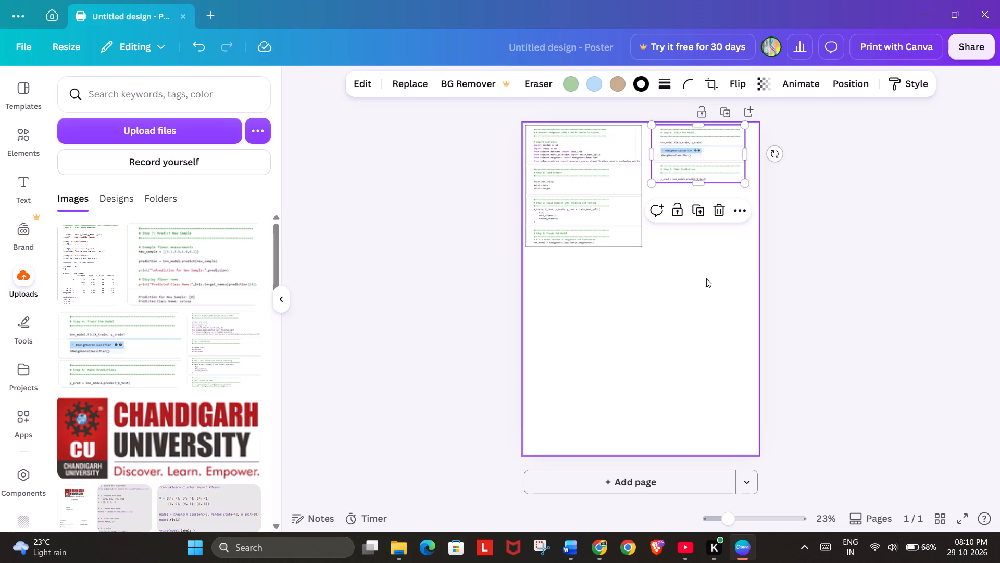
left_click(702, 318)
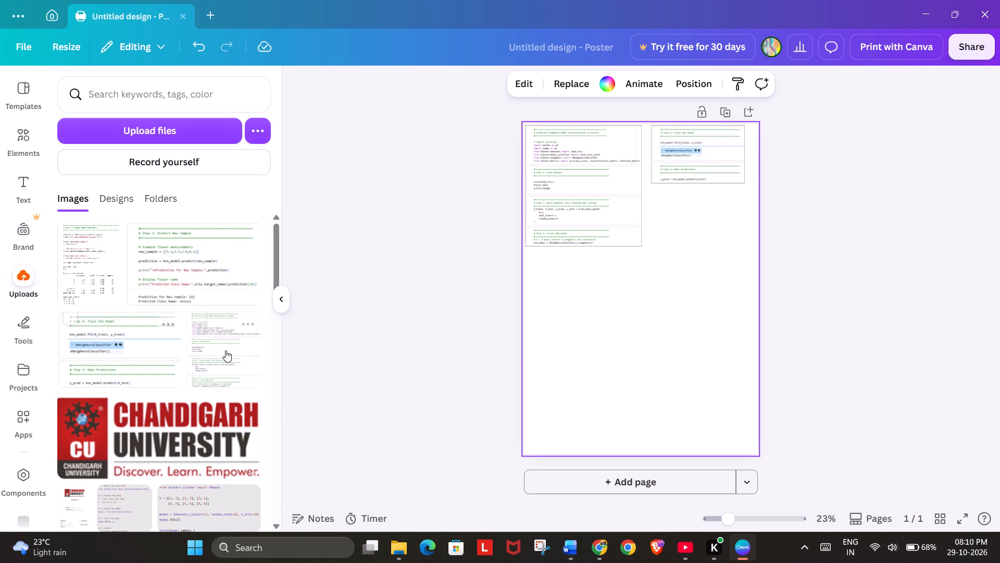
Add the Step 7 screenshot directly below the imports-to-Step 3 screenshot, left edges aligned, and shrink it to about the same width.
left_click(177, 284)
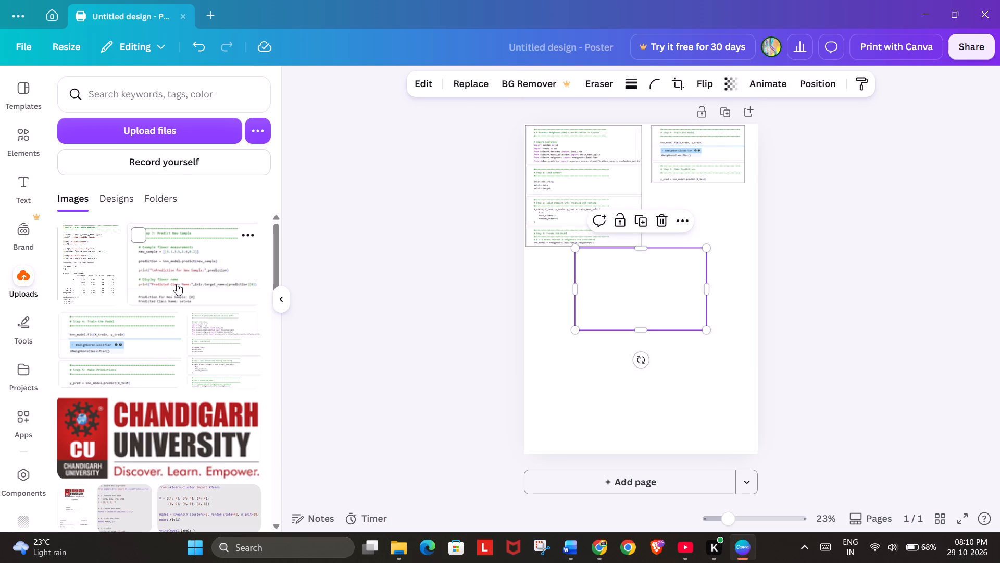
left_click_drag(670, 291, 628, 301)
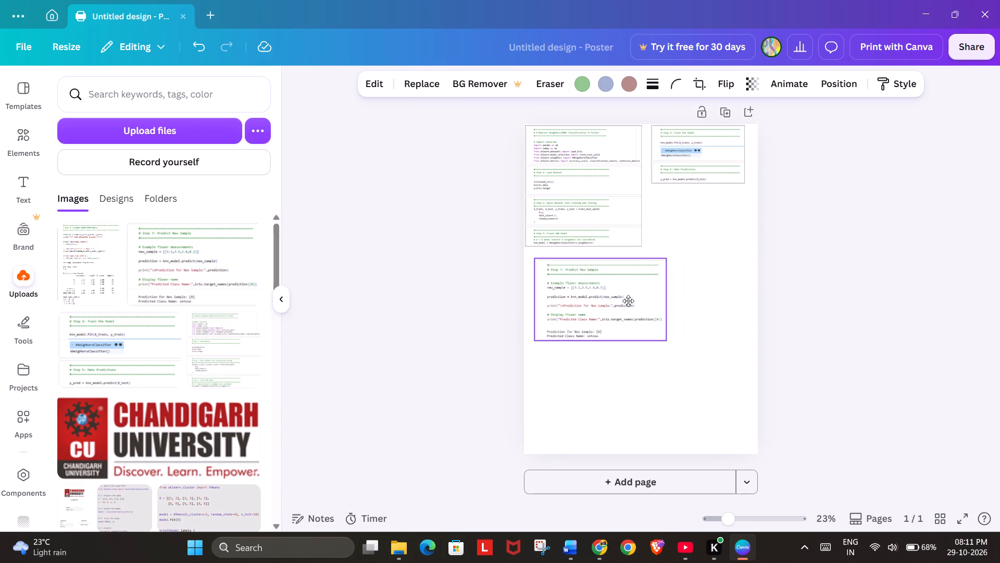
left_click_drag(628, 301, 621, 294)
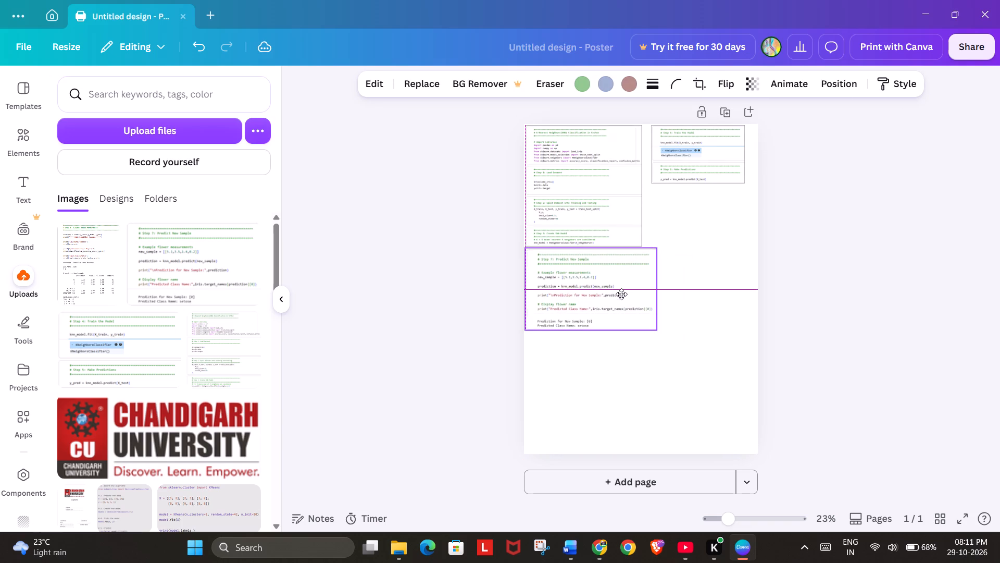
left_click_drag(621, 294, 621, 291)
left_click_drag(656, 328, 641, 315)
Give the Step 7 screenshot a solid border with stroke weight 1.
left_click(649, 86)
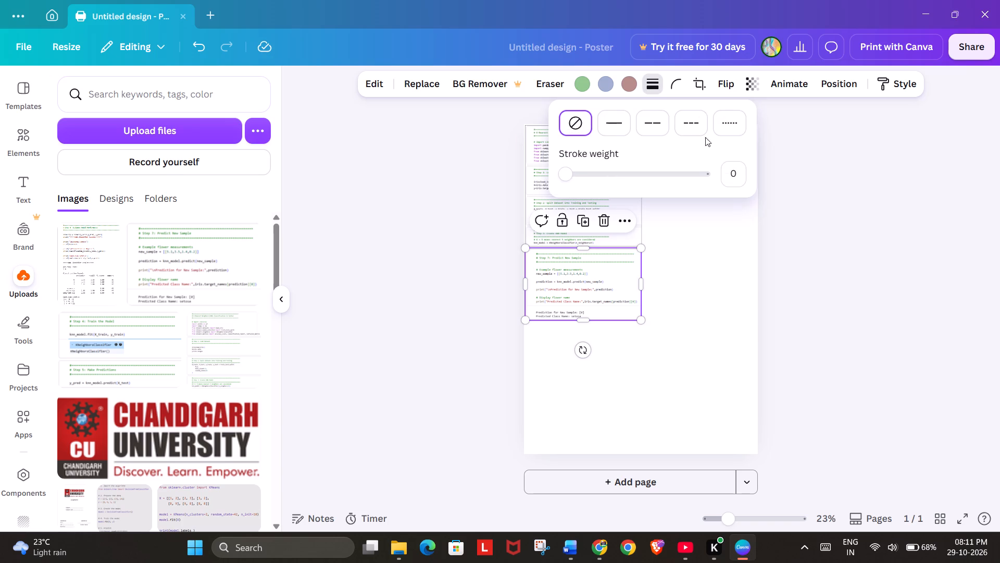
left_click(730, 173)
key("1")
key("Return")
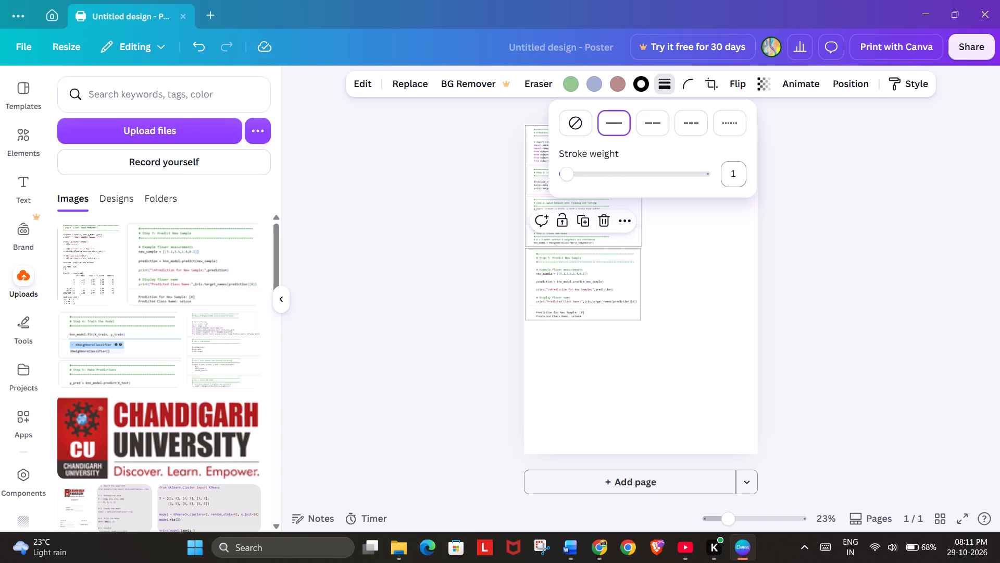
left_click(734, 334)
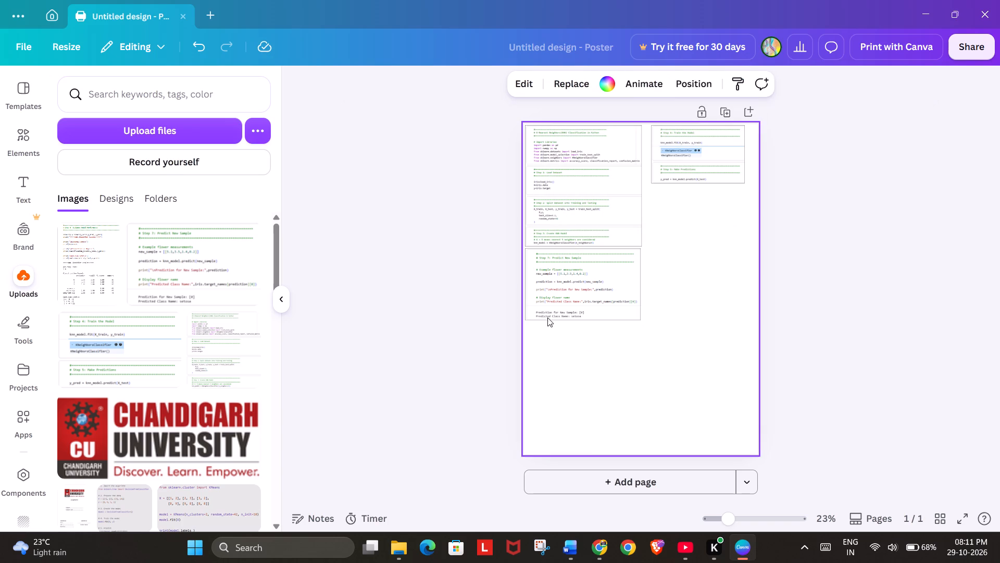
Add the Step 6 model-evaluation screenshot below the Step 4–5 screenshot and shrink it to fit inside the page's right half.
left_click(88, 281)
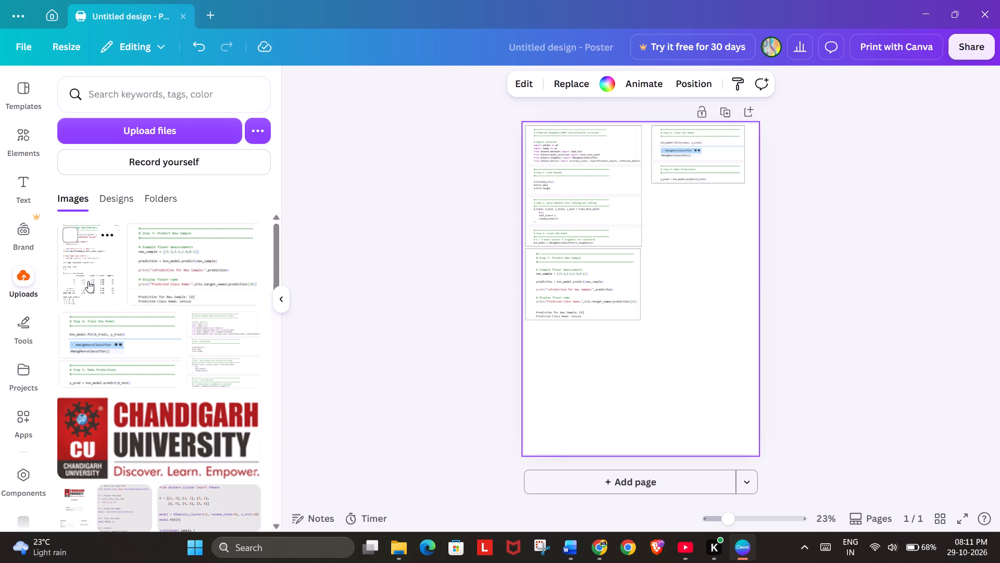
left_click_drag(651, 272, 707, 278)
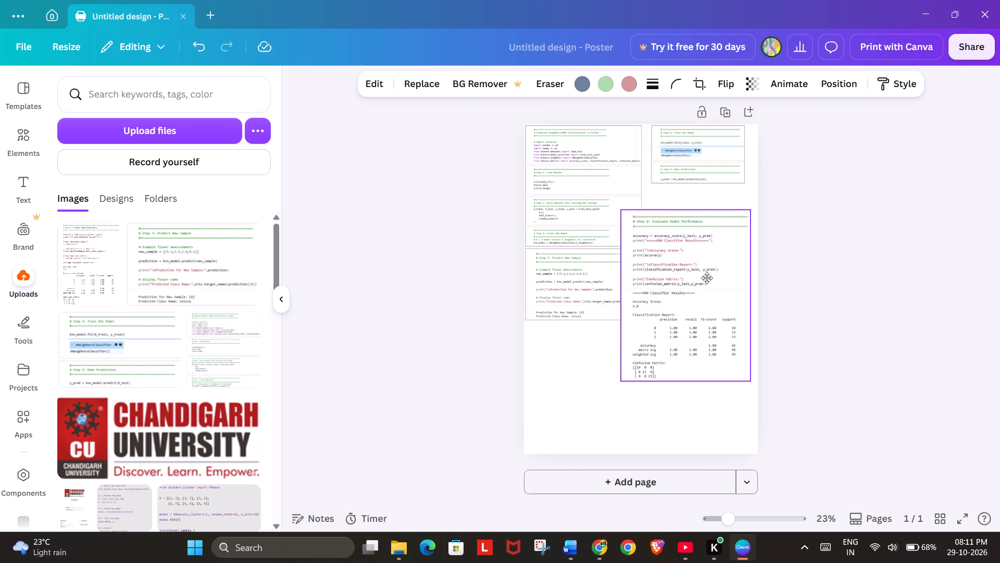
left_click_drag(707, 278, 721, 261)
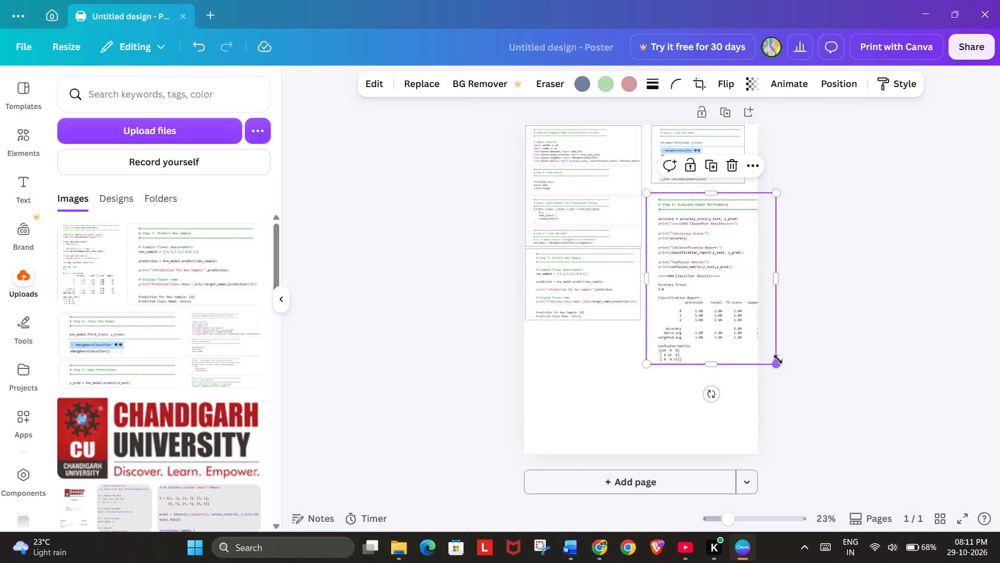
left_click_drag(778, 363, 746, 333)
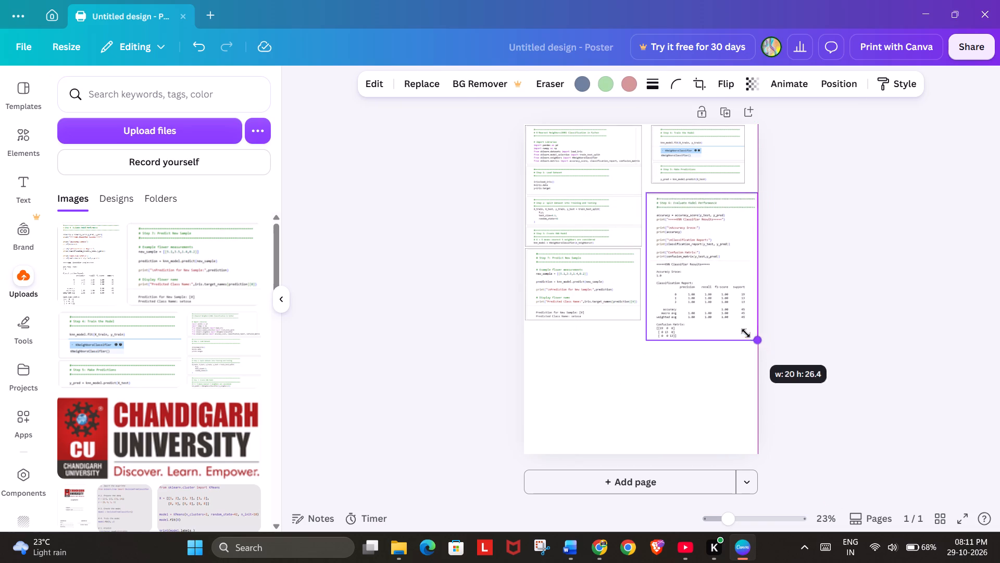
left_click_drag(746, 333, 751, 336)
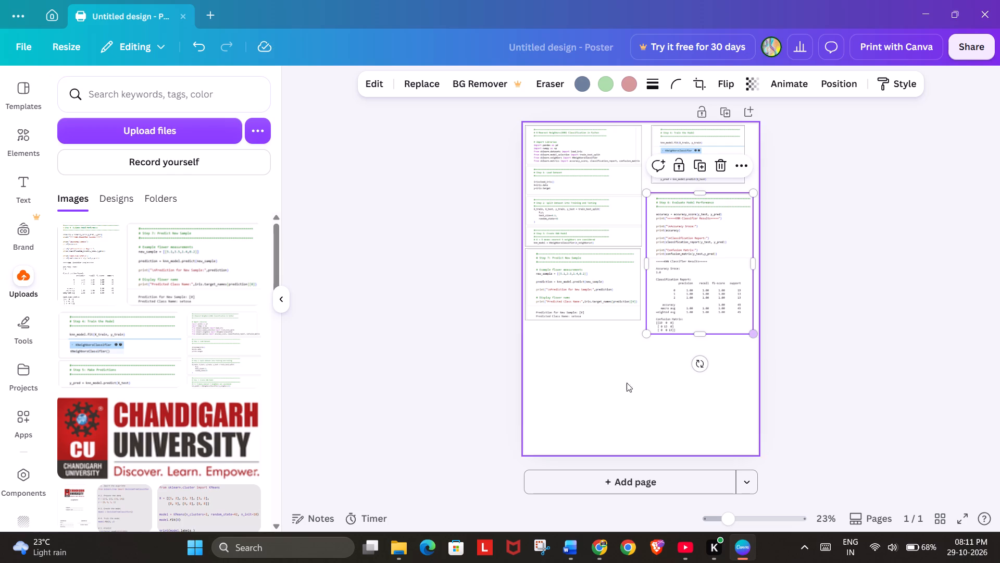
Move the Step 4–5 screenshot directly below the Step 7 screenshot, left edges aligned, and enlarge it to about the same width.
left_click_drag(707, 136, 700, 147)
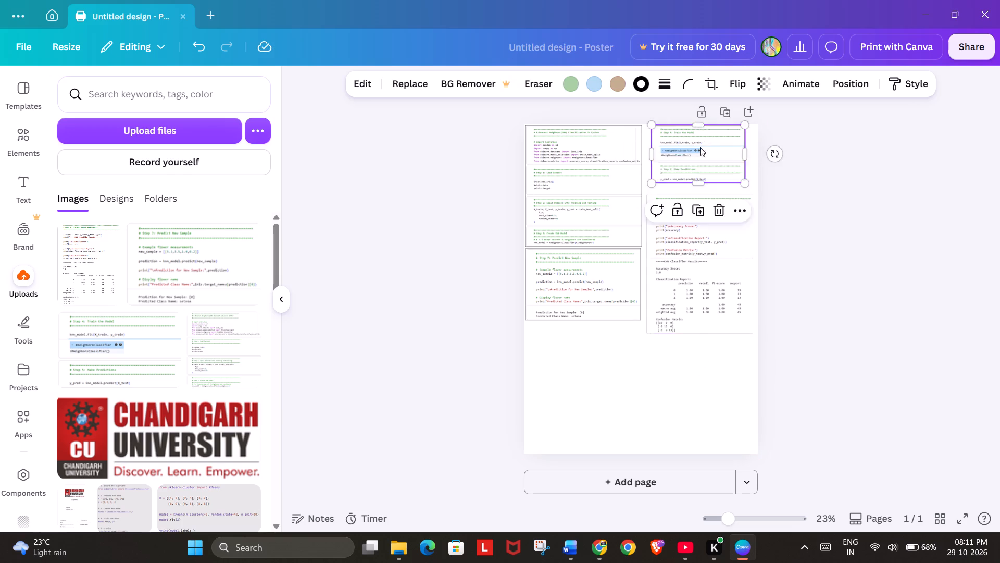
left_click_drag(700, 147, 585, 337)
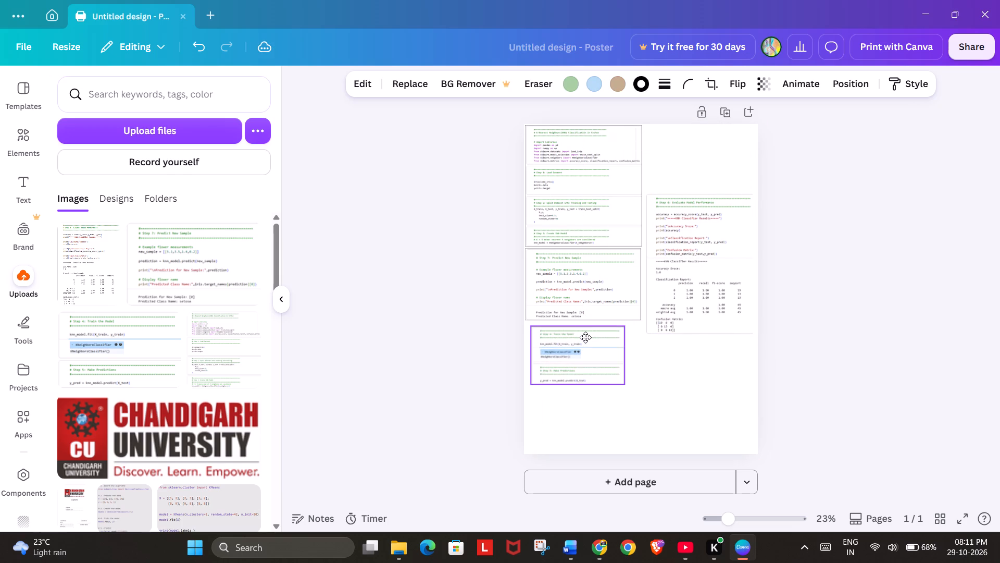
left_click_drag(585, 337, 583, 336)
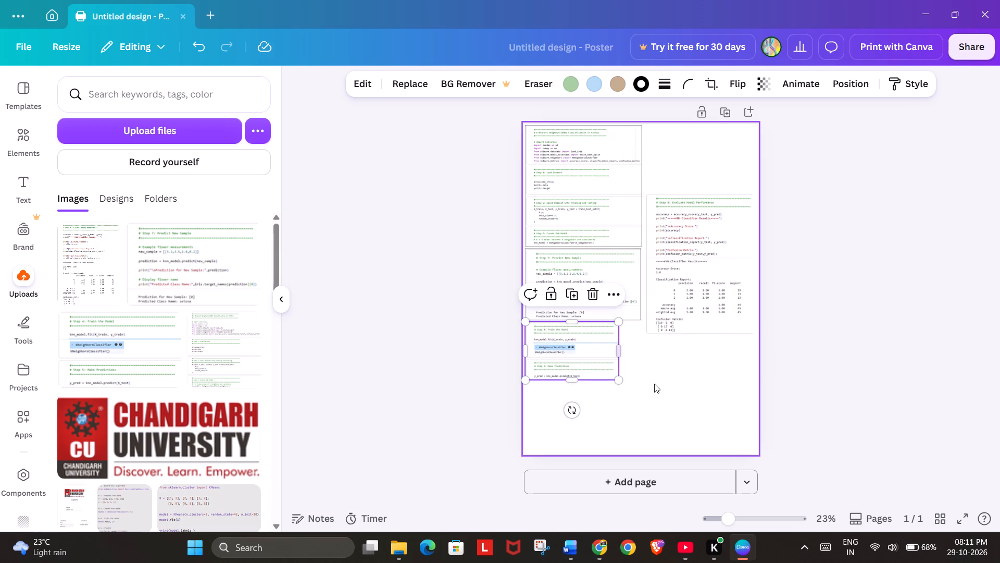
left_click_drag(619, 384, 641, 391)
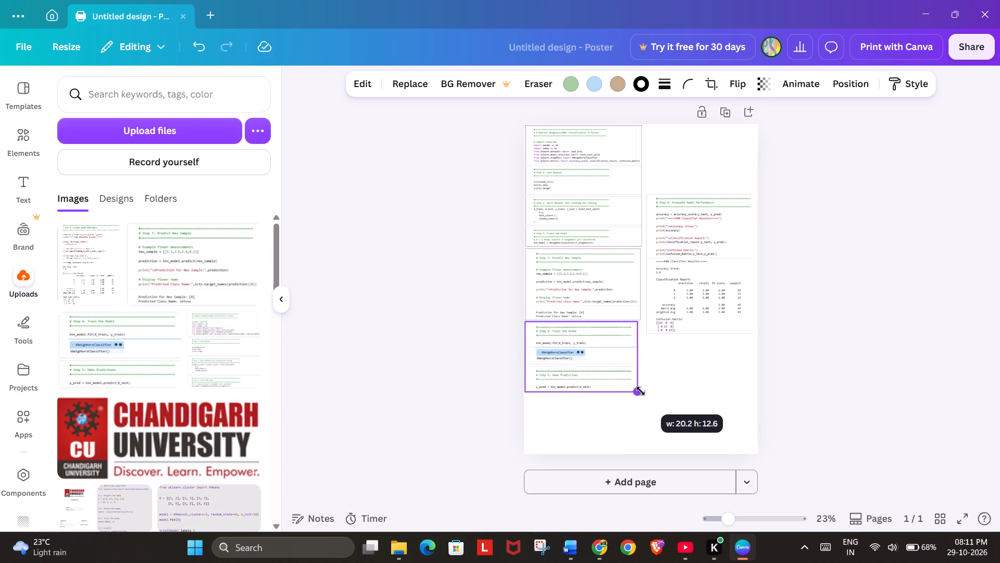
left_click_drag(641, 391, 641, 393)
Place the Step 6 screenshot just beside the imports-to-Step 3 screenshot, tops aligned with a tiny gap, and enlarge it nearly to the page edge.
left_click_drag(693, 236, 695, 192)
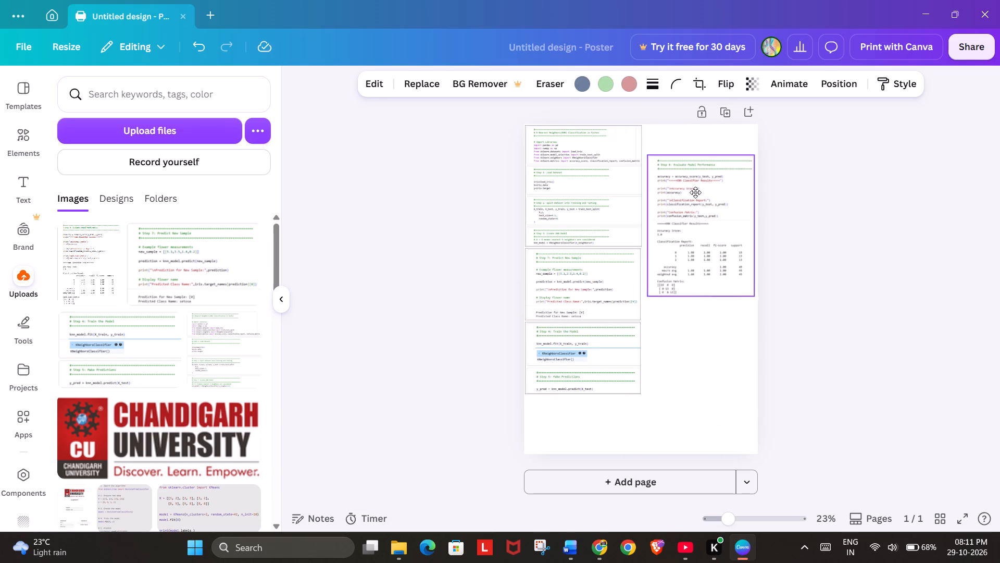
left_click_drag(695, 192, 692, 168)
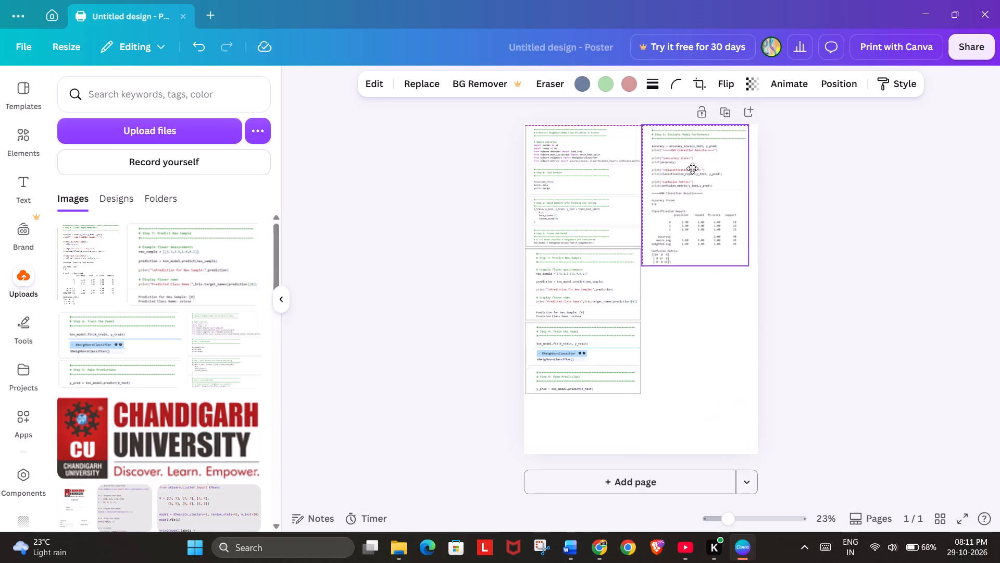
left_click_drag(692, 168, 690, 170)
left_click_drag(690, 170, 690, 170)
key("Right")
key("Right")
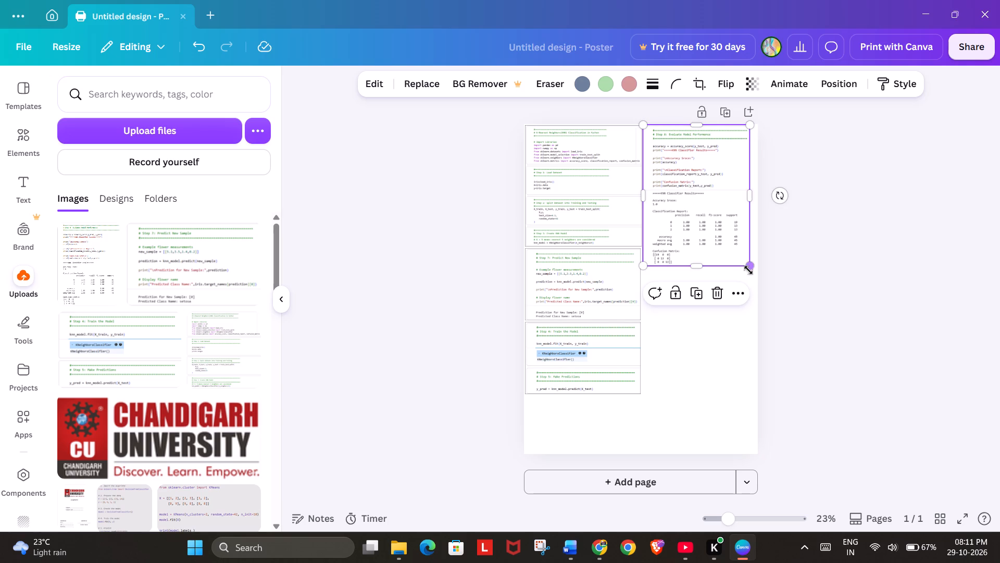
left_click_drag(751, 264, 757, 271)
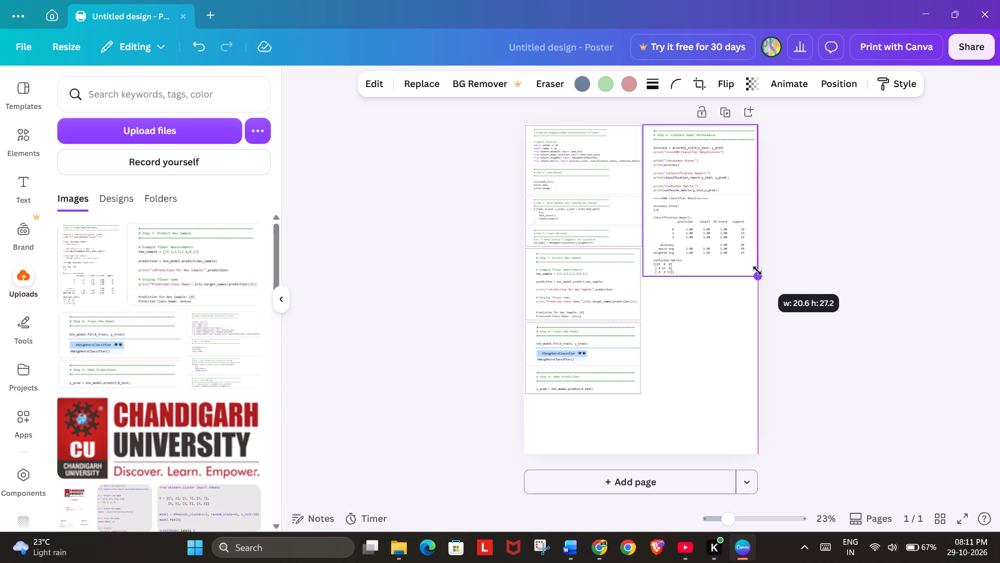
left_click_drag(757, 271, 756, 271)
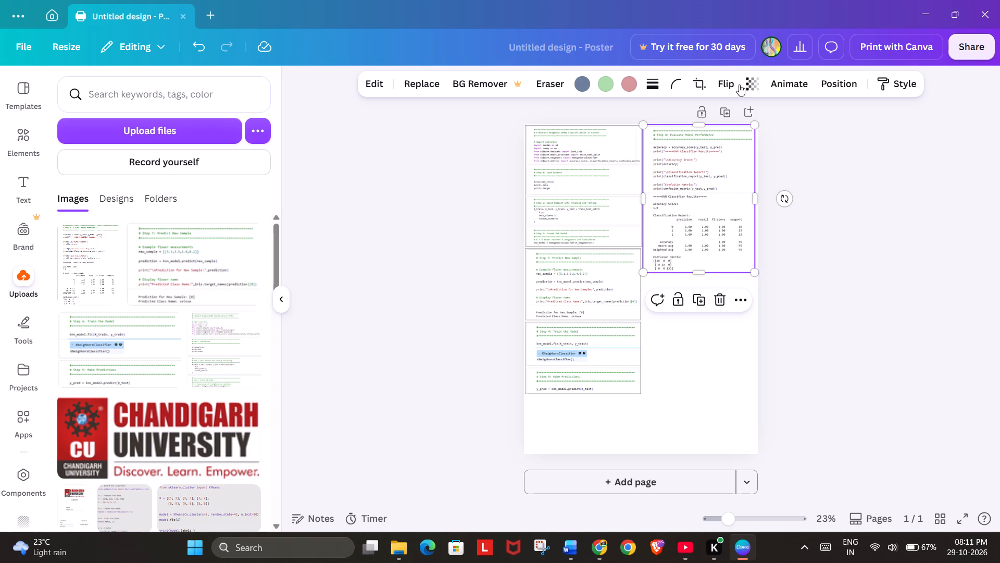
Give the Step 6 screenshot a solid border with stroke weight 1.
left_click(658, 85)
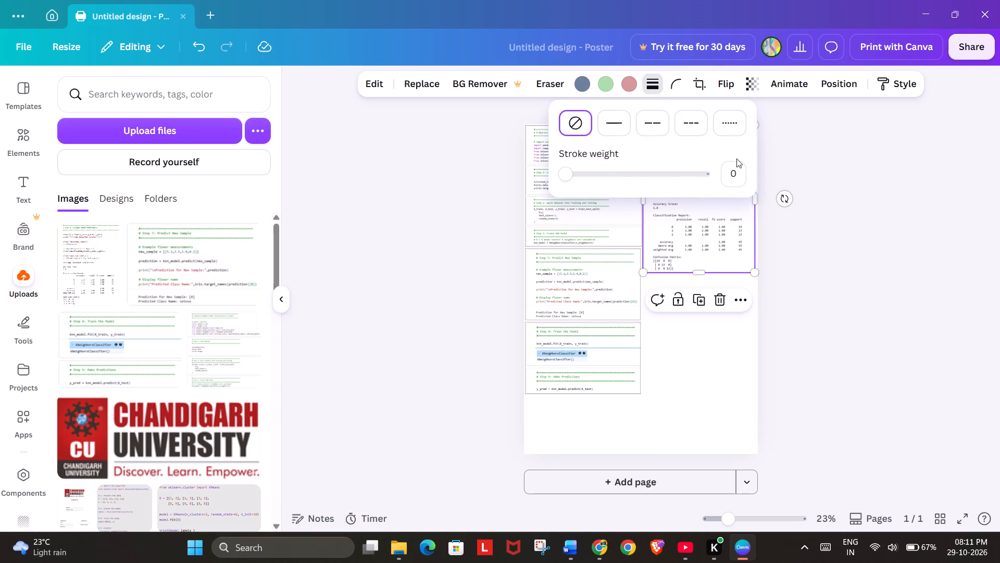
left_click(731, 178)
key("1")
key("Return")
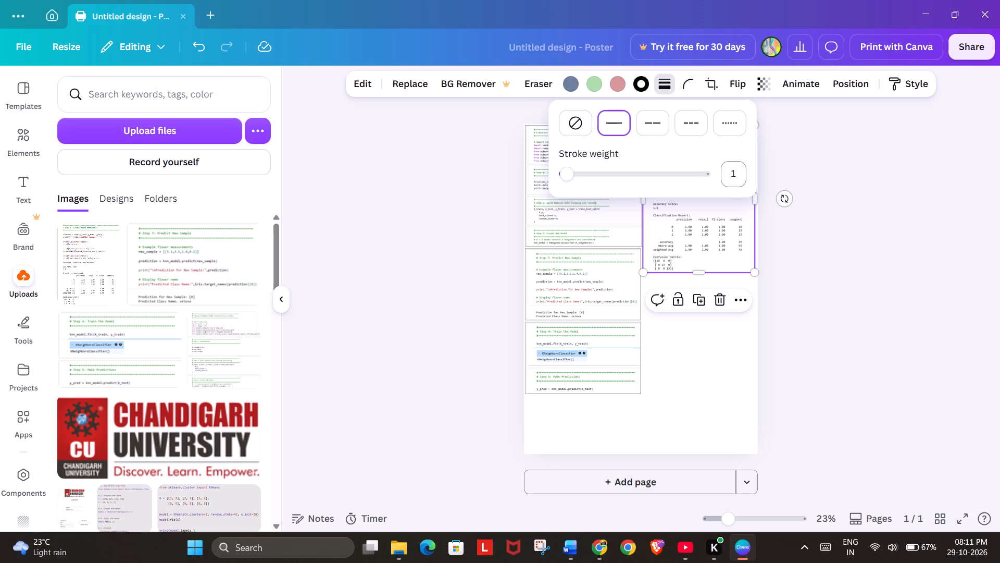
left_click(783, 346)
left_click(809, 316)
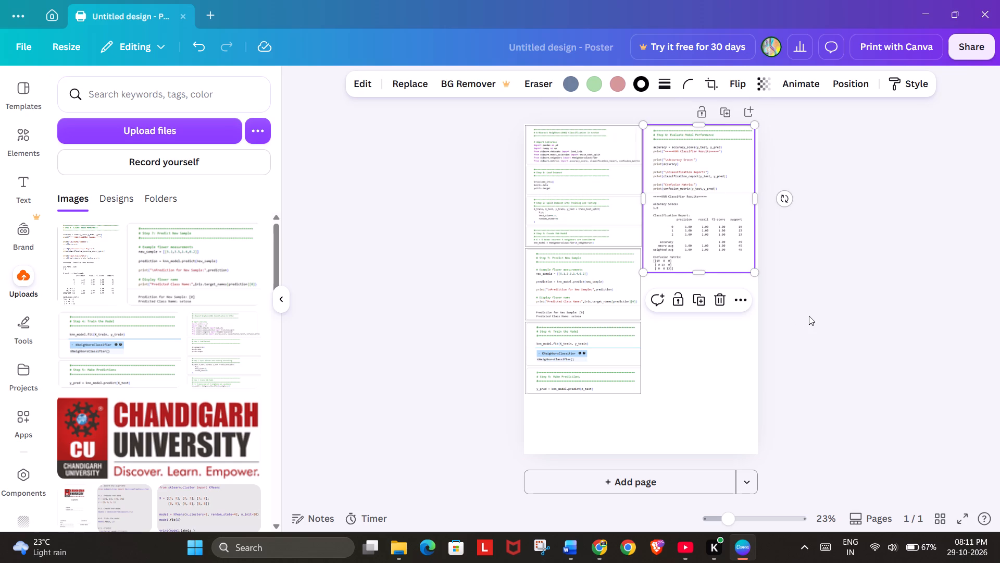
Enlarge the Step 7 screenshot slightly so its width matches the imports-to-Step 3 screenshot above it.
left_click(618, 320)
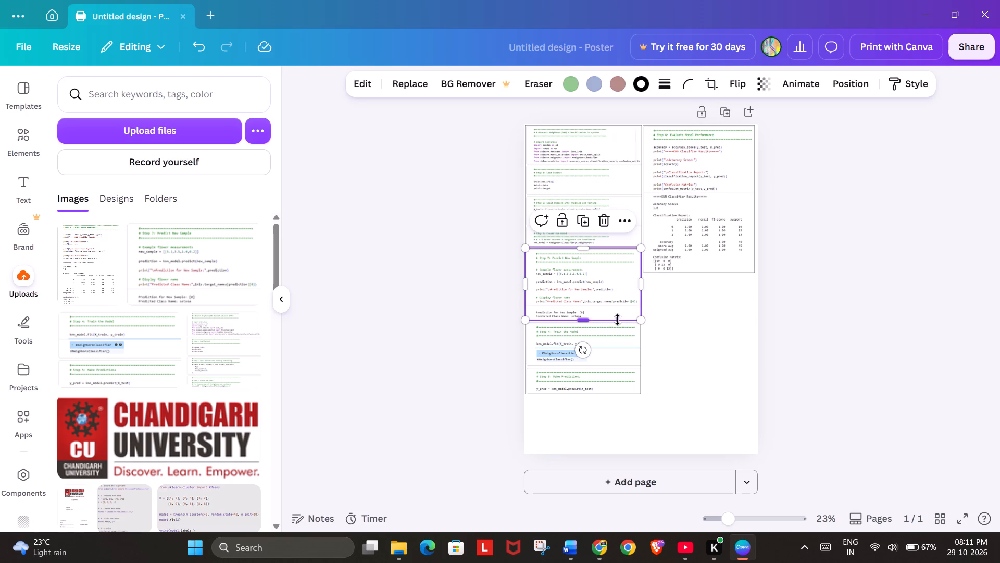
left_click(640, 321)
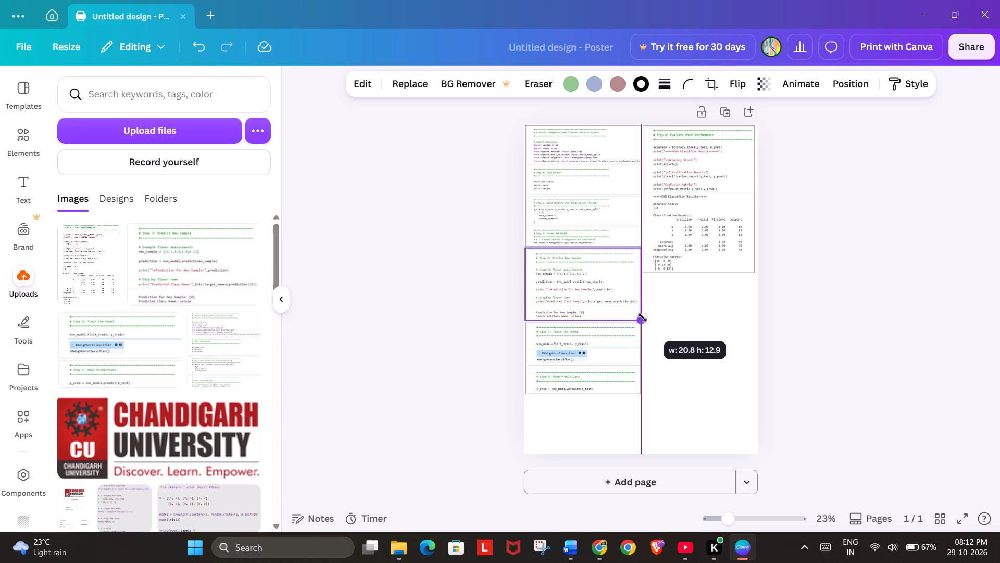
left_click(614, 354)
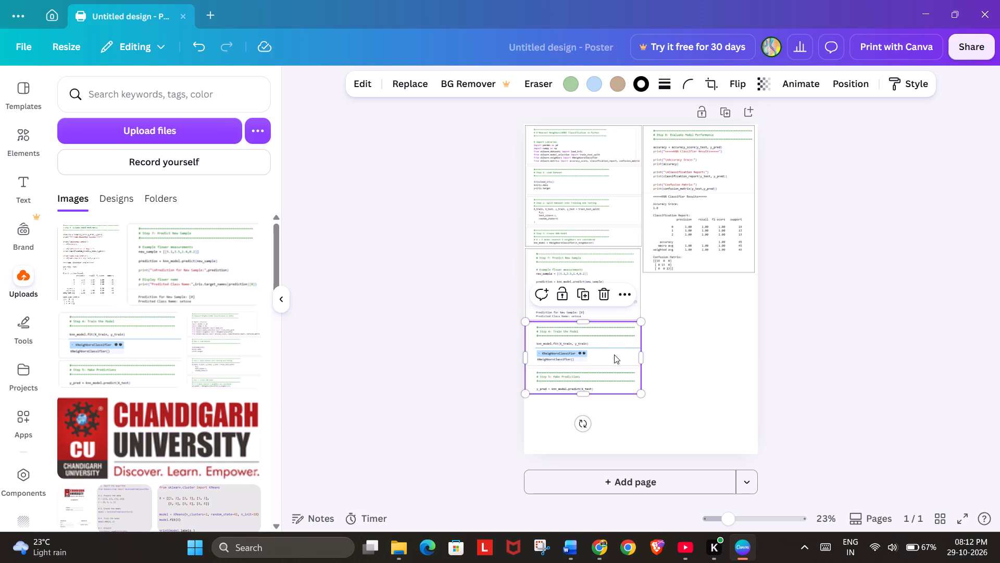
left_click(642, 396)
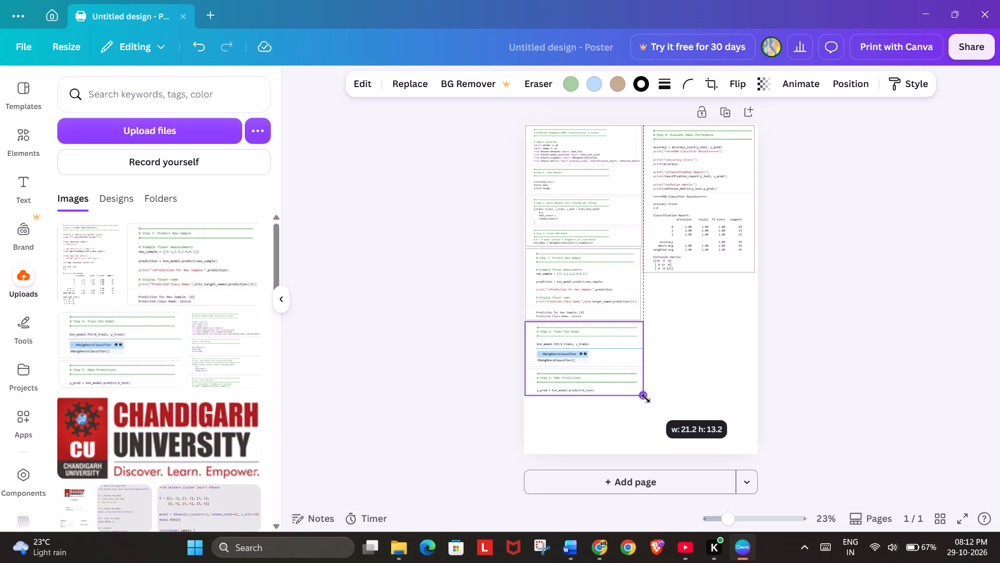
left_click(670, 387)
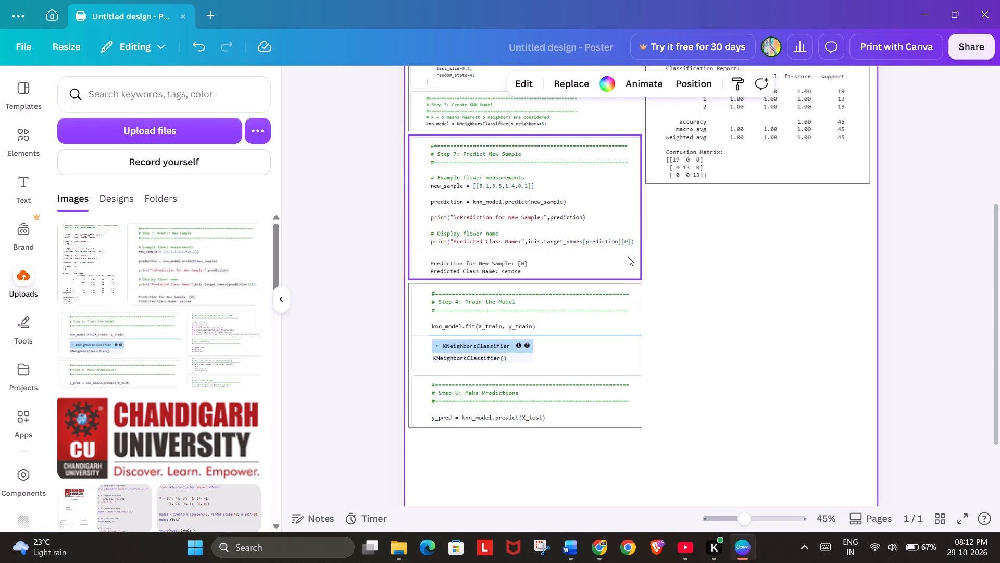
left_click(627, 256)
left_click(642, 278)
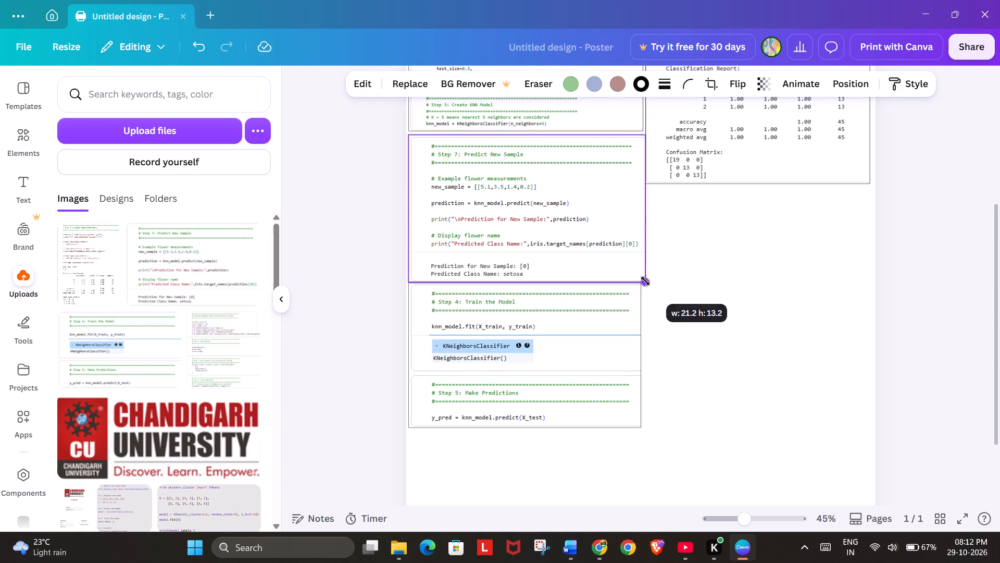
left_click(642, 276)
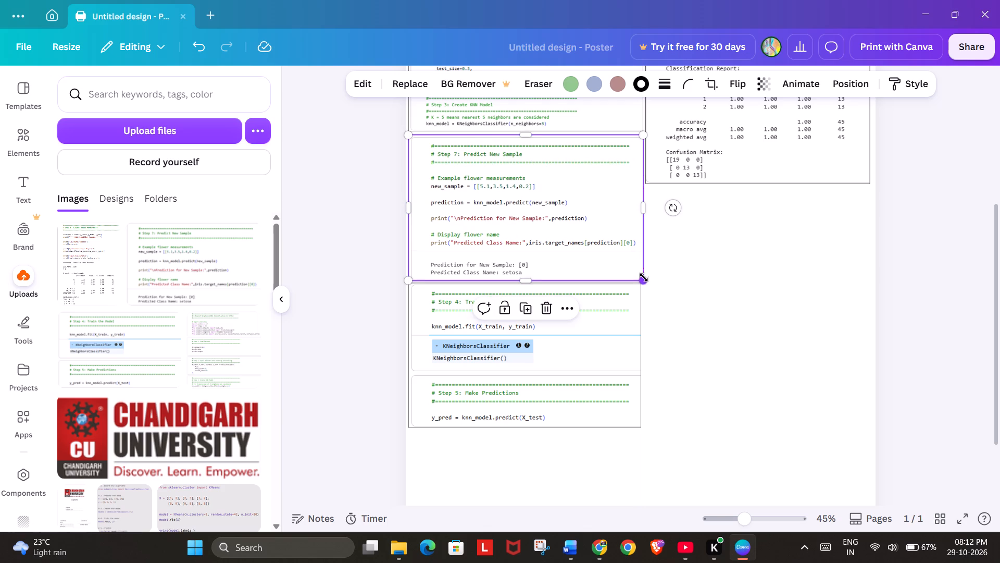
Enlarge the Step 4–5 screenshot slightly so its width matches the Step 7 screenshot above it.
left_click(621, 385)
left_click(639, 427)
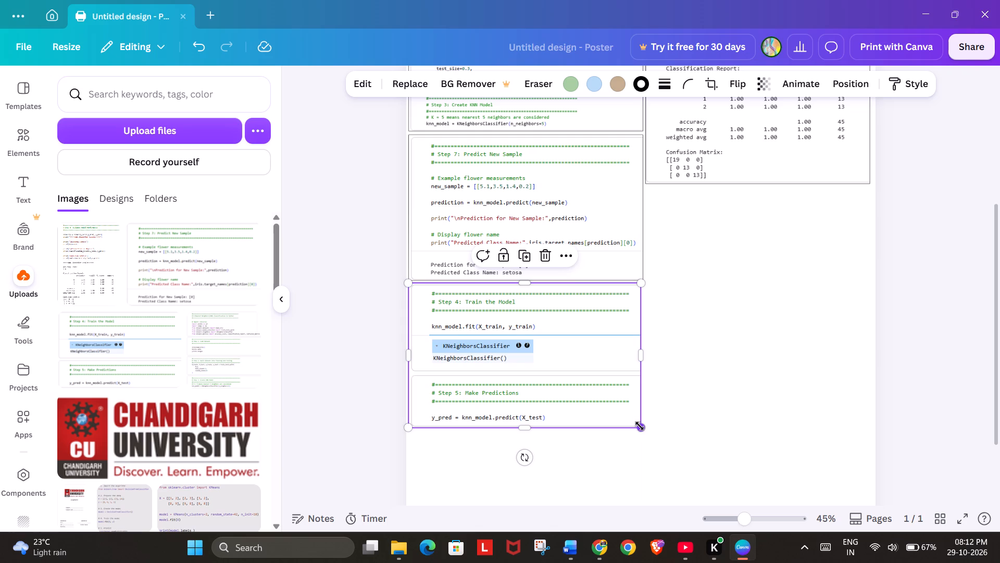
left_click(640, 426)
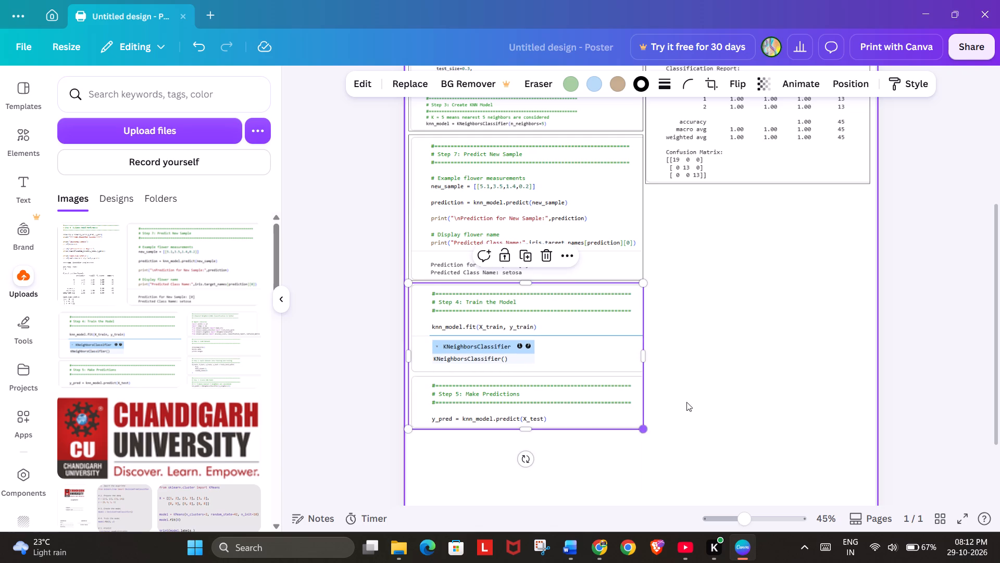
left_click(706, 390)
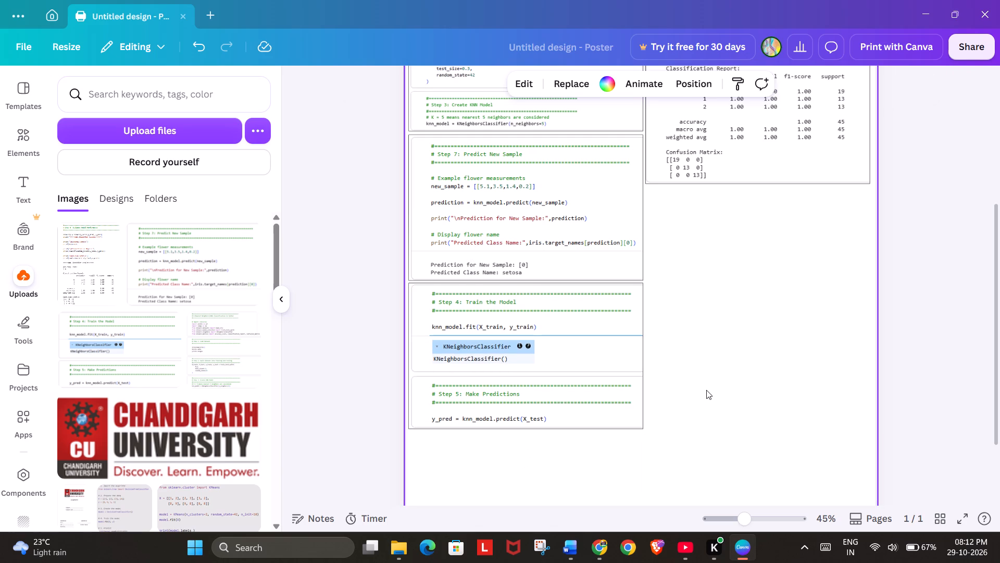
Nudge the Step 4–5 screenshot down slightly to widen its gap from the Step 7 screenshot, and check the page layout.
left_click(603, 188)
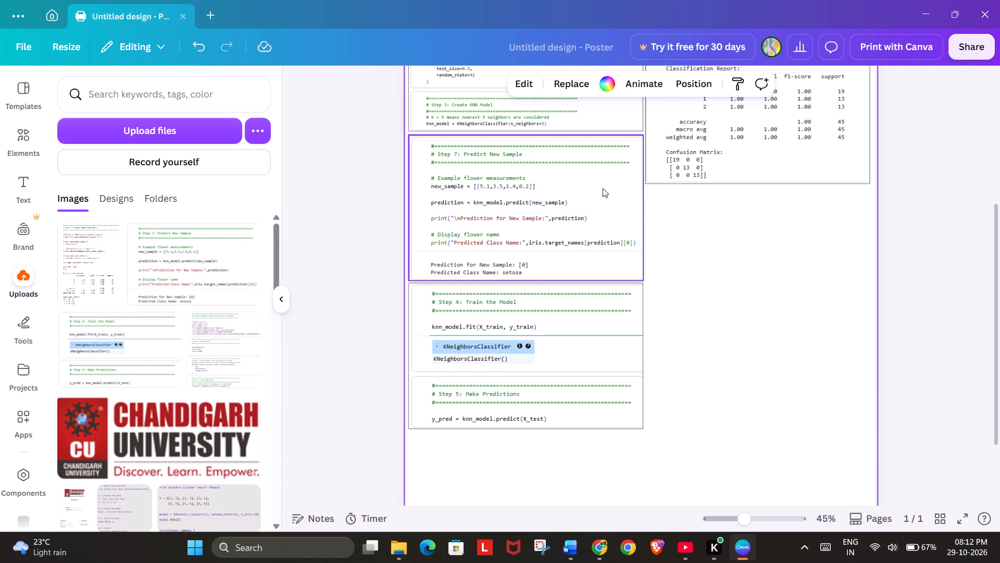
left_click(615, 333)
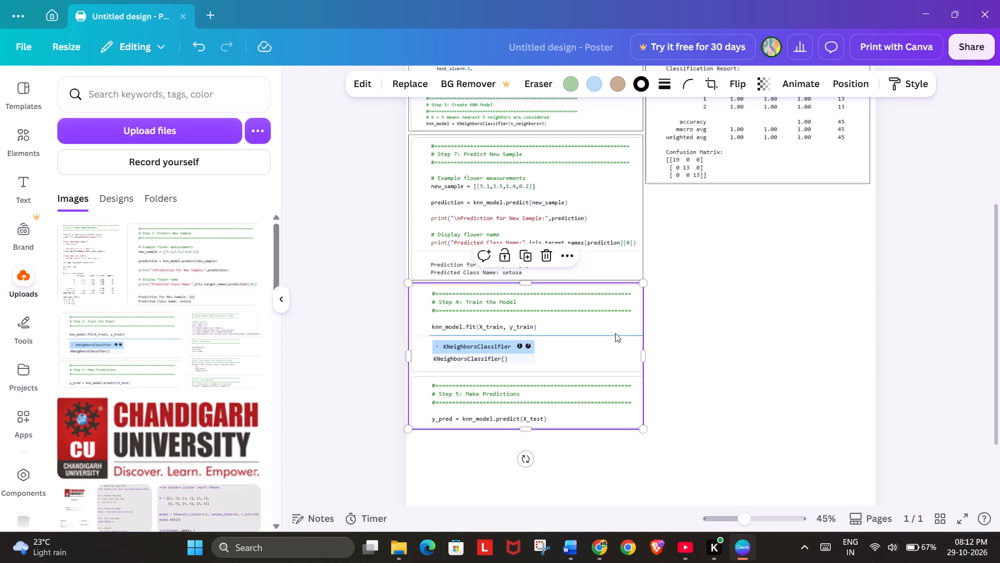
key("Down")
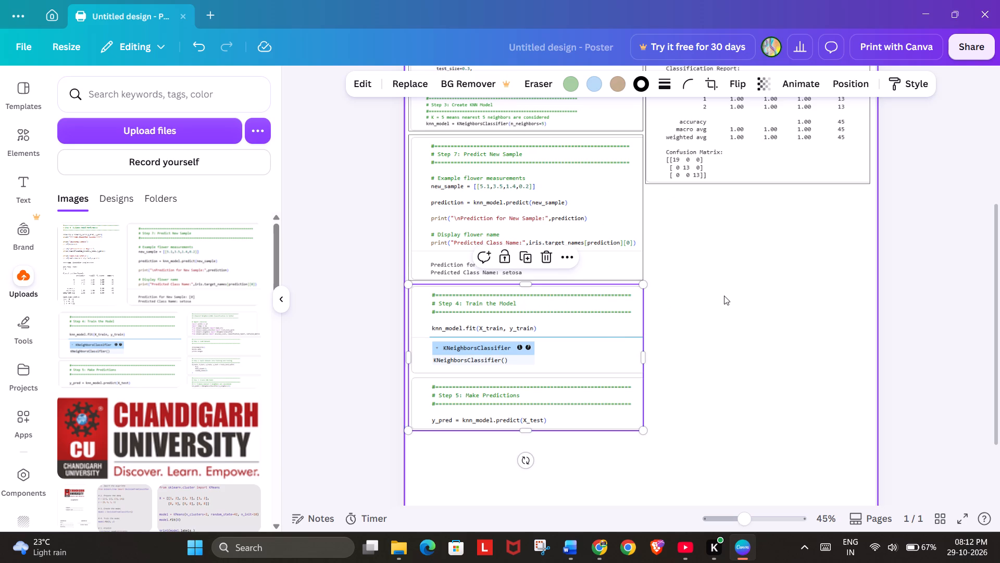
left_click(724, 296)
scroll(724, 296, "up", 4)
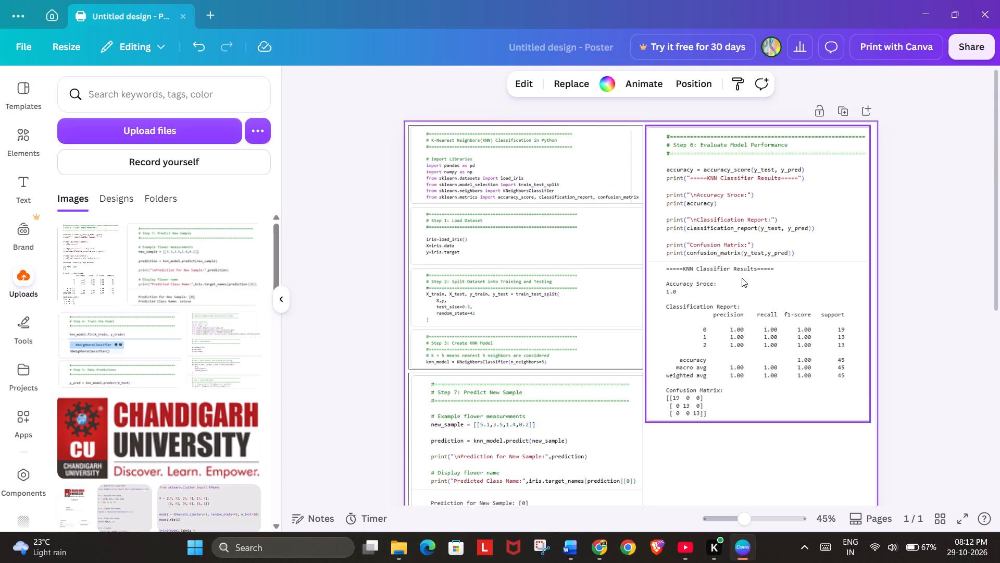
scroll(977, 249, "down", 2)
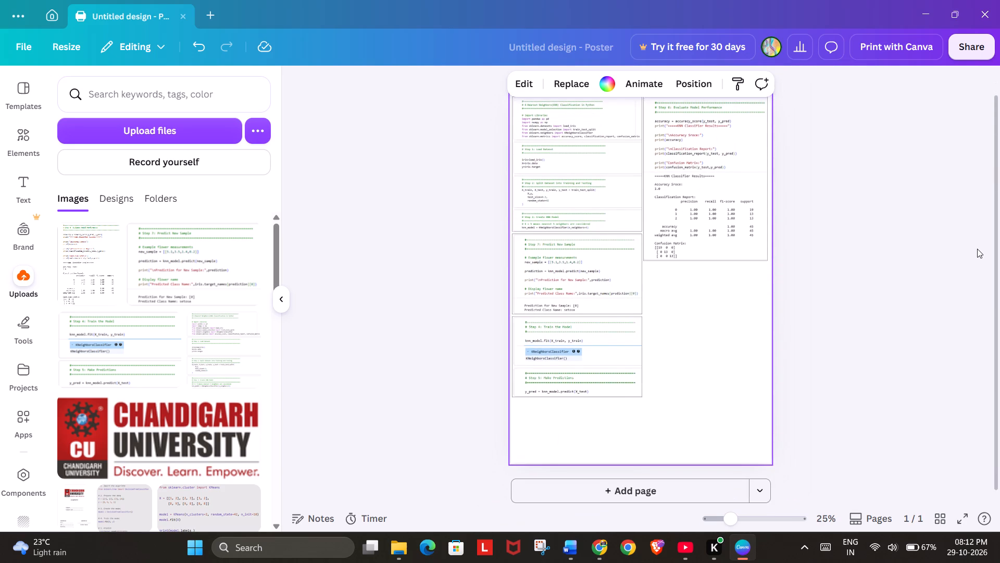
scroll(977, 249, "up", 1)
Set up the poster's download with PDF as the file type.
left_click(968, 54)
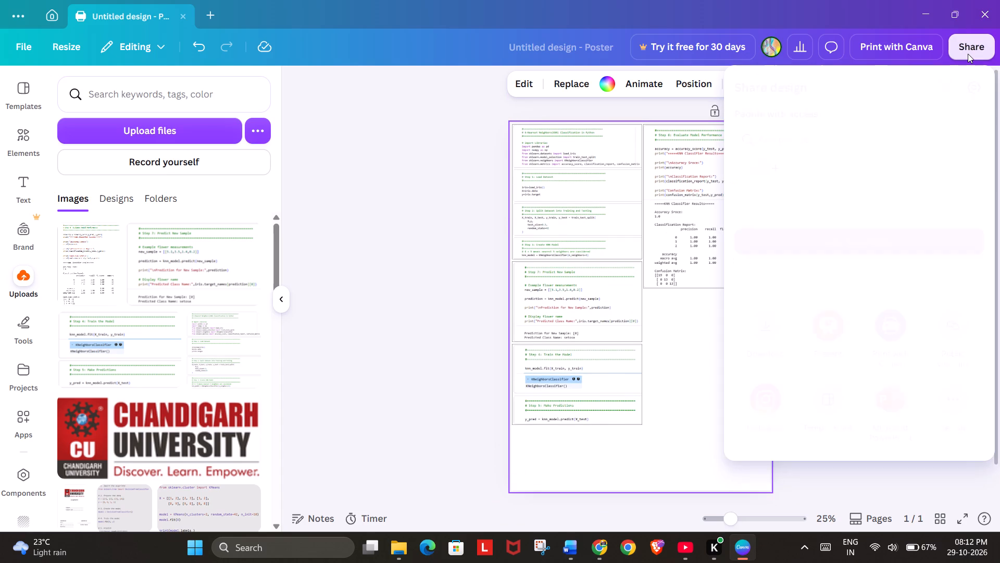
left_click(772, 352)
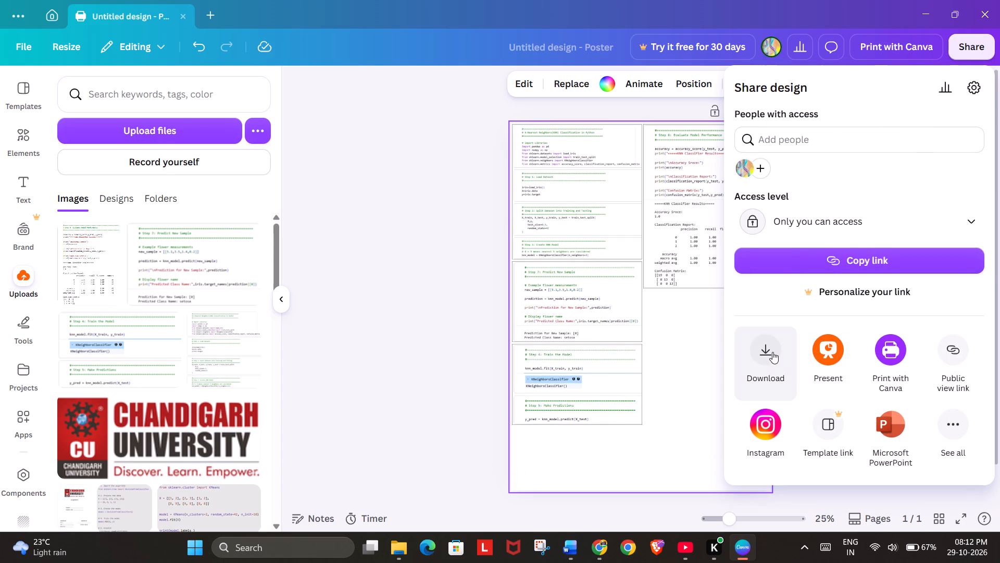
left_click(882, 132)
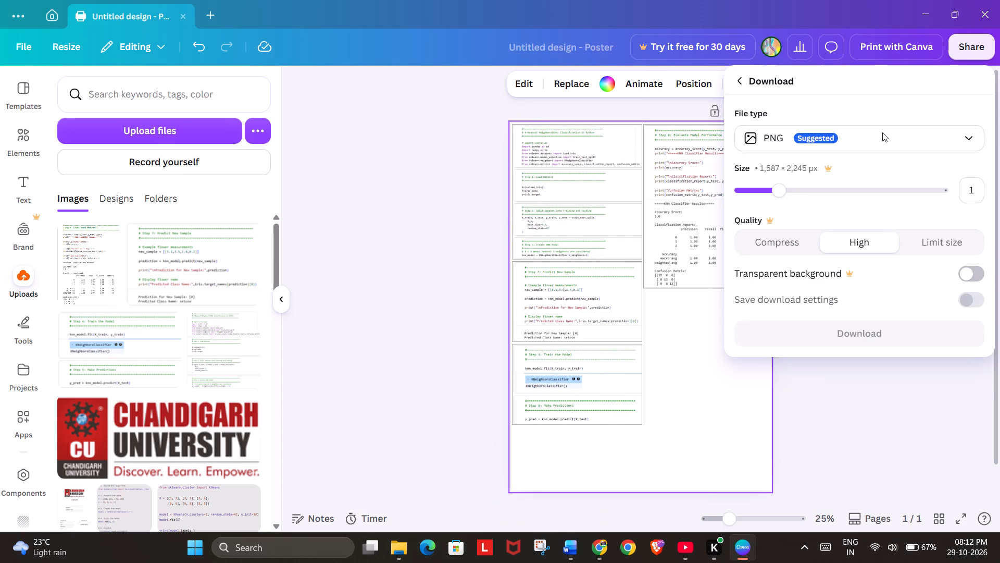
left_click(973, 133)
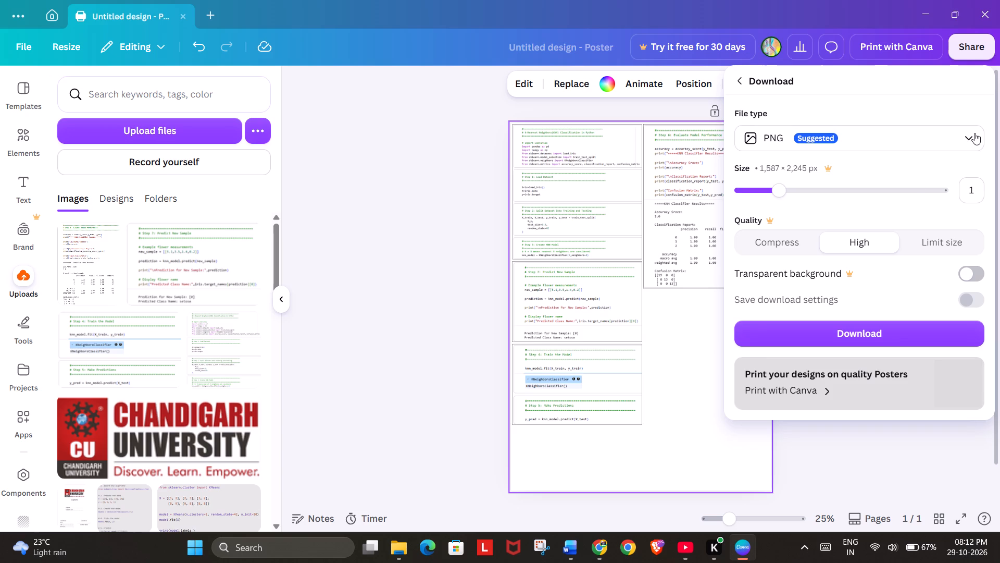
left_click(963, 142)
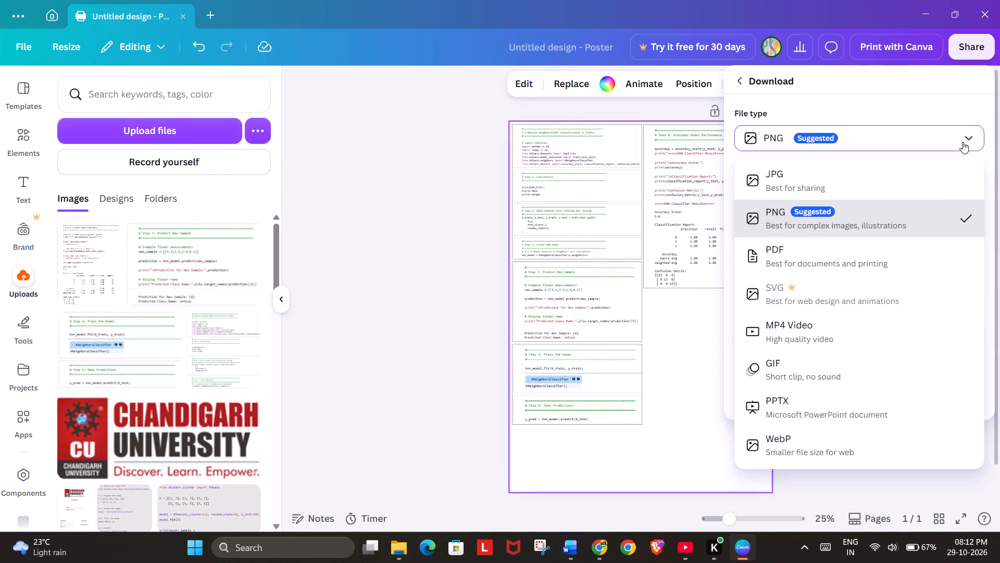
left_click(844, 262)
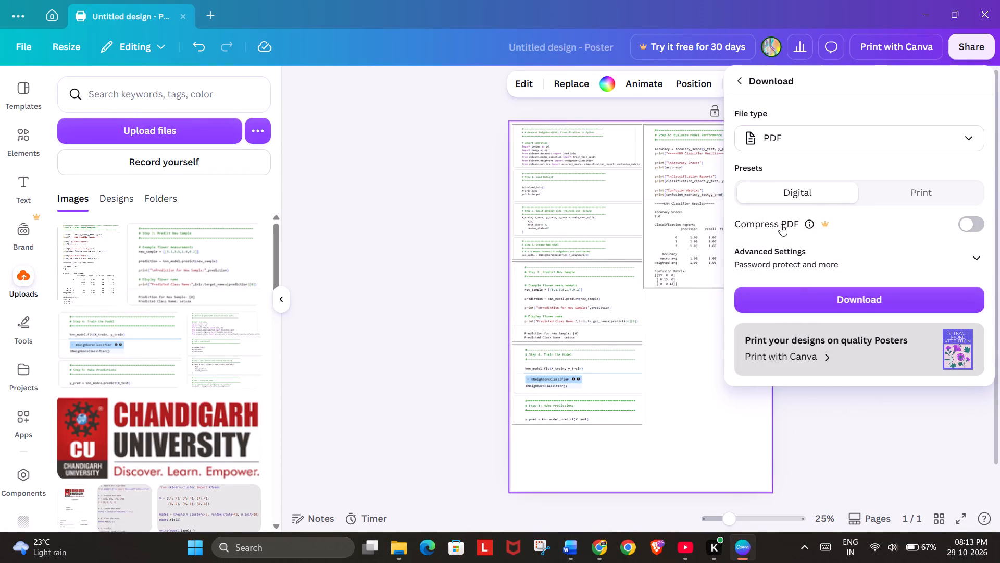
Download the PDF to the Downloads folder as APM Exp 4, replacing the existing file of that name.
left_click(838, 299)
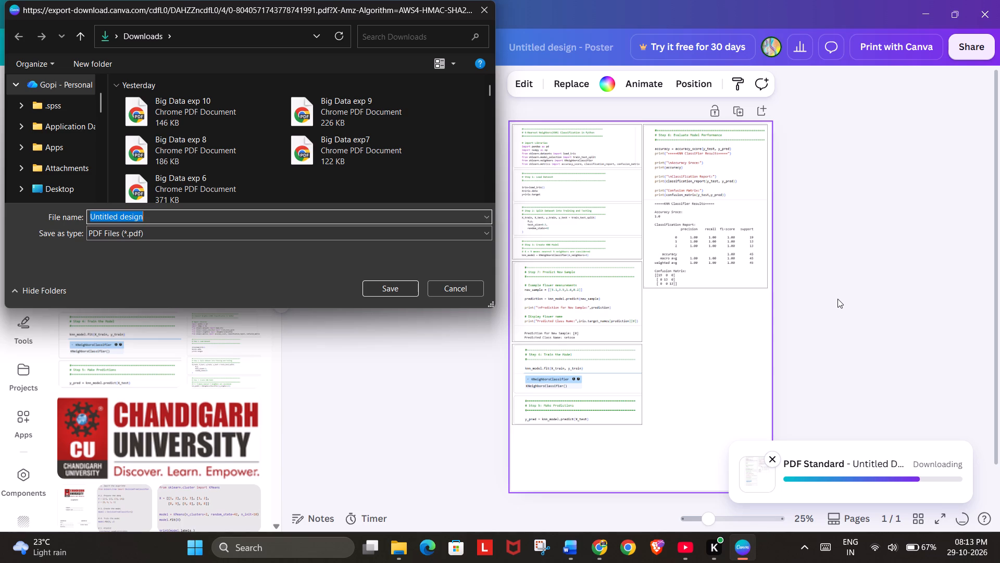
key("shift+a")
type("PM")
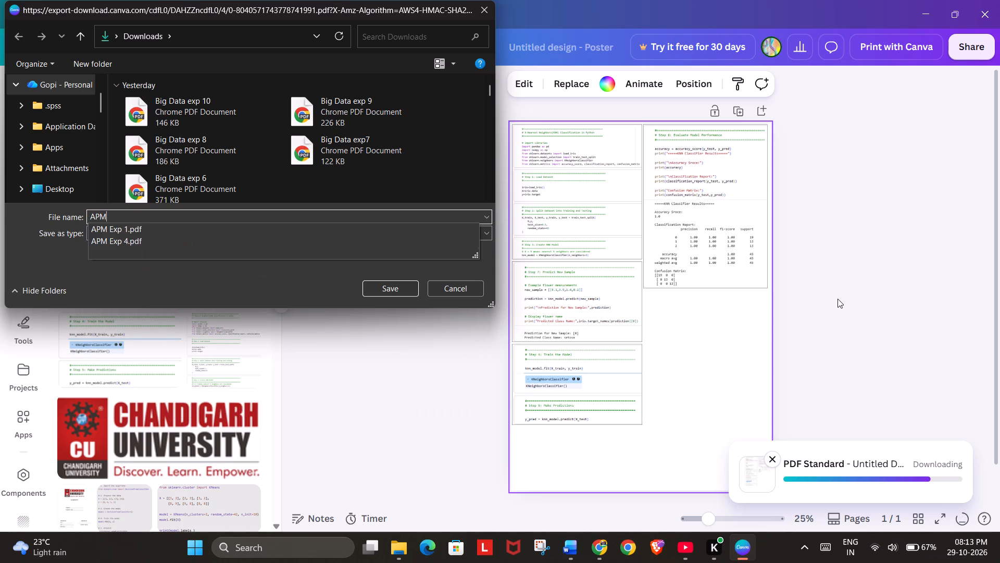
key("space")
type("Exp")
key("space")
type("4")
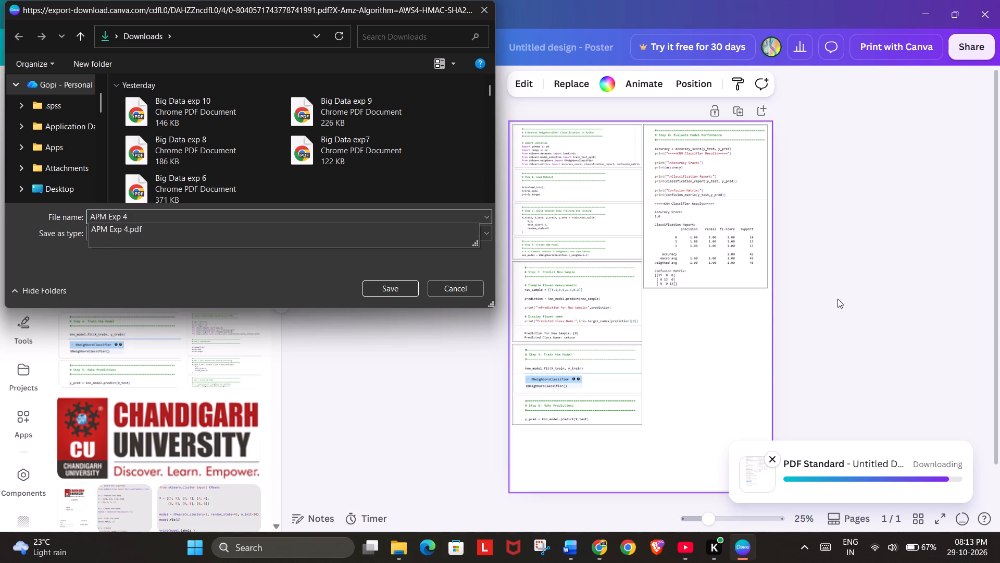
key("Return")
key("Left")
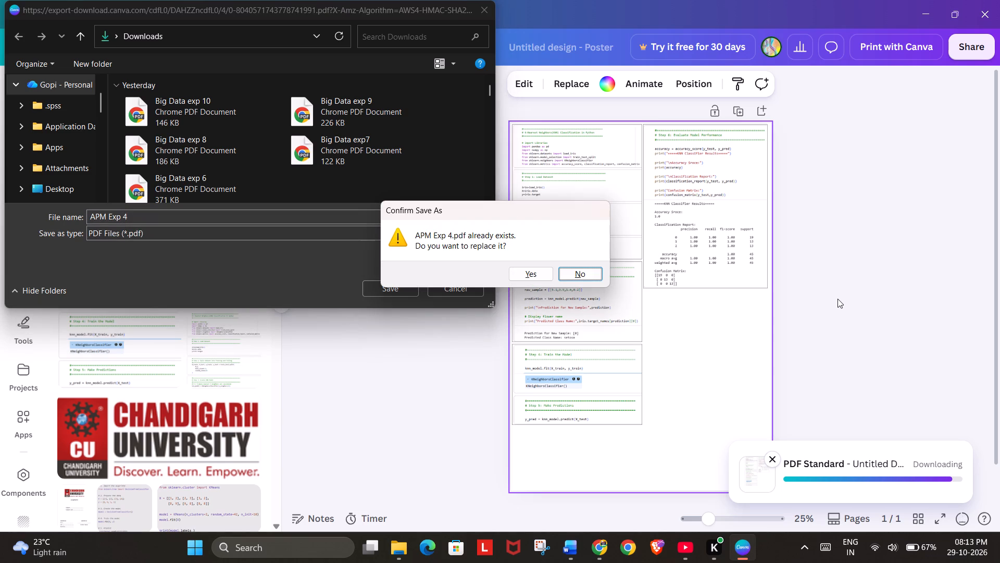
key("Return")
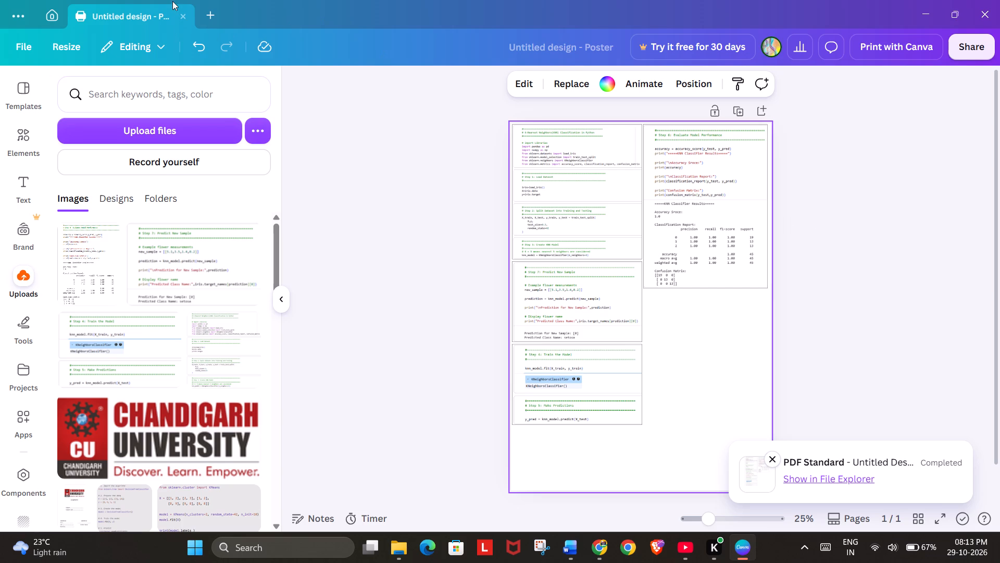
Close the KNN poster and start a new design from the popular printables.
left_click(183, 14)
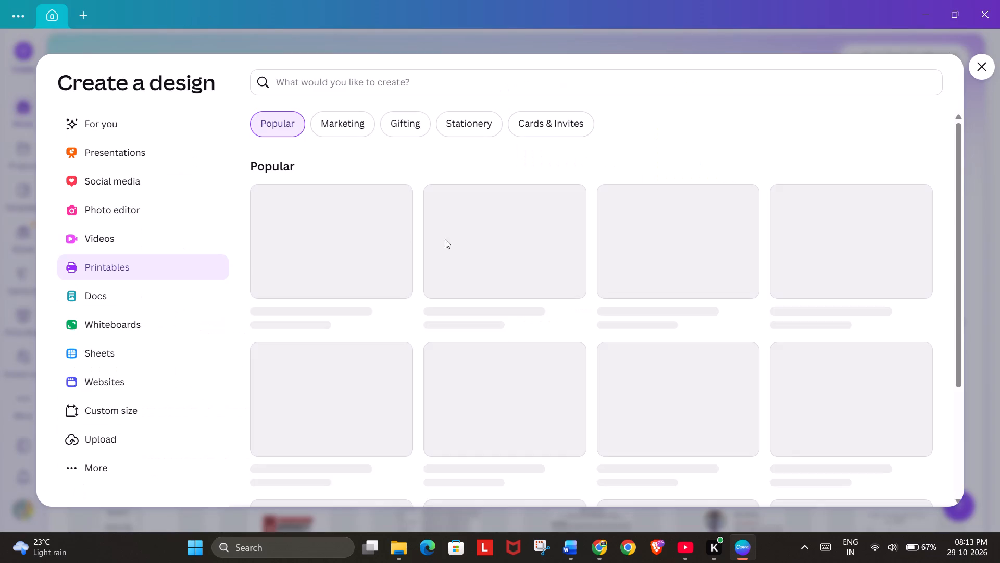
left_click(512, 239)
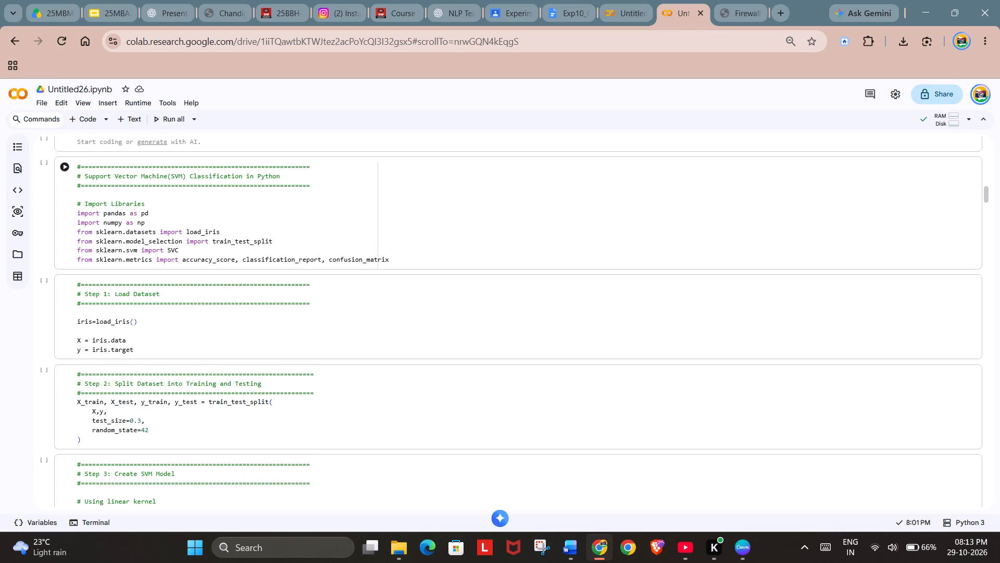
Capture a screenshot of the SVM notebook cells from the library imports through Step 2, the training and testing split.
key("Print")
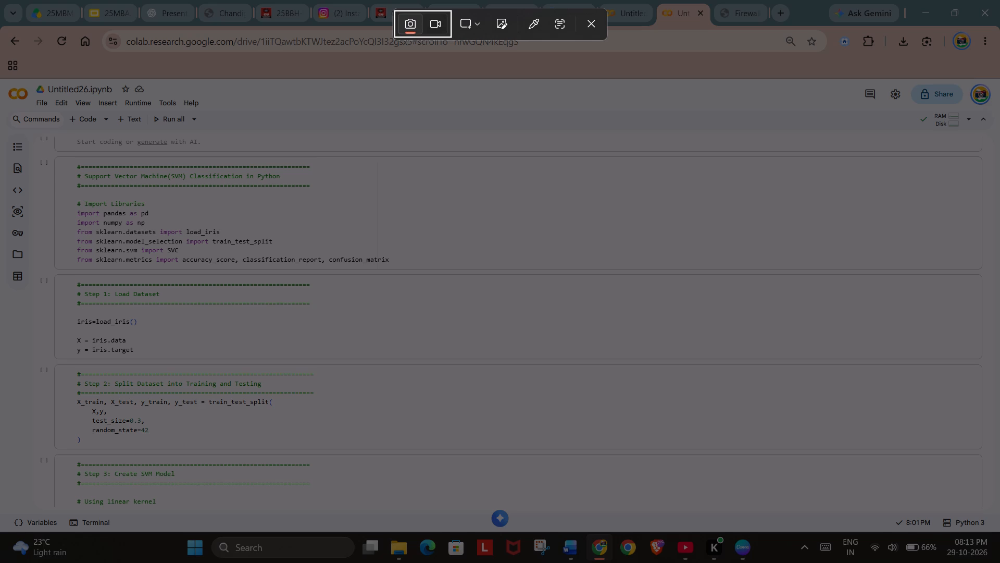
left_click_drag(53, 154, 391, 415)
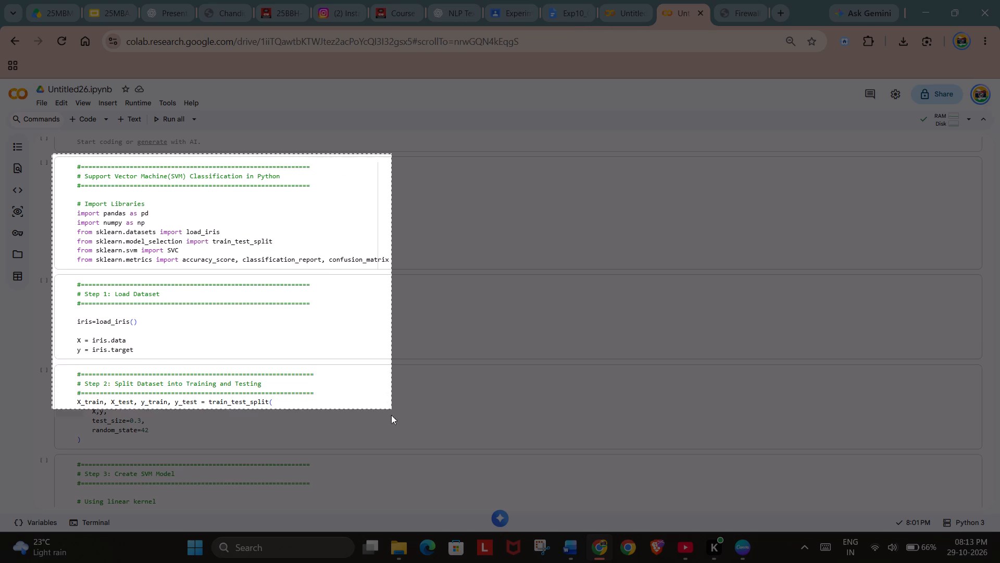
left_click_drag(391, 415, 404, 450)
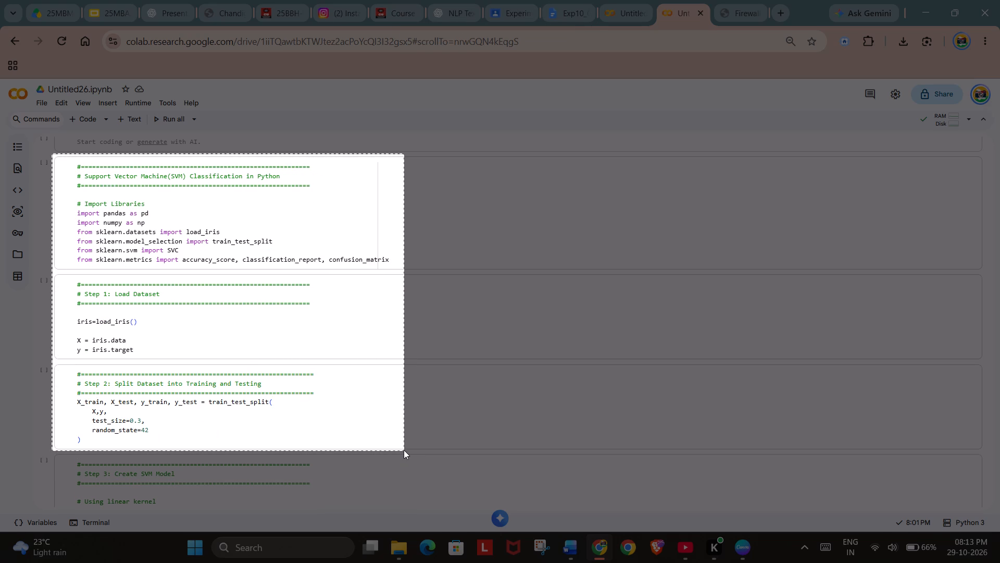
left_click_drag(404, 450, 404, 451)
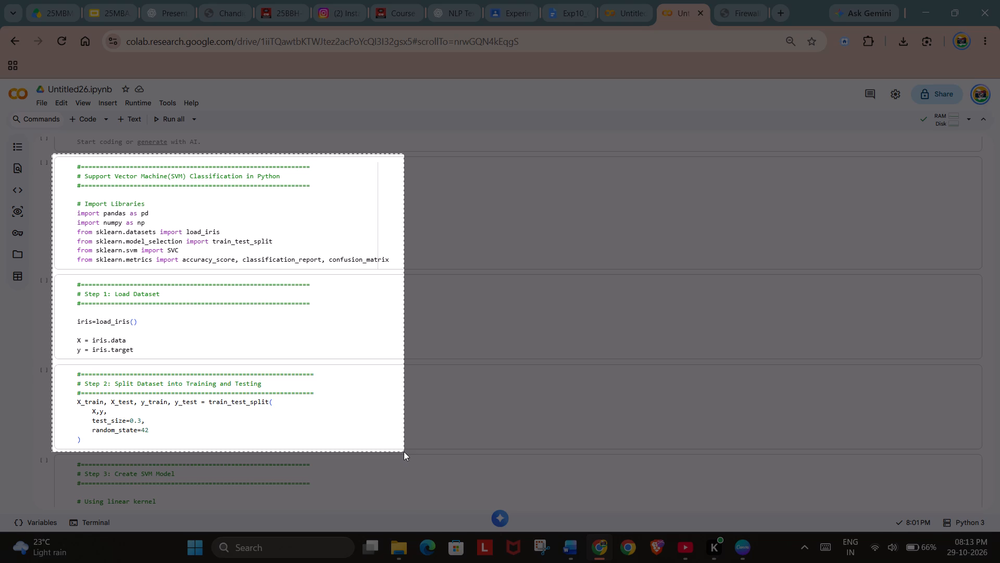
left_click_drag(404, 451, 398, 448)
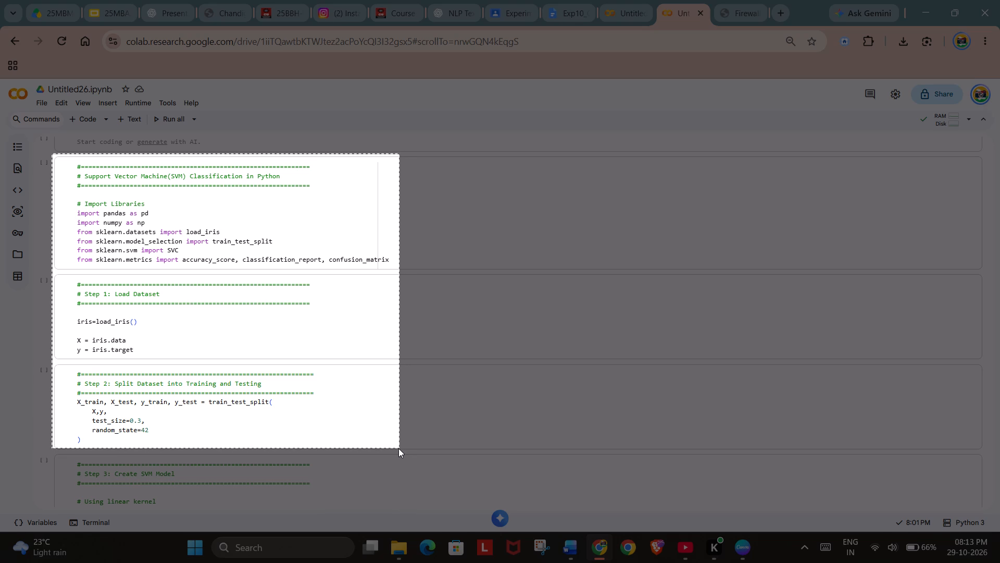
left_click_drag(398, 448, 397, 451)
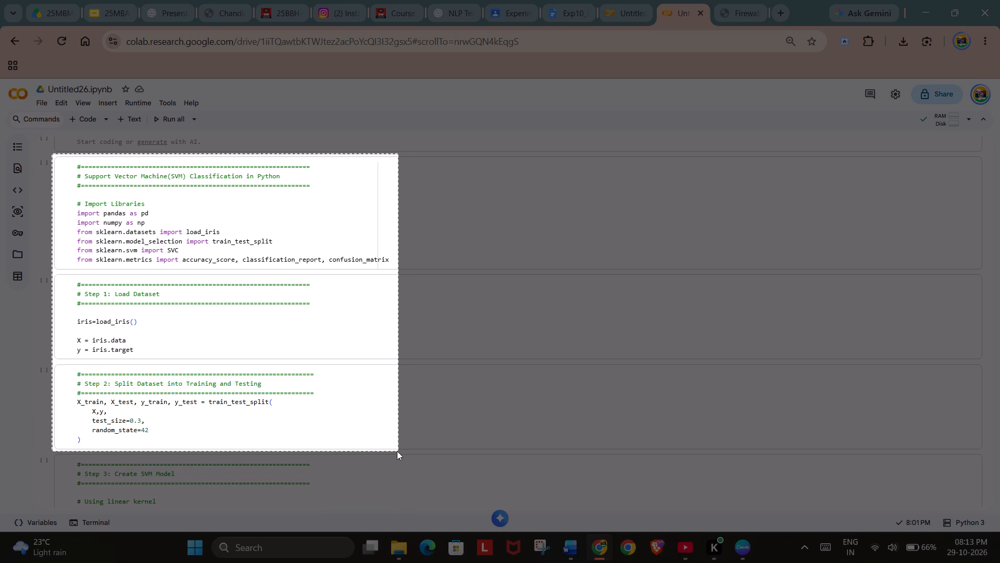
left_click_drag(397, 451, 395, 451)
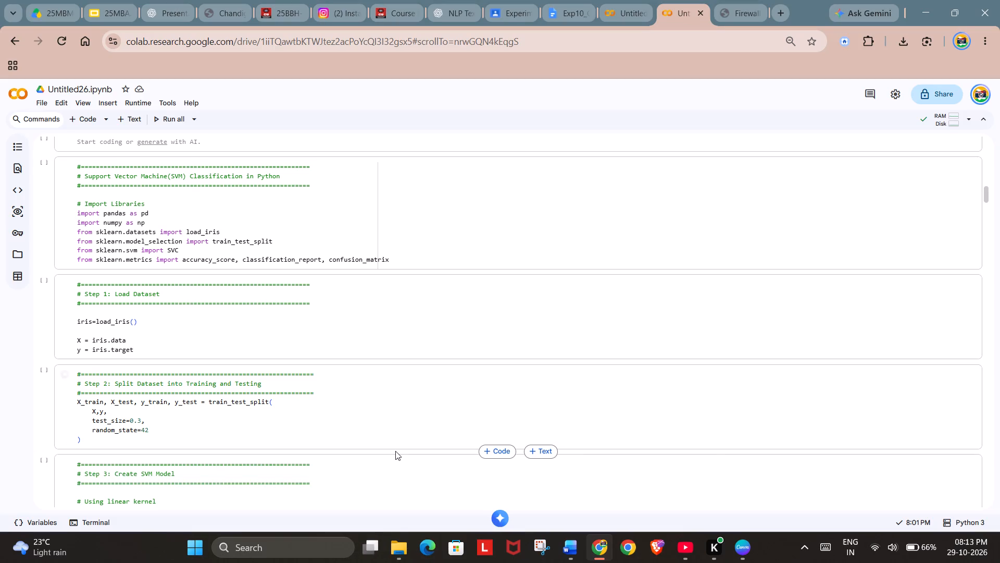
Capture a screenshot of the SVM cells for Steps 3 to 5, from creating the model to making predictions.
scroll(395, 451, "down", 6)
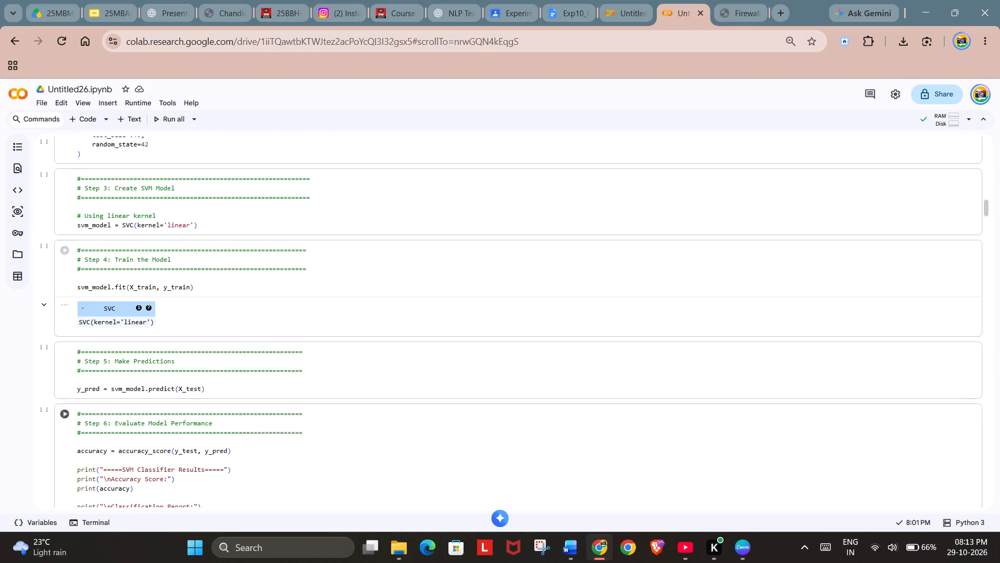
scroll(395, 451, "down", 1)
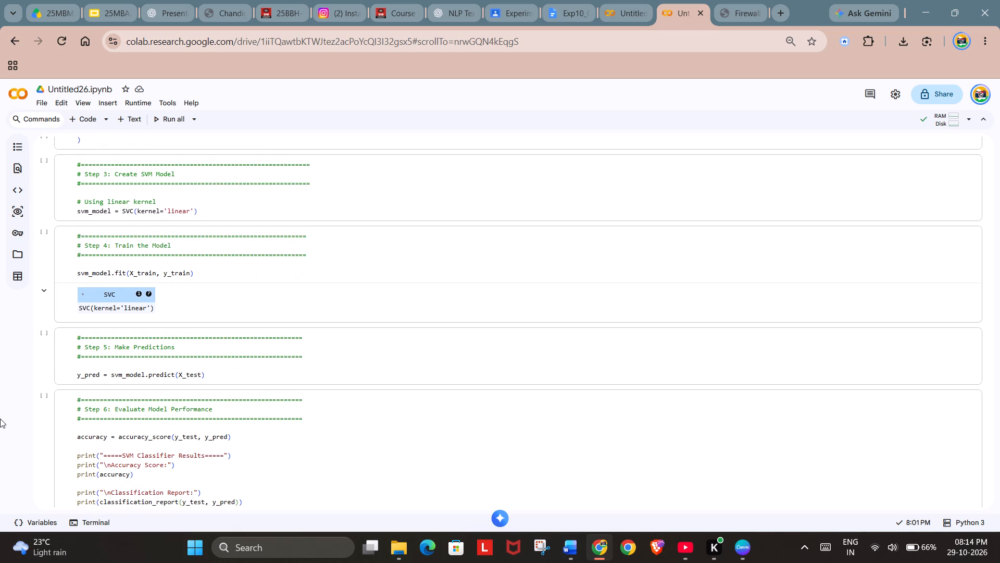
key("Print")
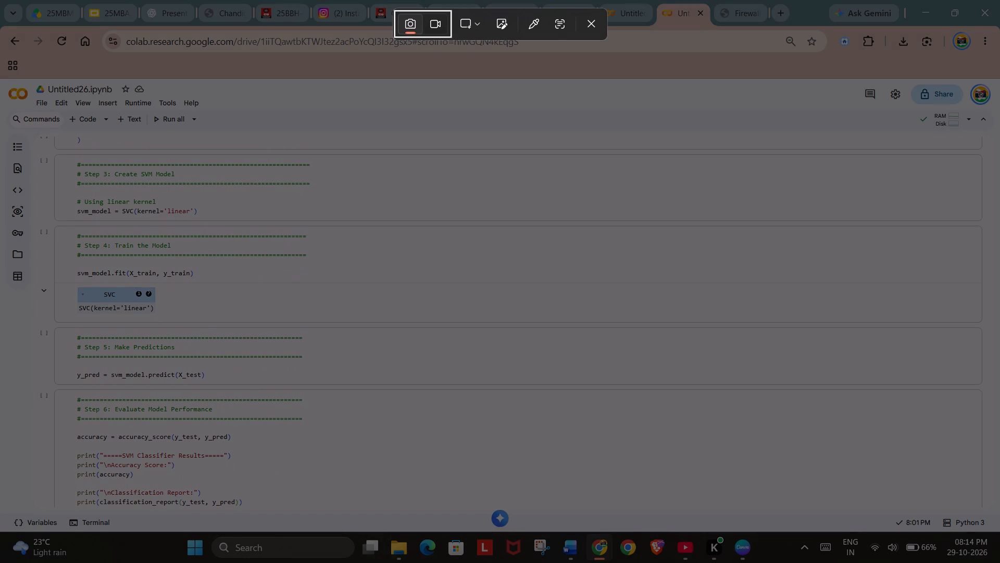
left_click_drag(54, 152, 321, 384)
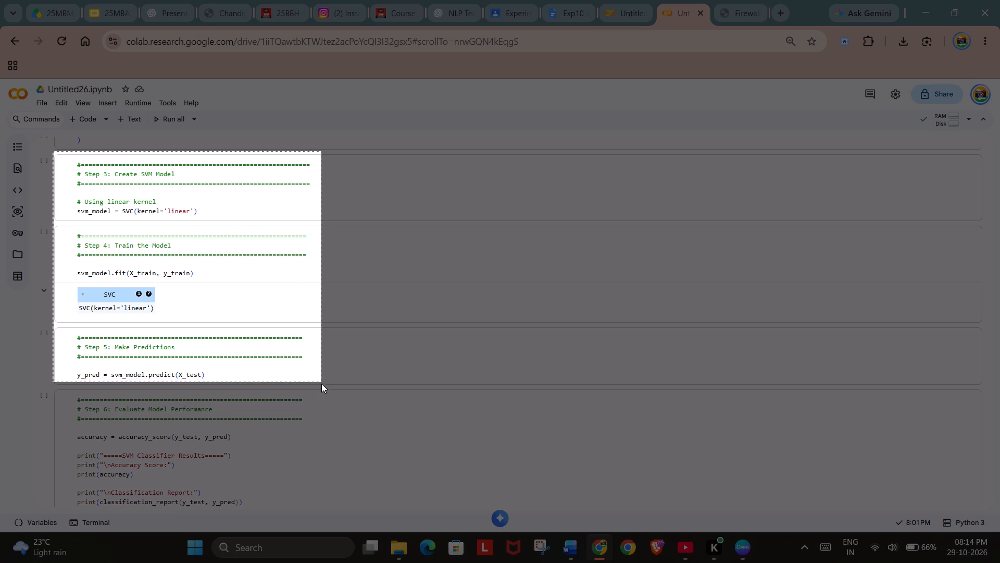
left_click_drag(321, 384, 312, 387)
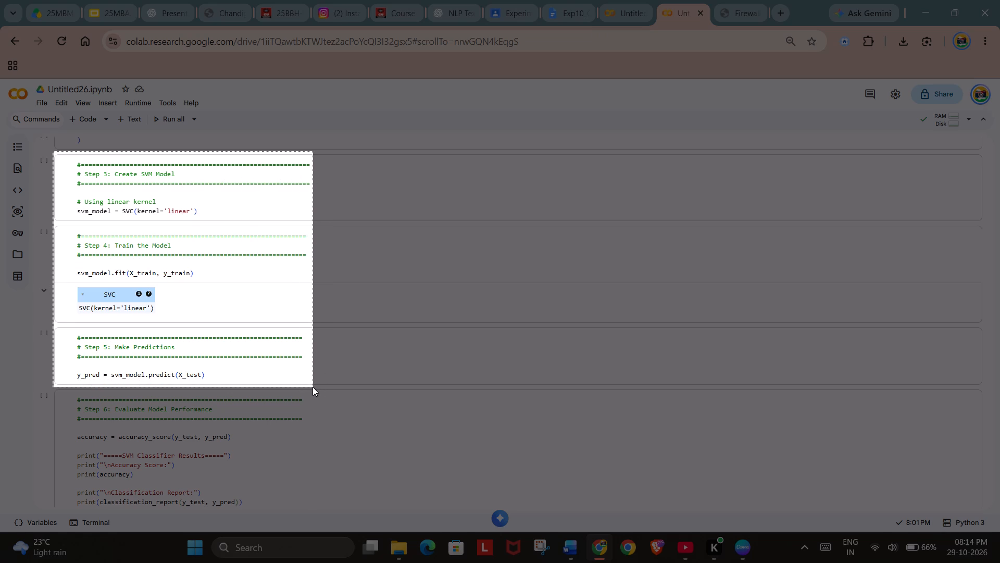
left_click_drag(312, 387, 315, 385)
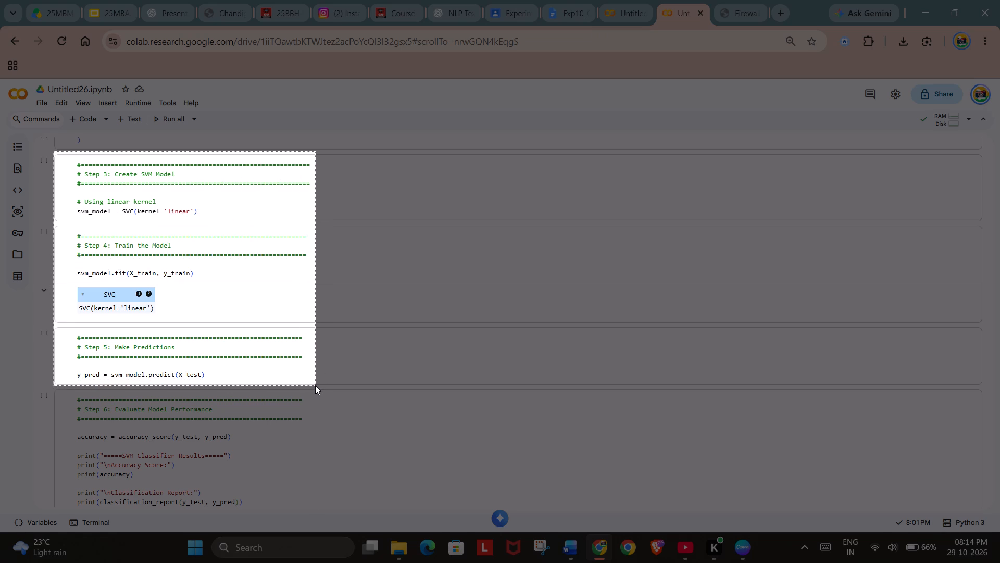
left_click_drag(315, 385, 315, 385)
Capture a screenshot of the SVM Step 6 cell, Evaluate Model Performance, including its classification report and confusion matrix output.
scroll(315, 385, "down", 4)
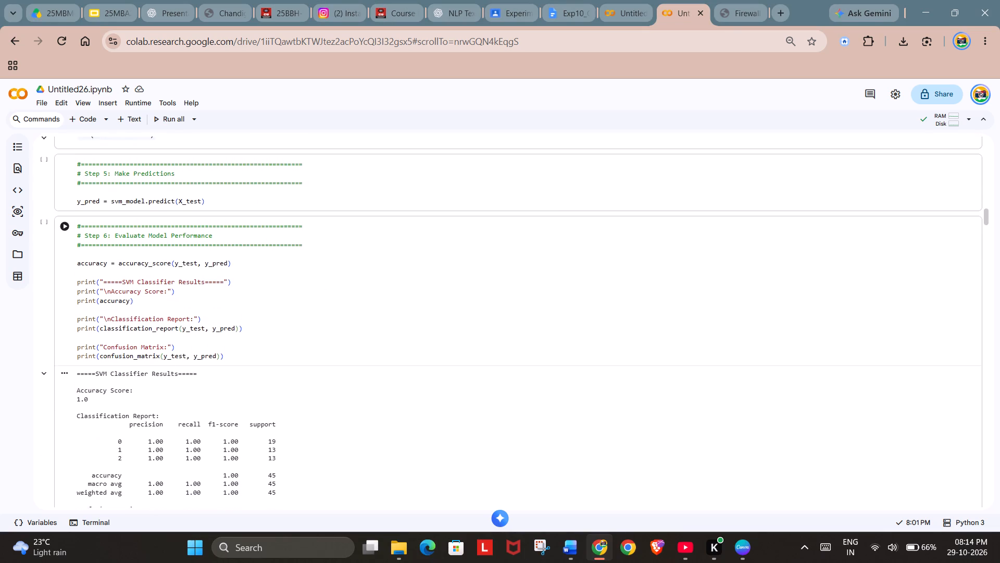
scroll(315, 385, "down", 3)
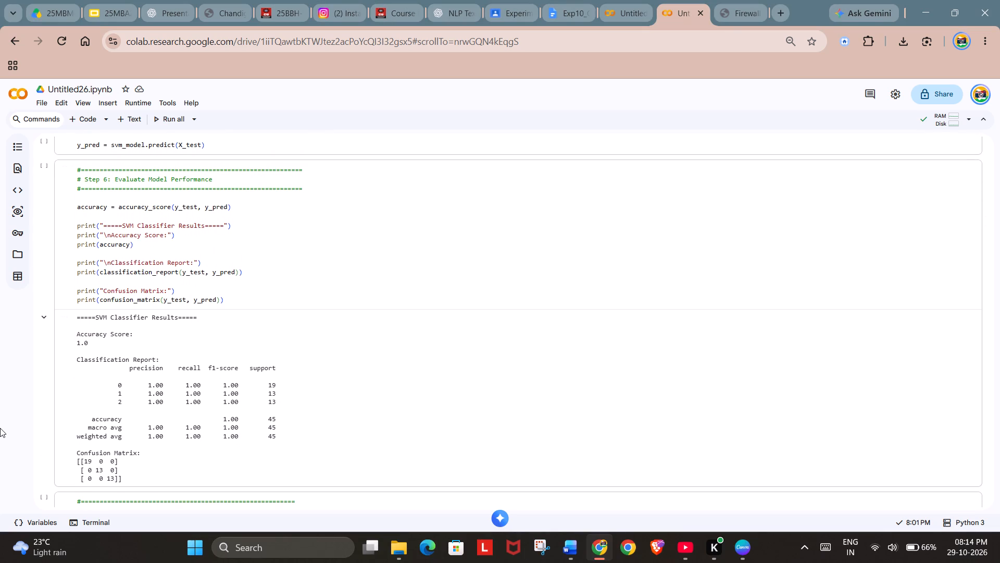
key("Print")
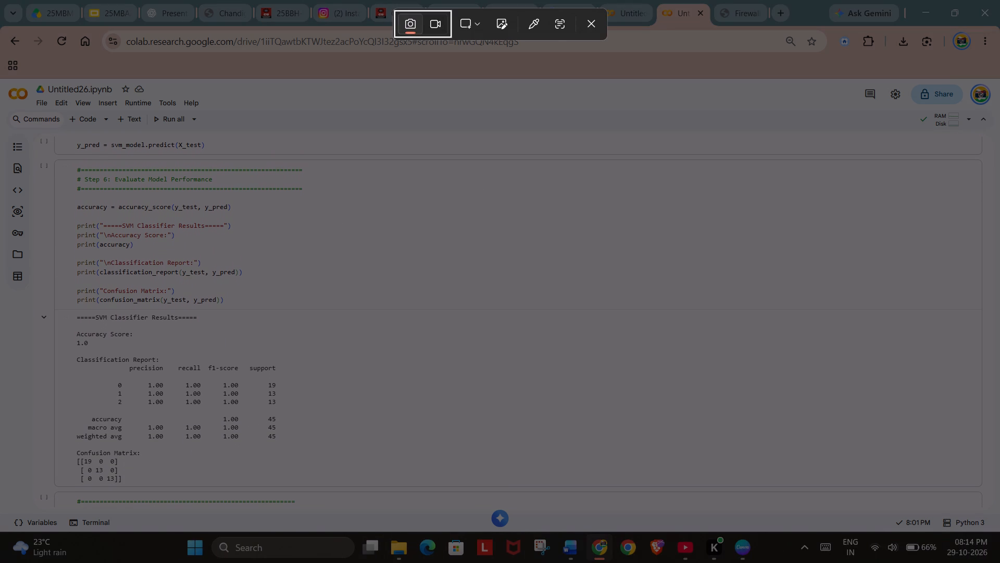
left_click_drag(52, 157, 203, 280)
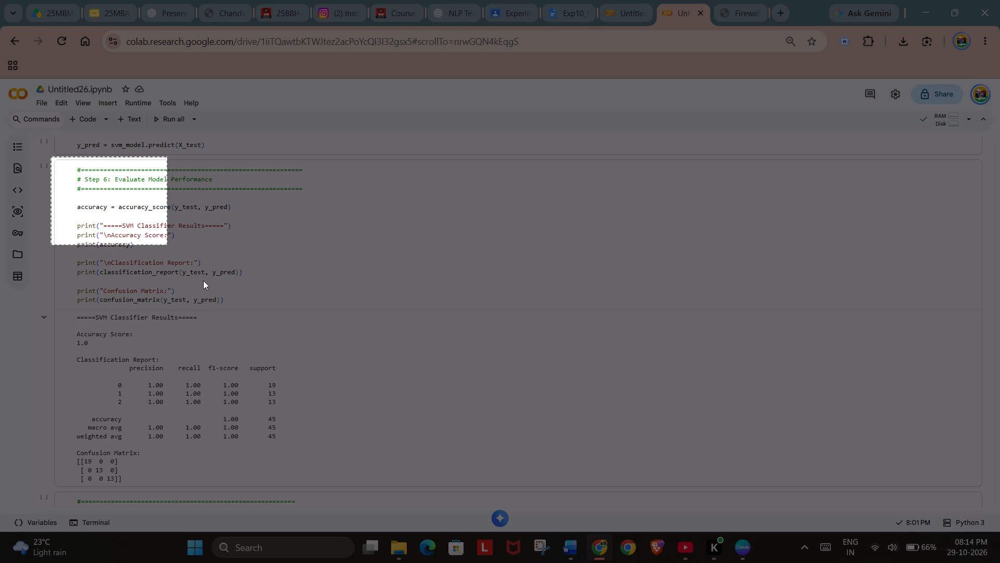
left_click_drag(203, 280, 305, 426)
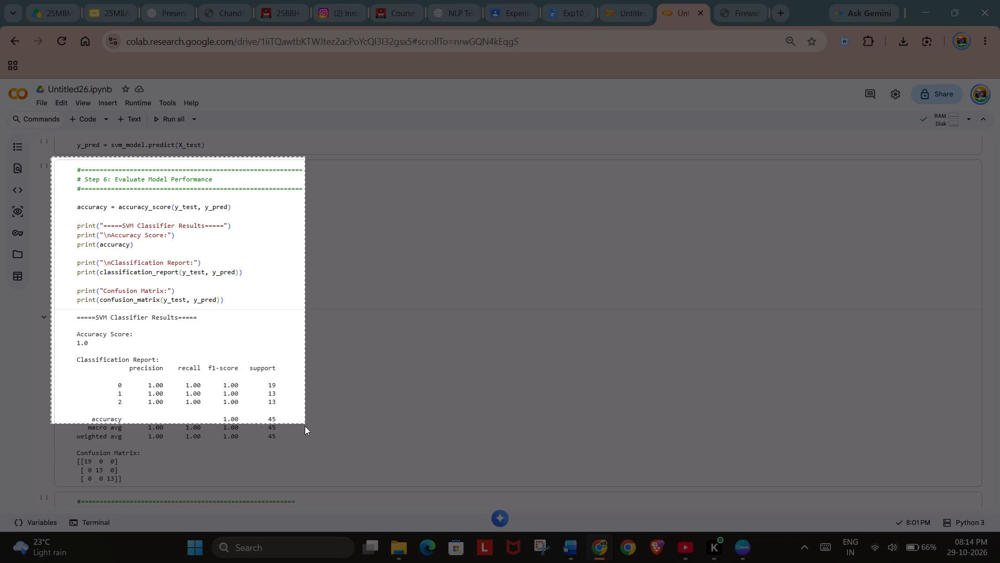
left_click_drag(305, 426, 305, 490)
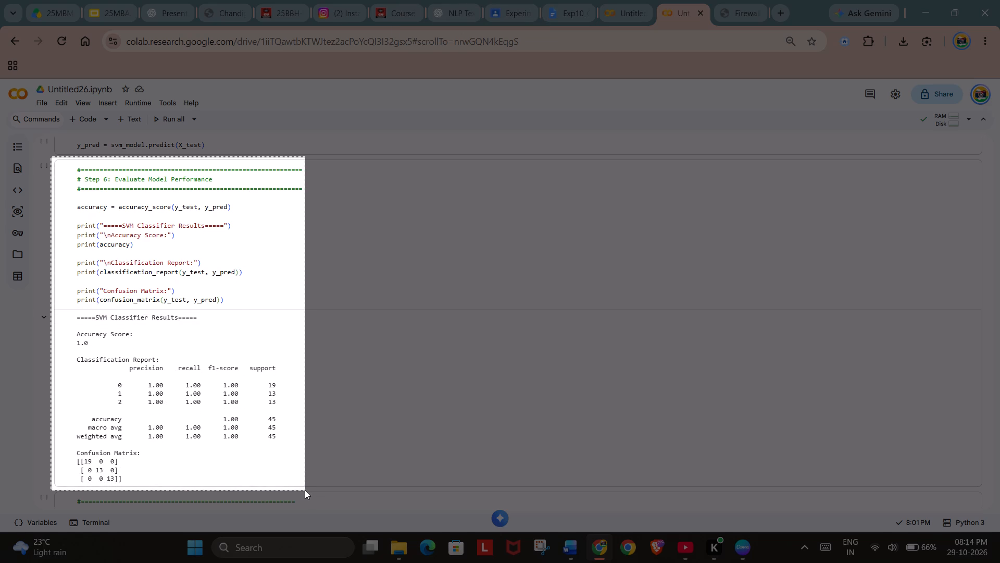
left_click_drag(305, 490, 305, 489)
left_click_drag(305, 489, 307, 488)
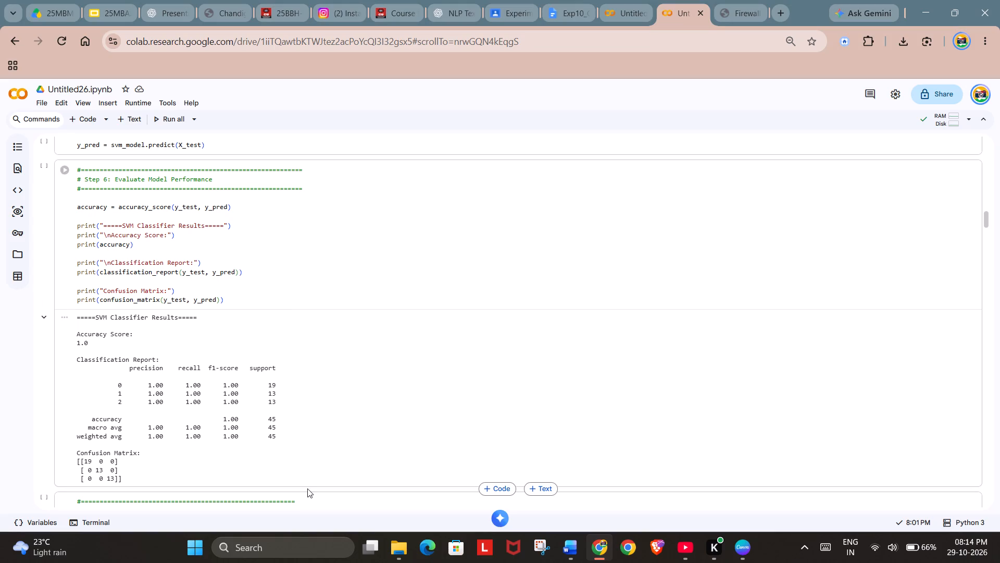
Capture a screenshot of the SVM Step 7 new-sample prediction cell together with its output.
scroll(319, 434, "down", 5)
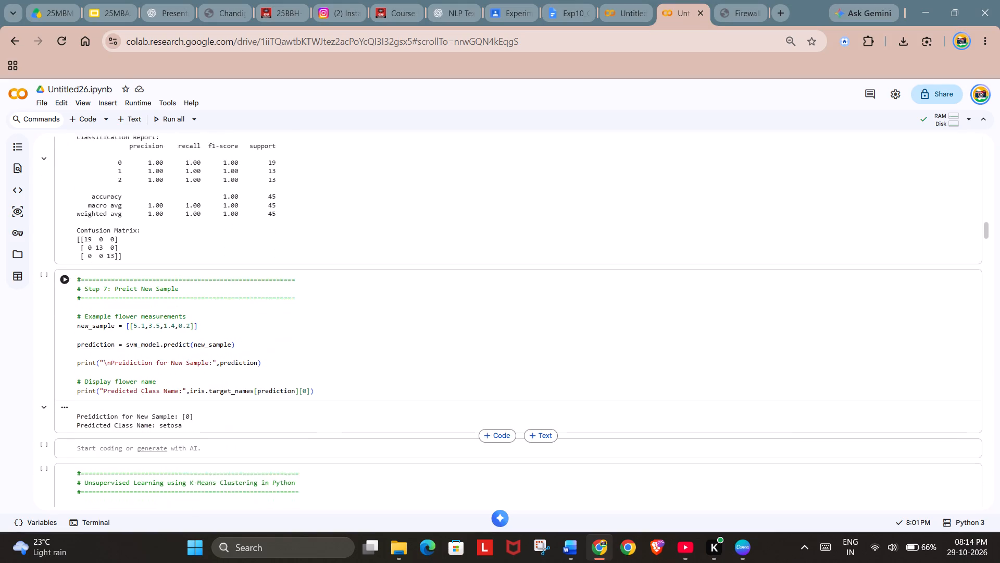
scroll(319, 434, "down", 1)
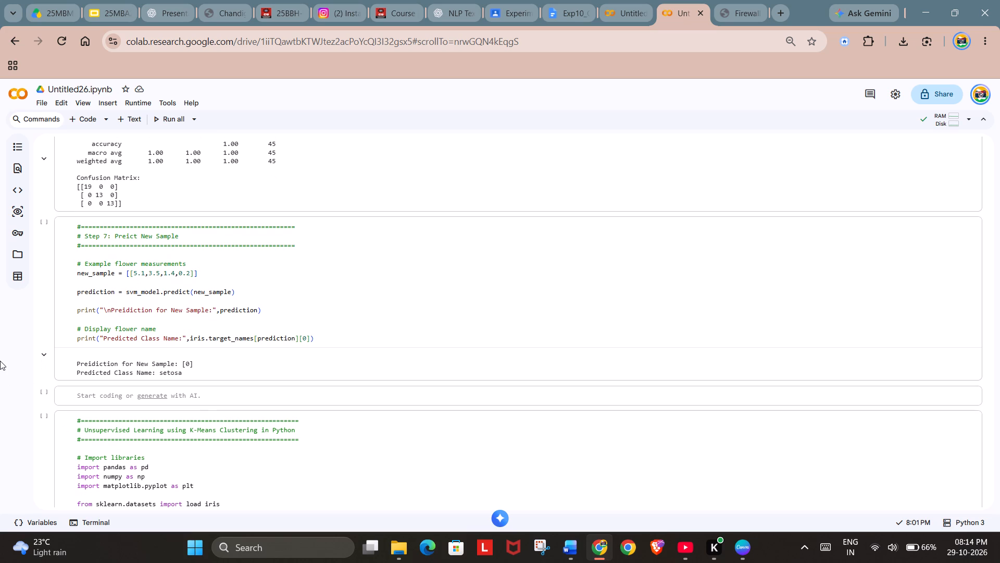
key("Print")
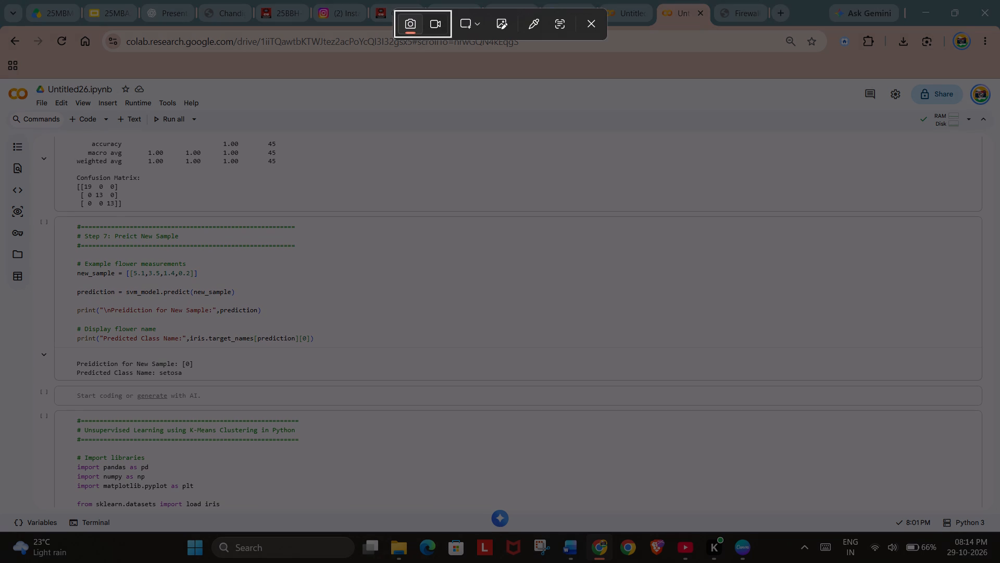
left_click_drag(53, 214, 317, 393)
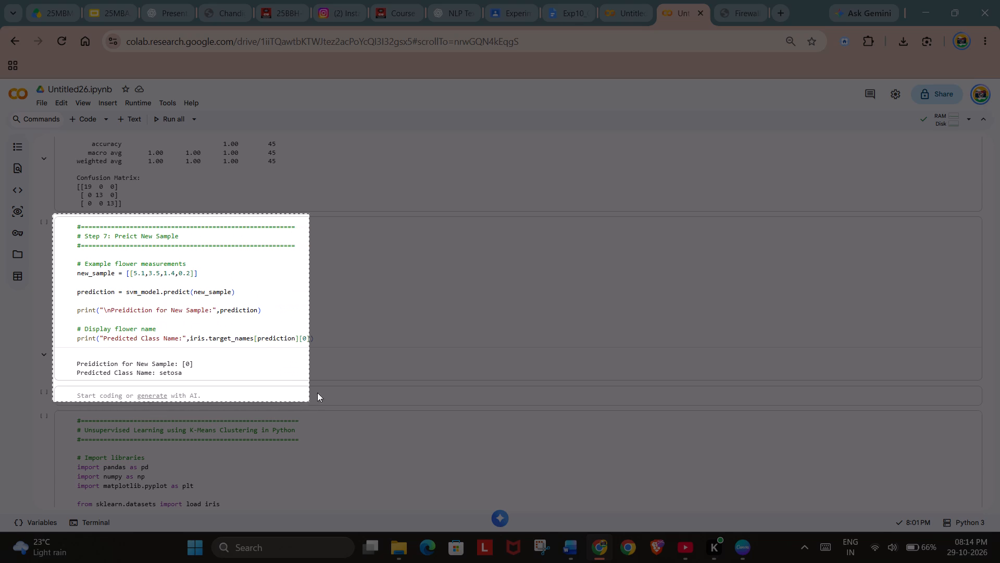
left_click_drag(317, 393, 325, 381)
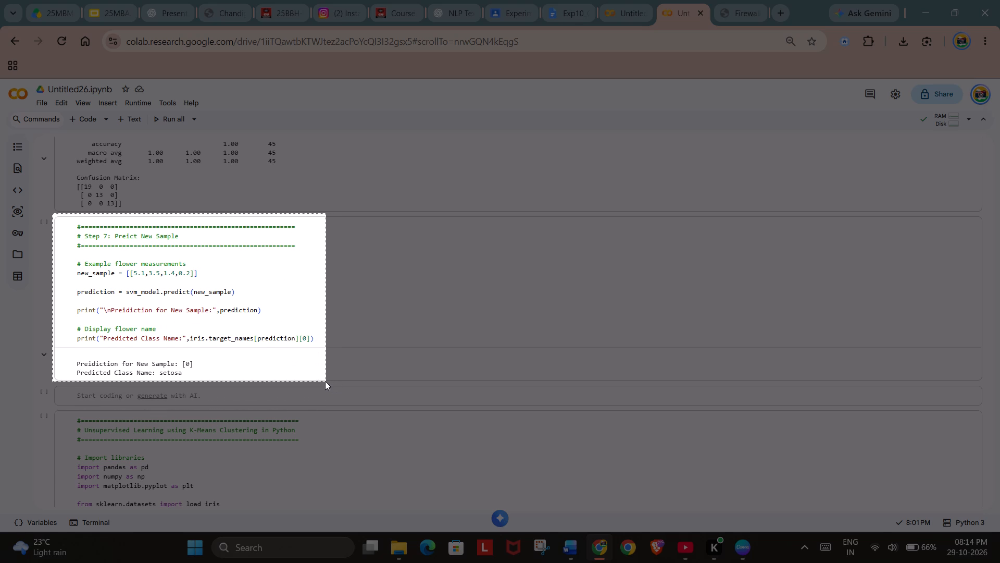
left_click_drag(325, 381, 319, 381)
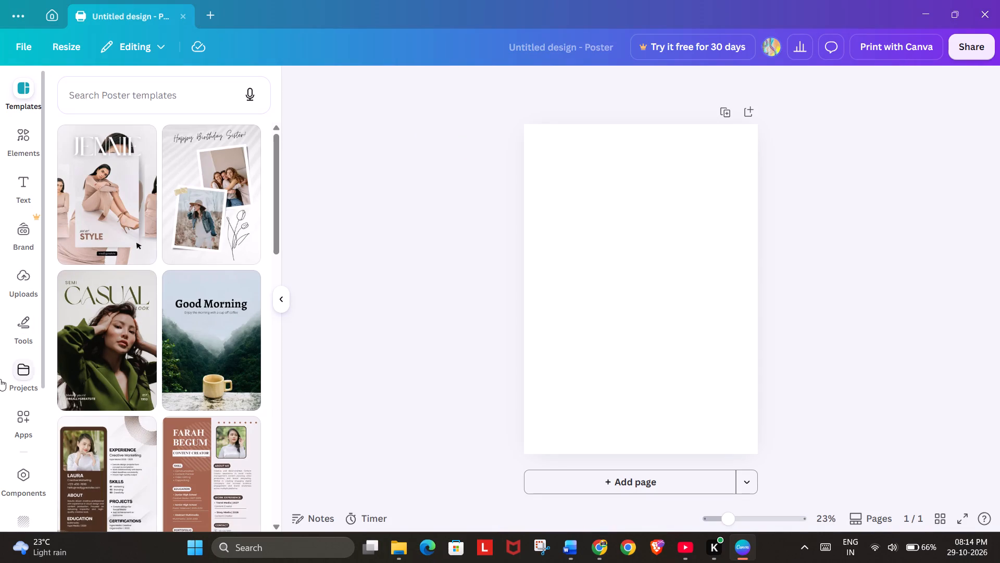
Switch to the blank Canva poster and move the four old KNN screenshots in the uploads to the trash.
left_click(20, 272)
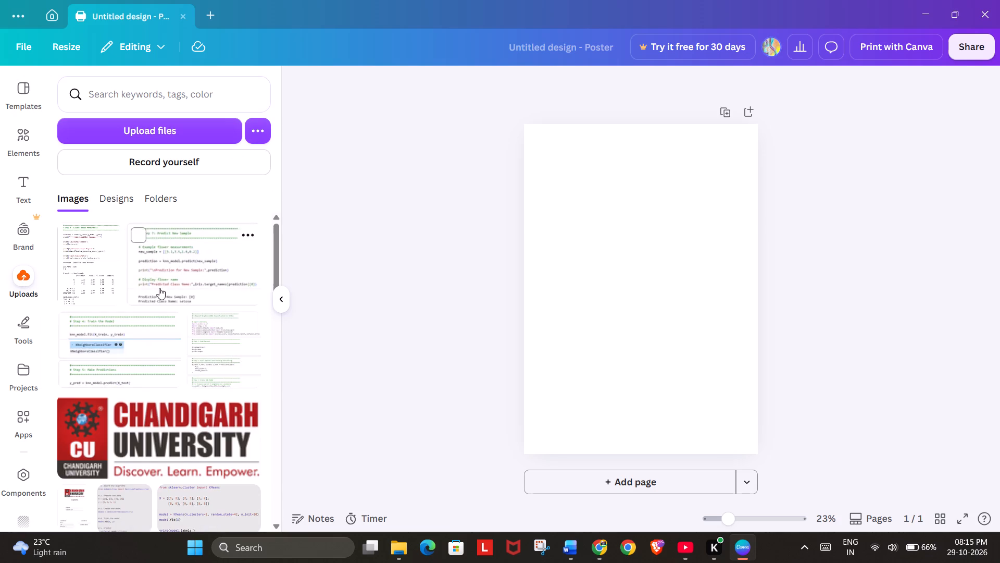
left_click(201, 324)
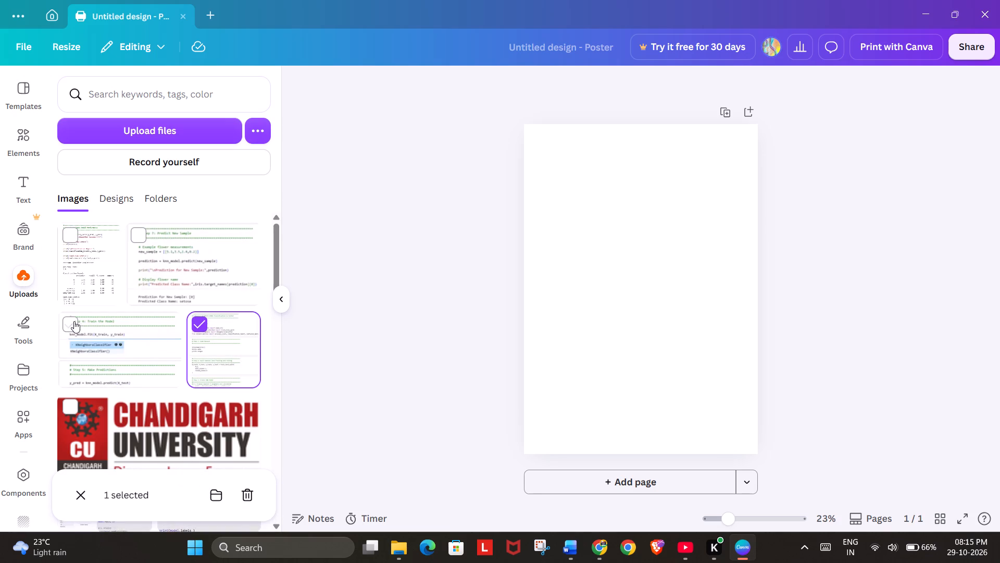
left_click(65, 324)
left_click(137, 241)
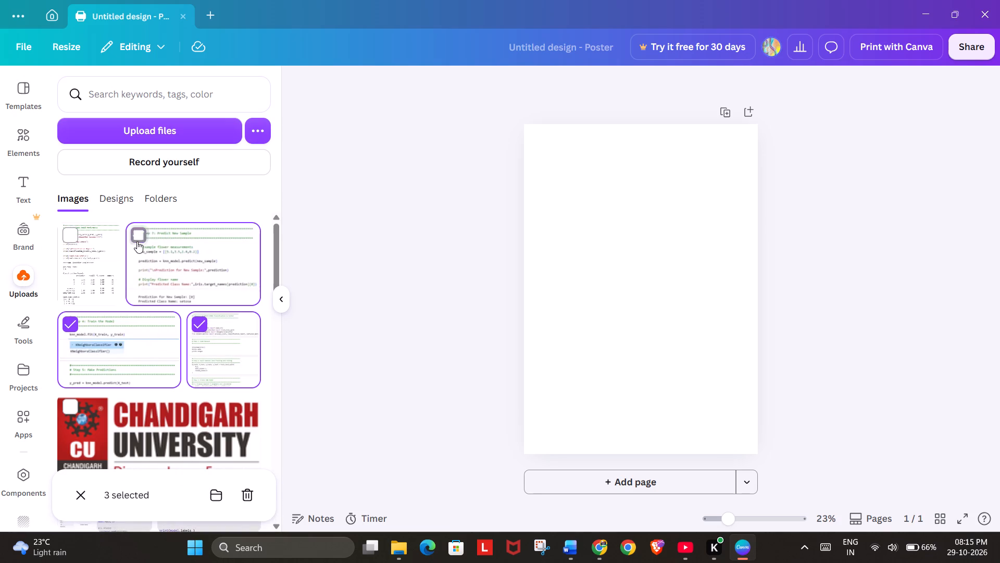
left_click(65, 242)
left_click(174, 133)
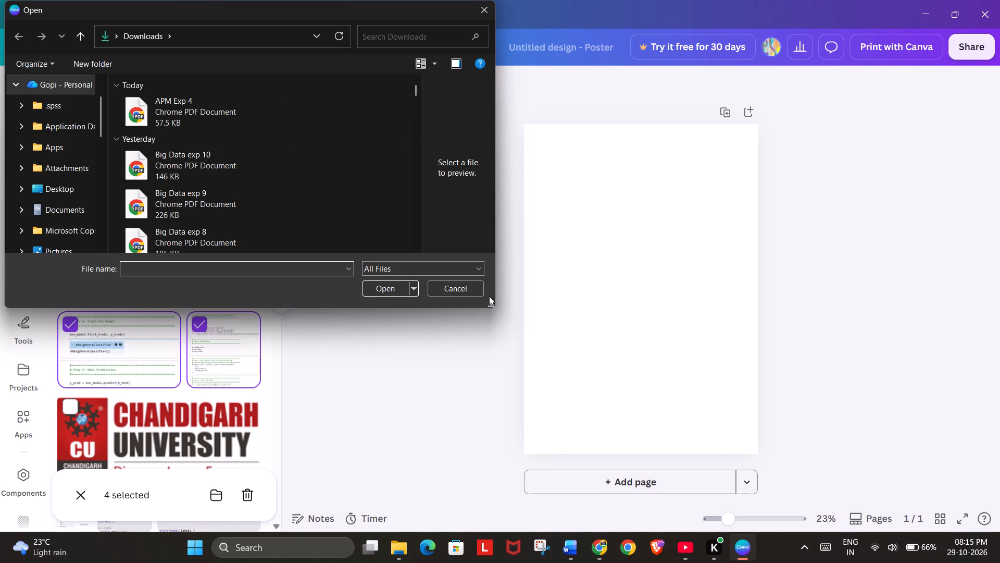
left_click(466, 291)
left_click(257, 497)
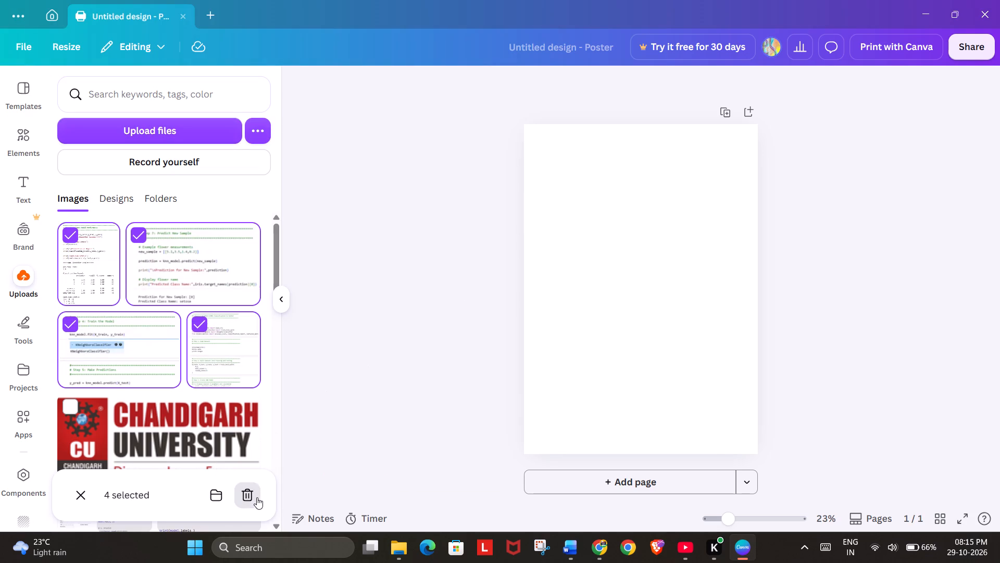
left_click(553, 314)
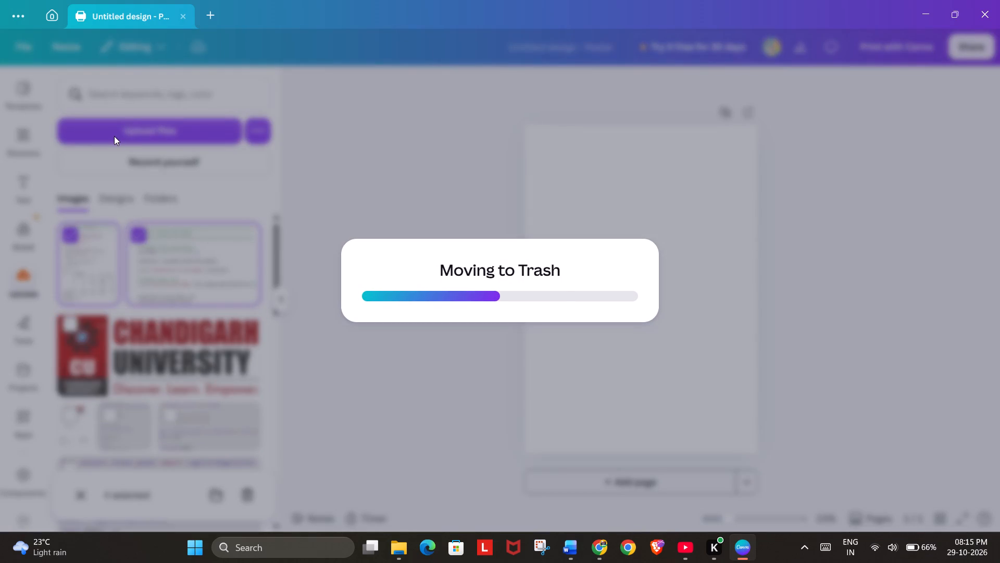
Upload the four new SVM screenshots, 201355, 201413, 201433 and 201453 of 2026-10-29, from the Screenshots folder.
left_click(151, 124)
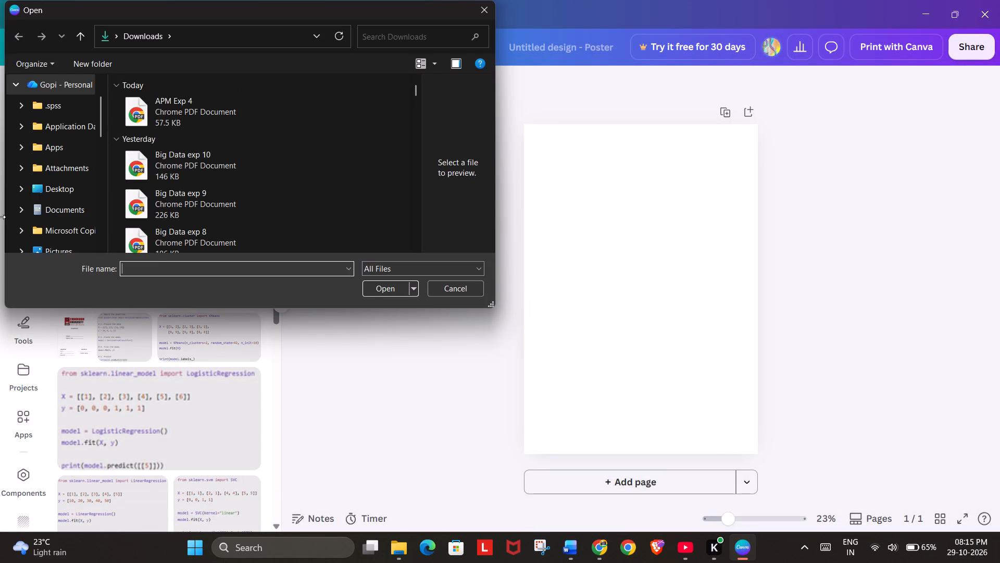
scroll(34, 209, "down", 1)
left_click(72, 166)
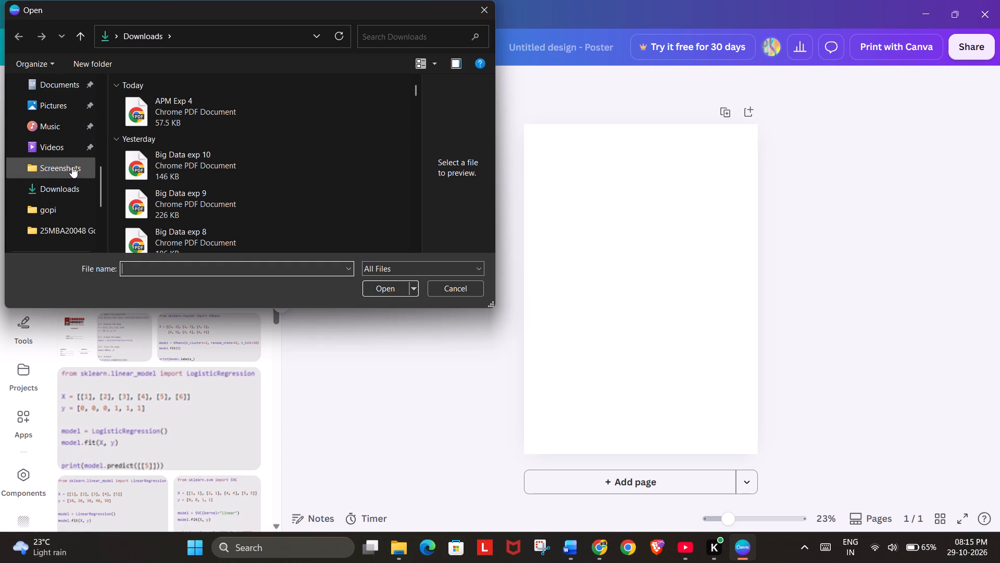
left_click_drag(416, 93, 421, 243)
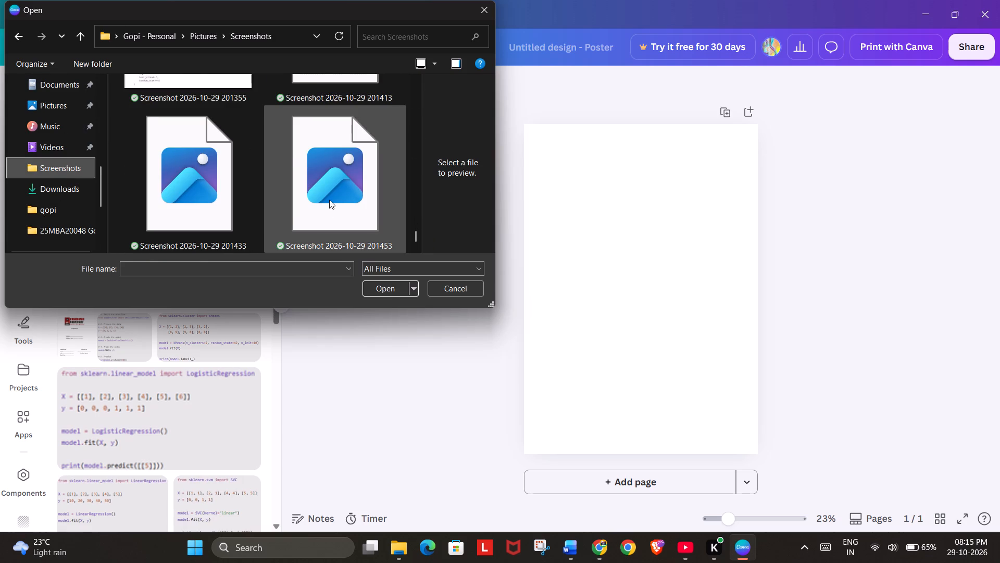
left_click(329, 200)
key("shift+Left")
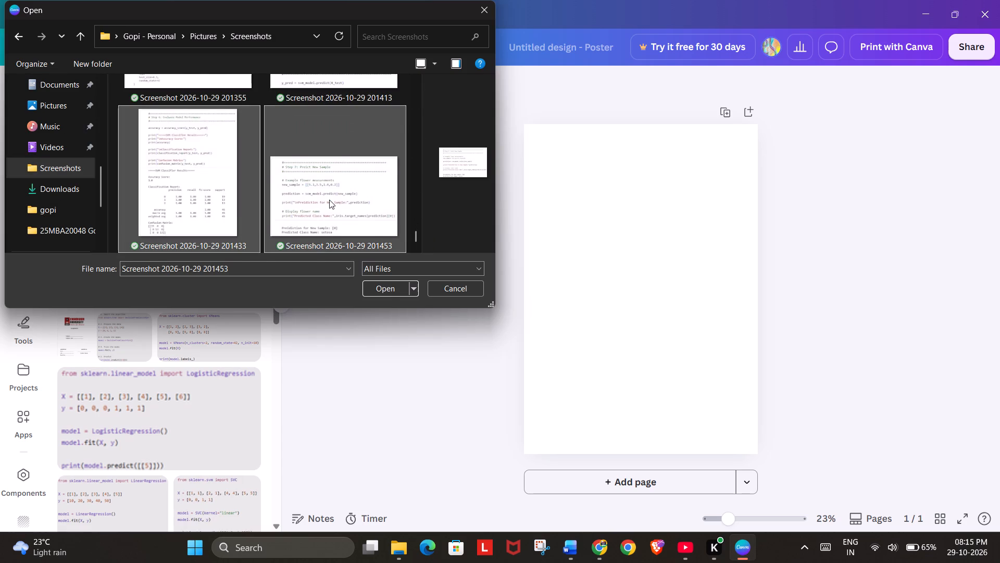
key("shift+Left")
key("shift+Left")
key("shift+Left")
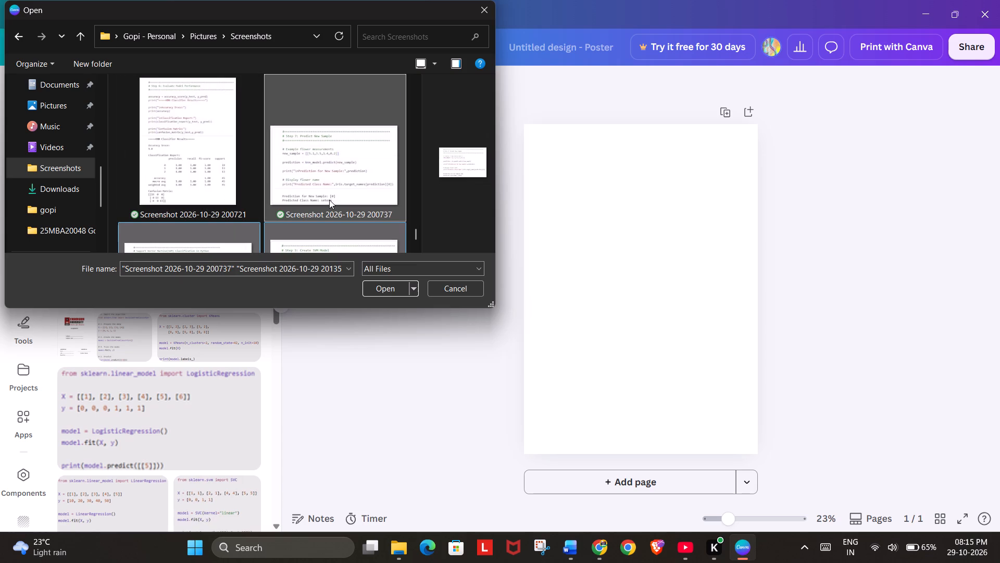
key("shift+Right")
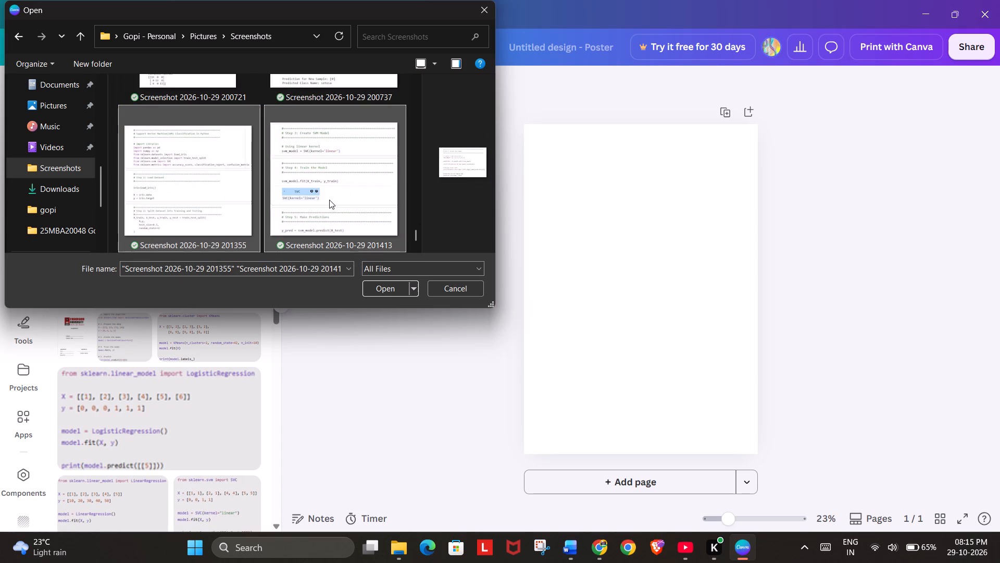
key("Left")
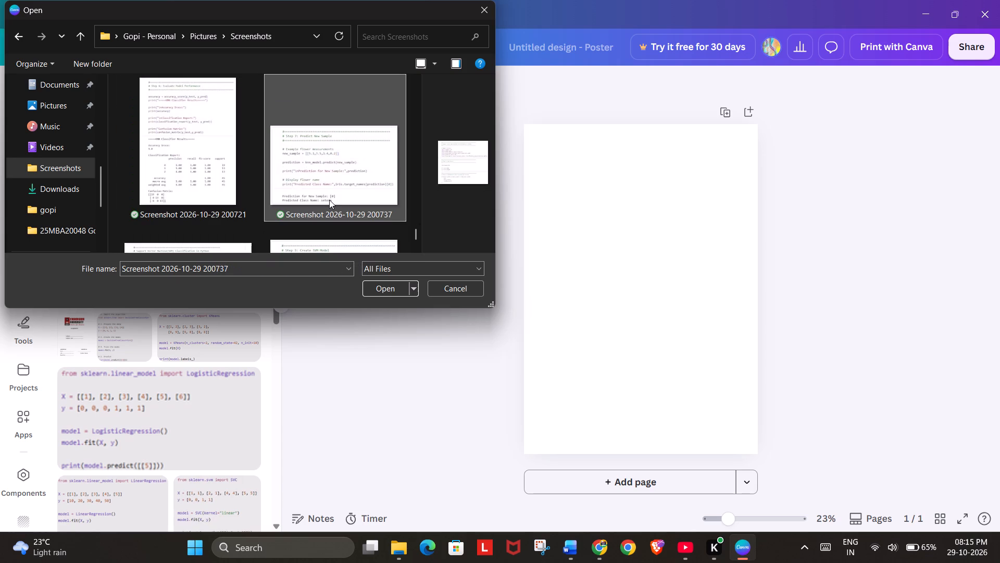
key("Right")
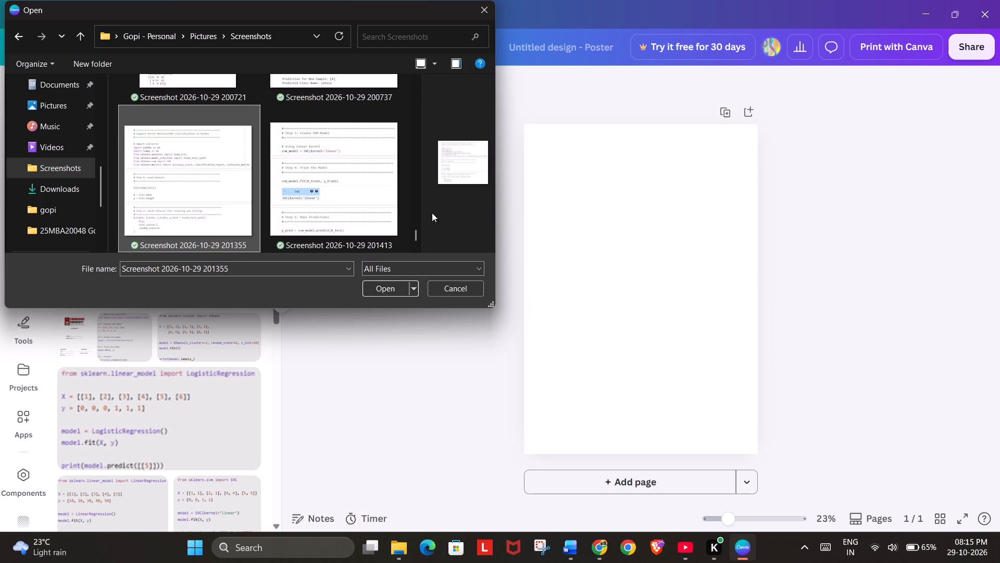
left_click_drag(422, 185, 222, 187)
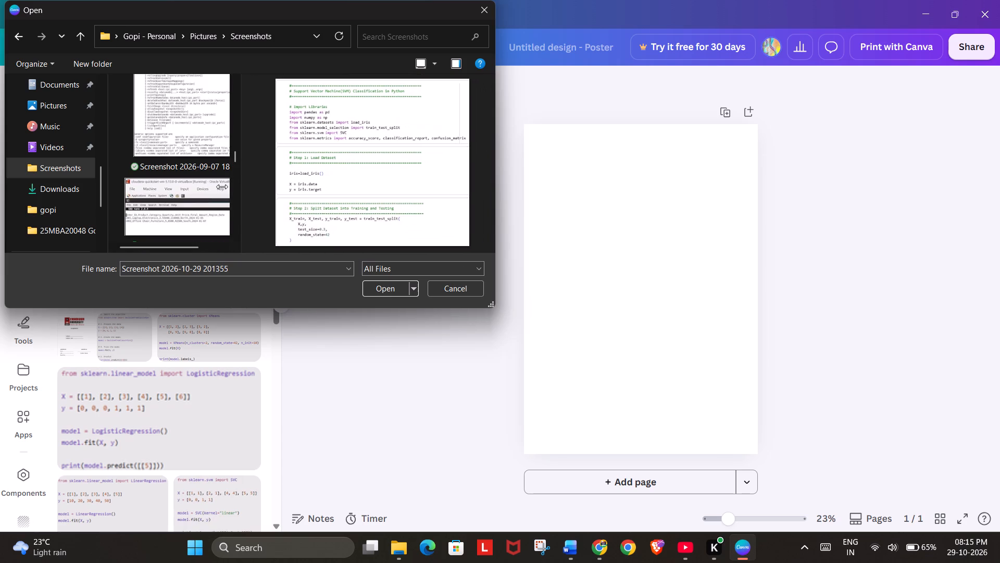
left_click_drag(222, 187, 492, 169)
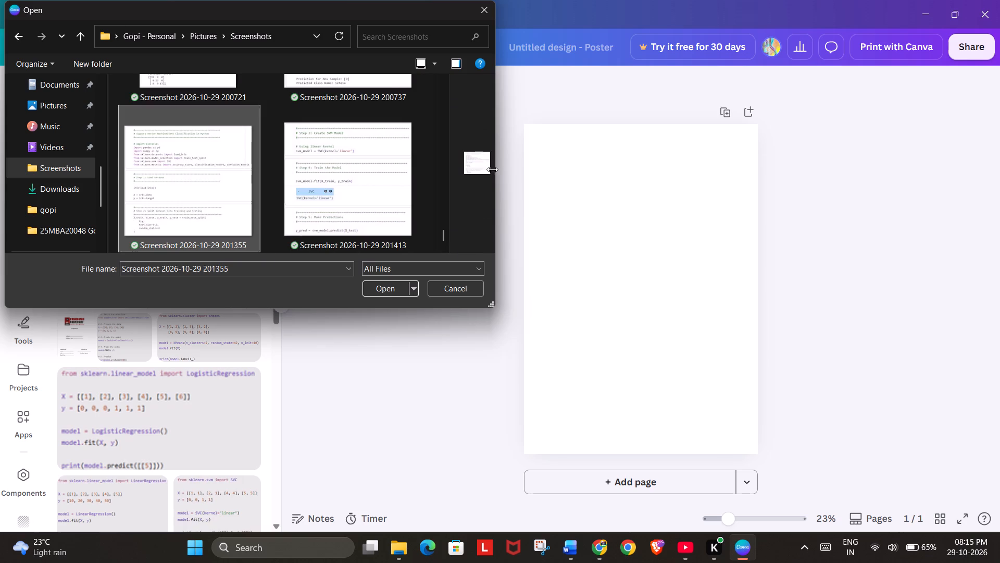
left_click_drag(492, 169, 502, 170)
key("shift+Right")
key("shift+Down")
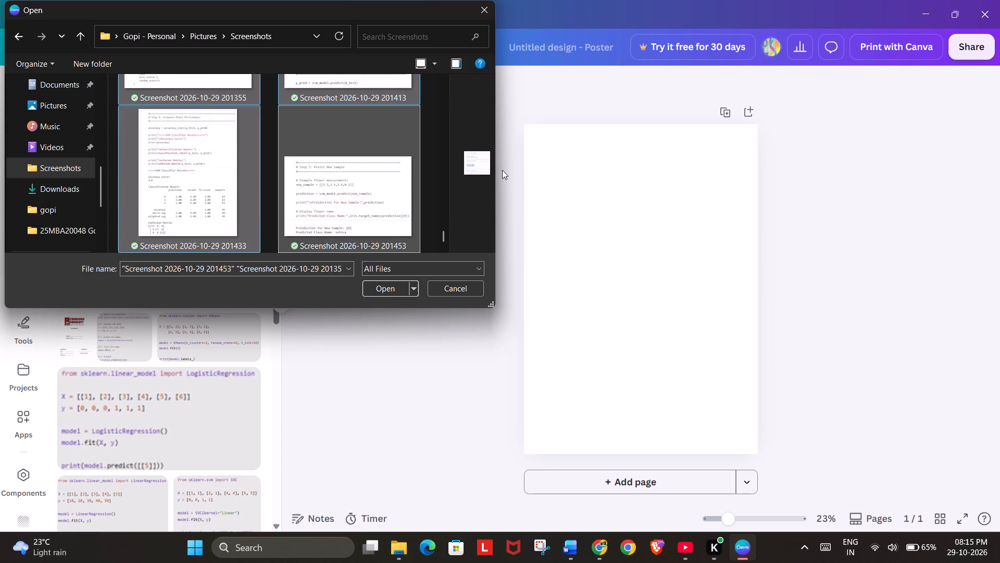
key("shift+Down")
key("Return")
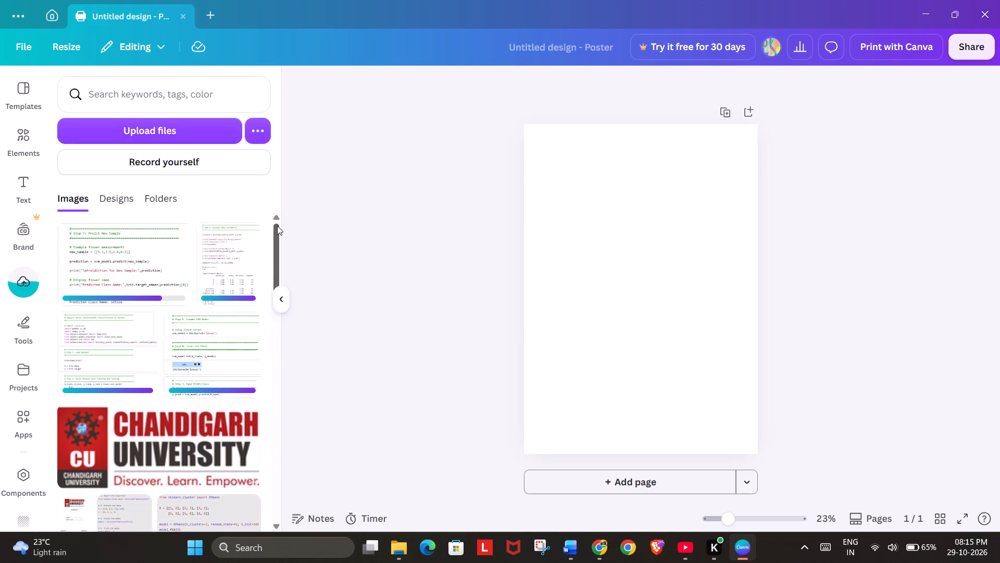
Add the SVM Steps 3 to 5 screenshot and the imports-to-Step 2 screenshot to the blank poster.
left_click(232, 355)
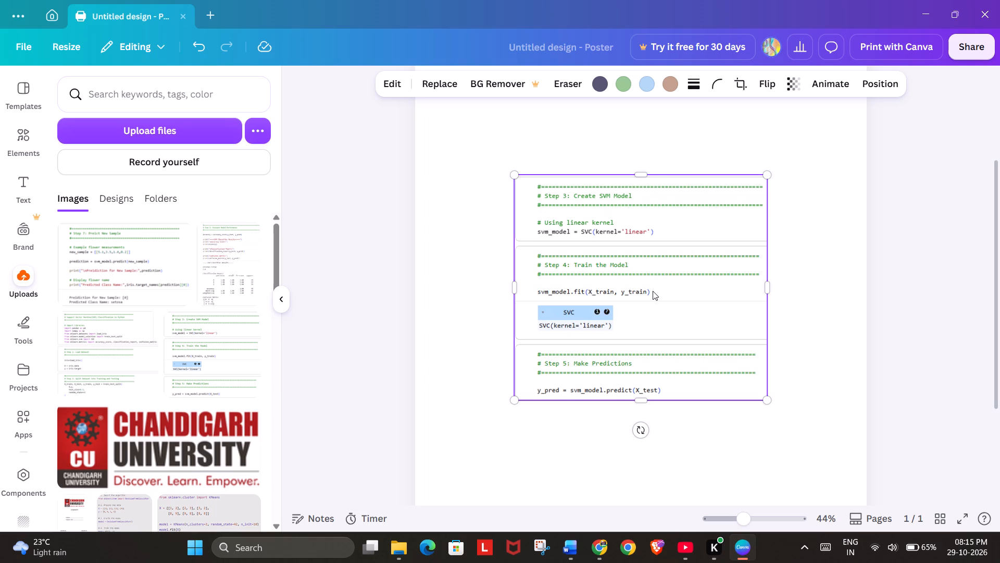
left_click(124, 344)
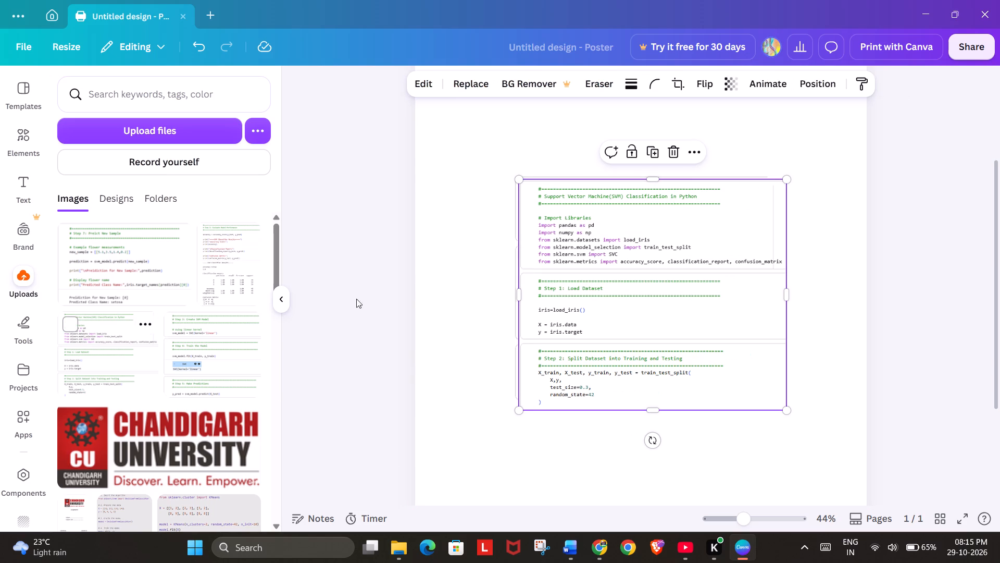
Place the imports-to-Step 2 screenshot in the page's top-left corner, nudged slightly inward from both edges.
left_click_drag(599, 273, 527, 182)
scroll(527, 182, "up", 2)
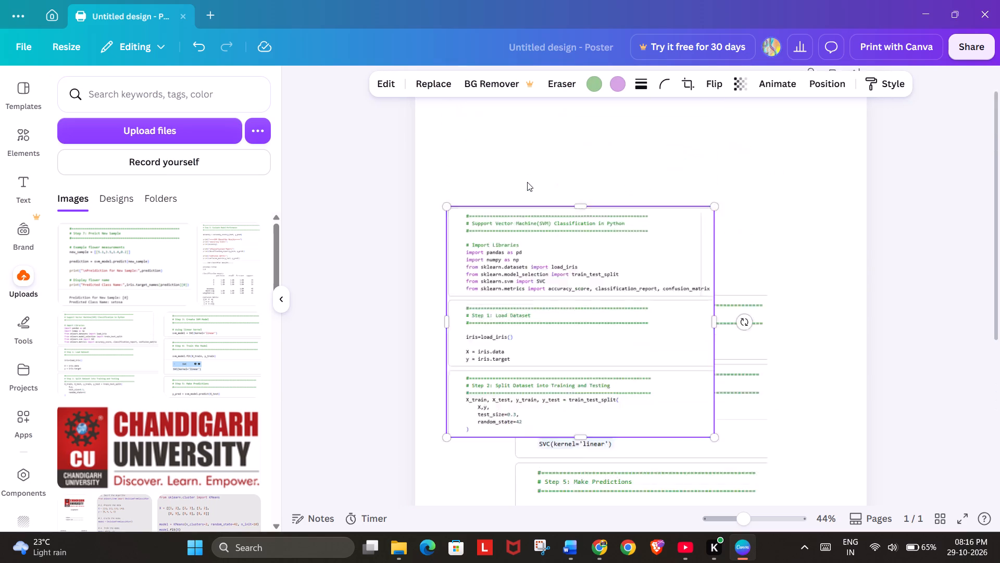
scroll(527, 182, "up", 1)
left_click_drag(544, 328, 516, 212)
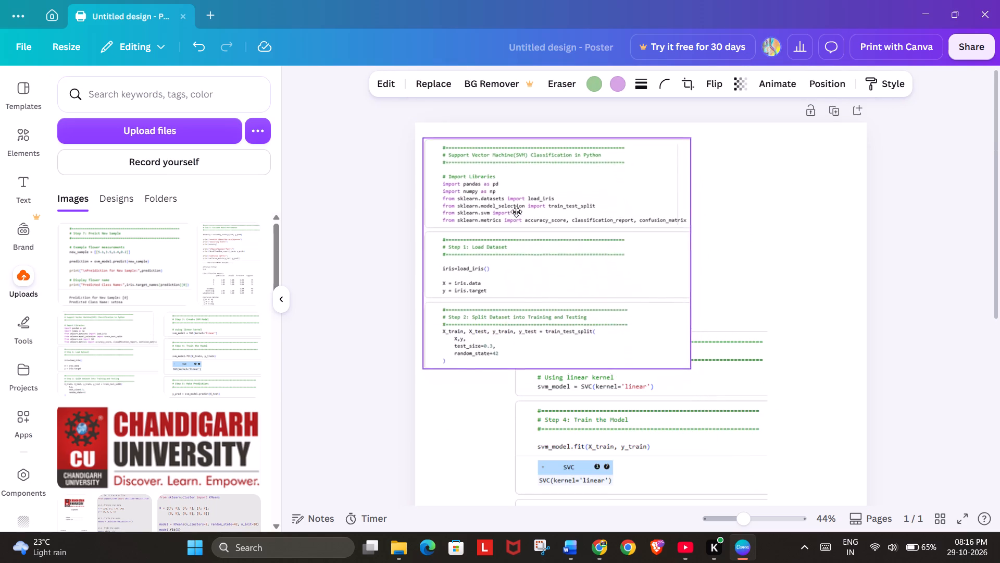
left_click_drag(516, 212, 514, 205)
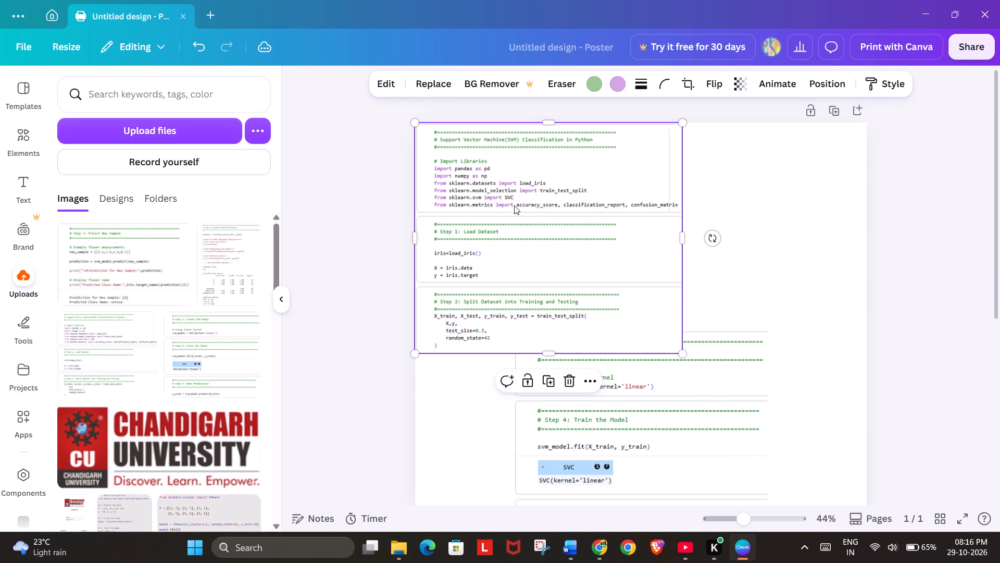
key("Down")
key("Down")
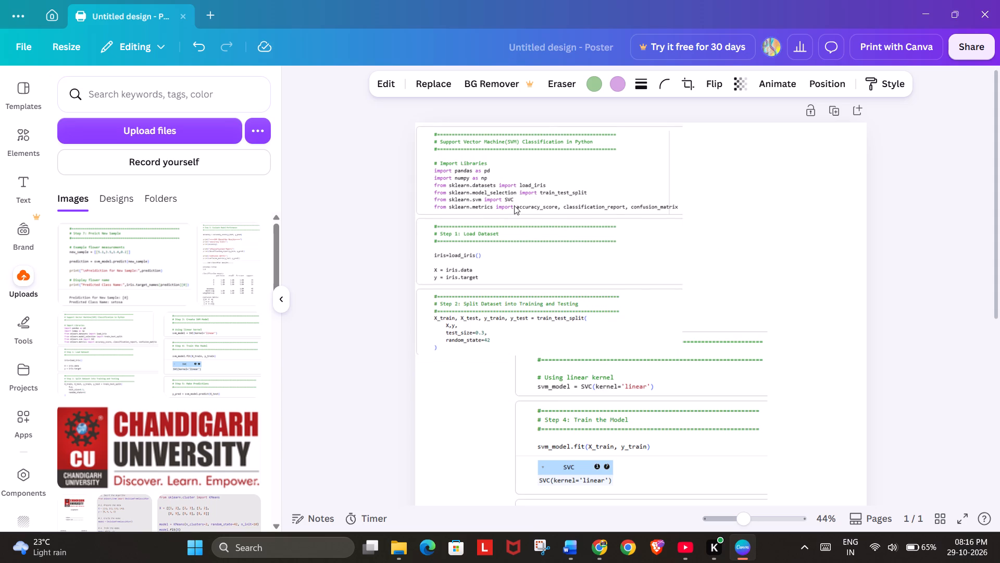
key("Right")
key("Right")
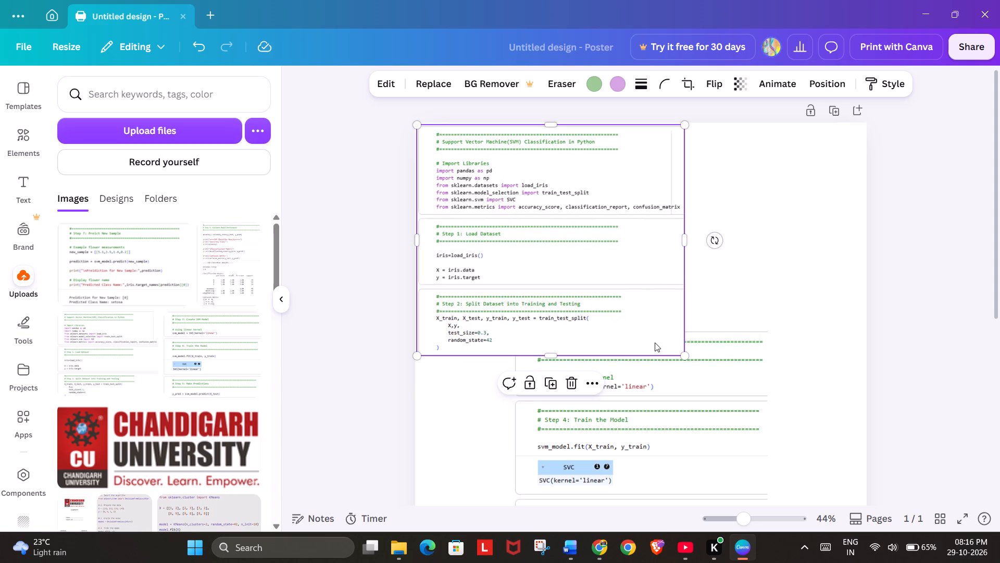
Shrink the imports-to-Step 2 screenshot proportionally to about 20.4 wide by 17.6 high.
left_click_drag(686, 356, 651, 333)
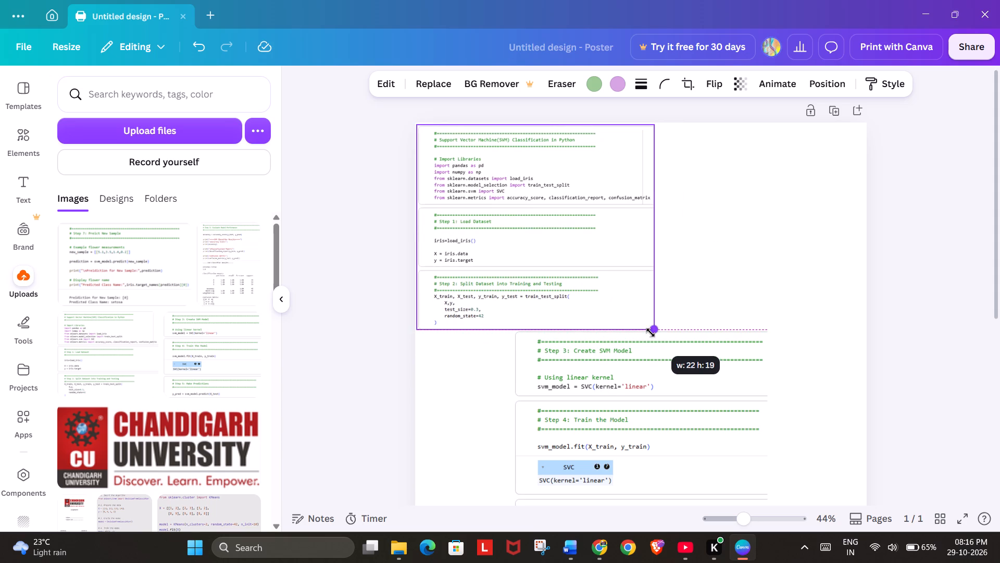
left_click_drag(651, 333, 649, 332)
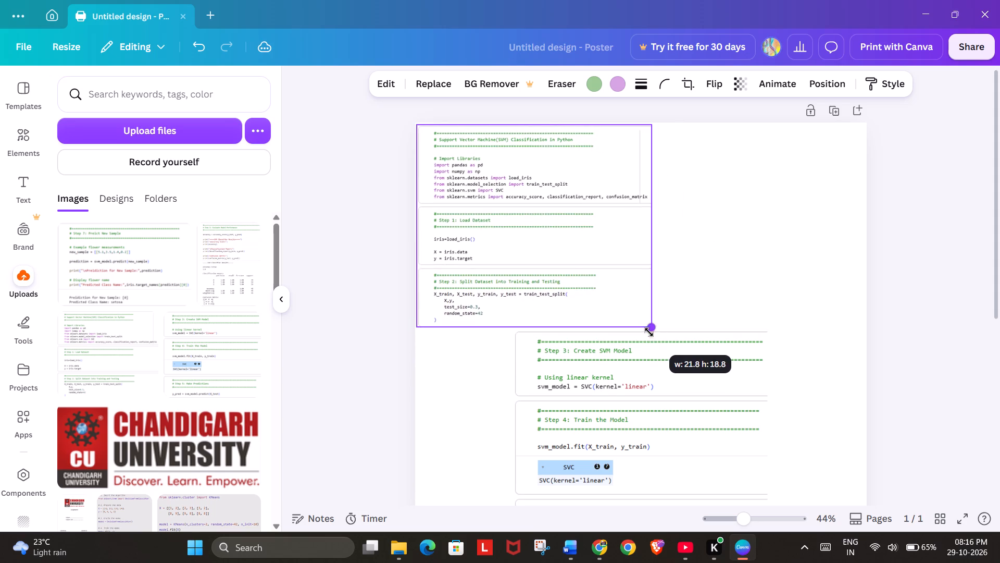
left_click_drag(649, 332, 632, 321)
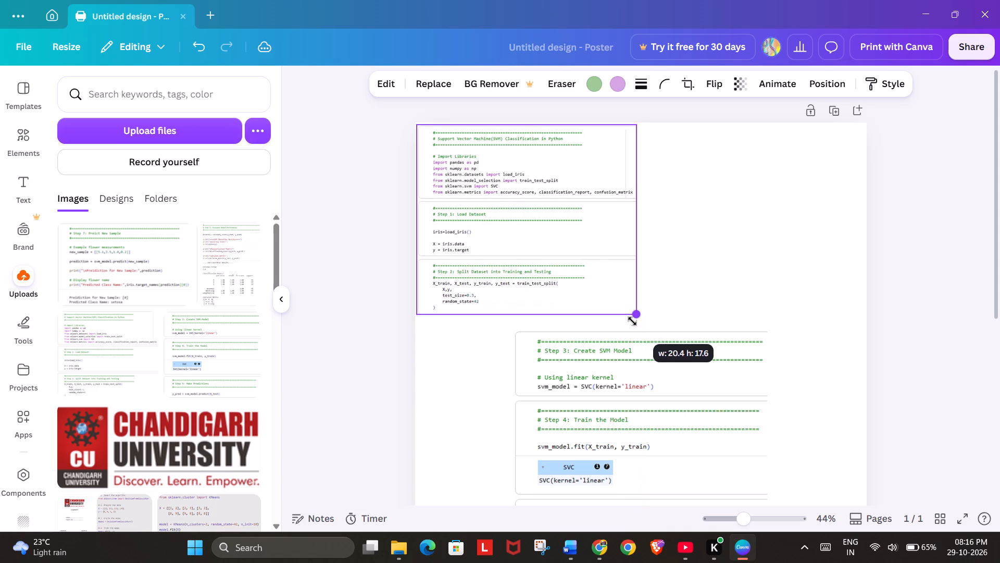
left_click_drag(632, 321, 633, 322)
Move the Steps 3 to 5 screenshot to the page's top-right corner, nudged slightly inward from both edges.
left_click_drag(648, 411, 747, 231)
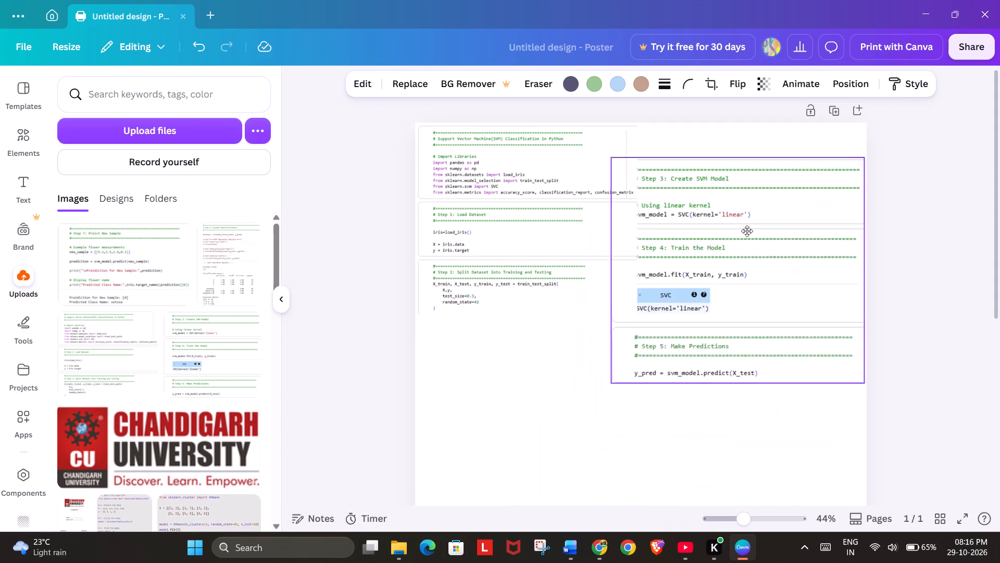
left_click_drag(747, 231, 750, 204)
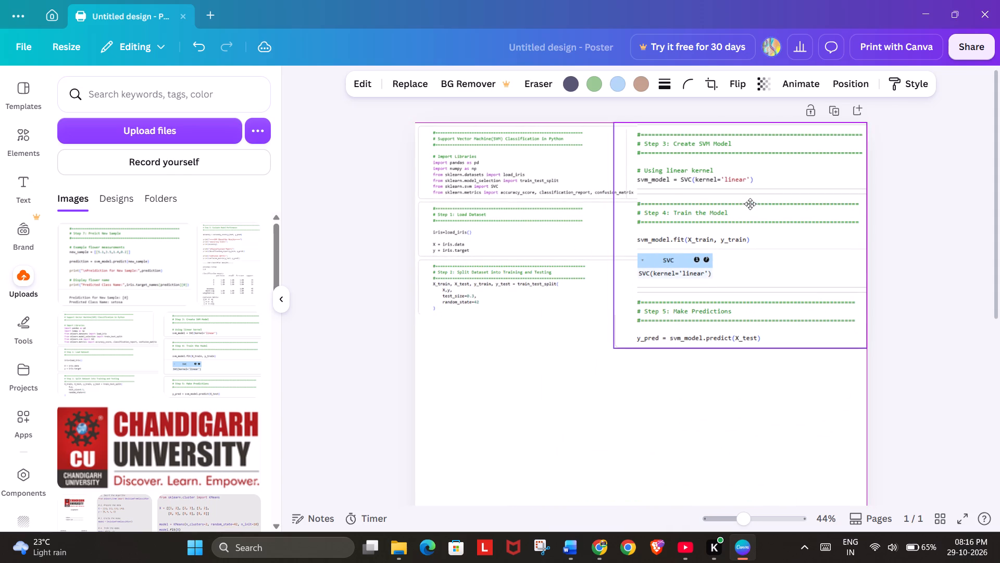
left_click_drag(750, 204, 750, 203)
key("Down")
key("Down")
key("Left")
key("Left")
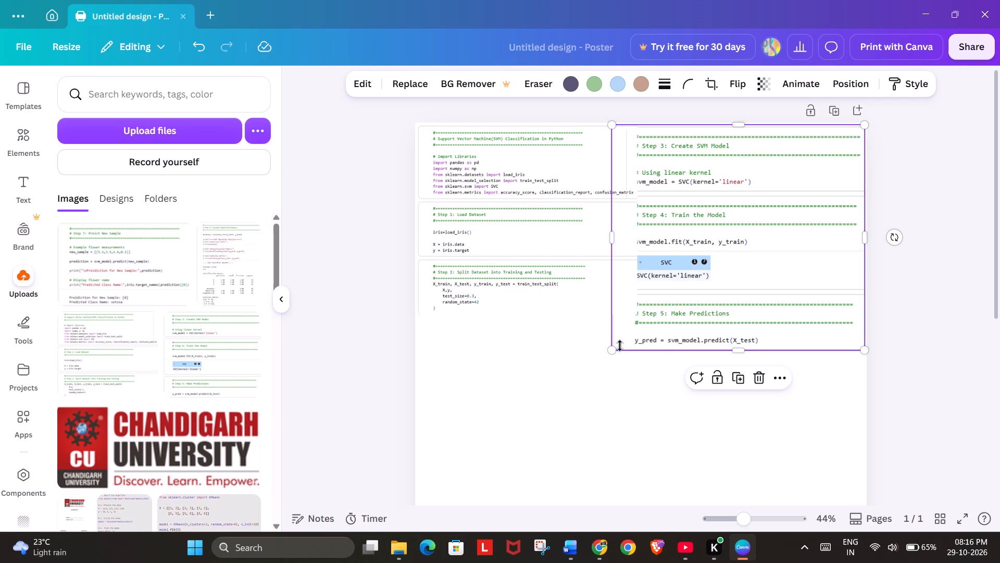
Shrink the Steps 3 to 5 screenshot to about 17.8 wide by 15.9 high and shift it slightly inward.
left_click_drag(613, 350, 687, 279)
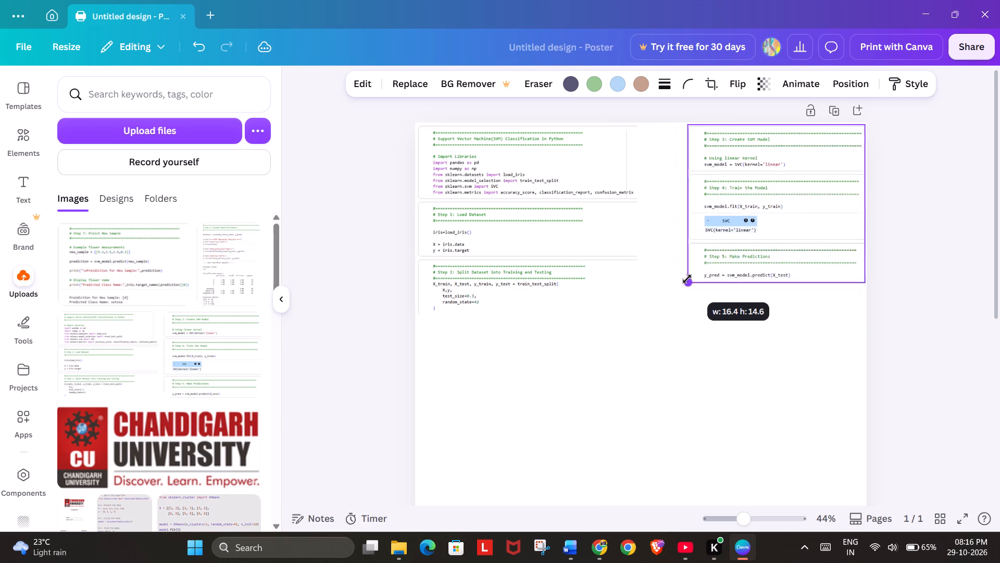
left_click_drag(687, 279, 671, 292)
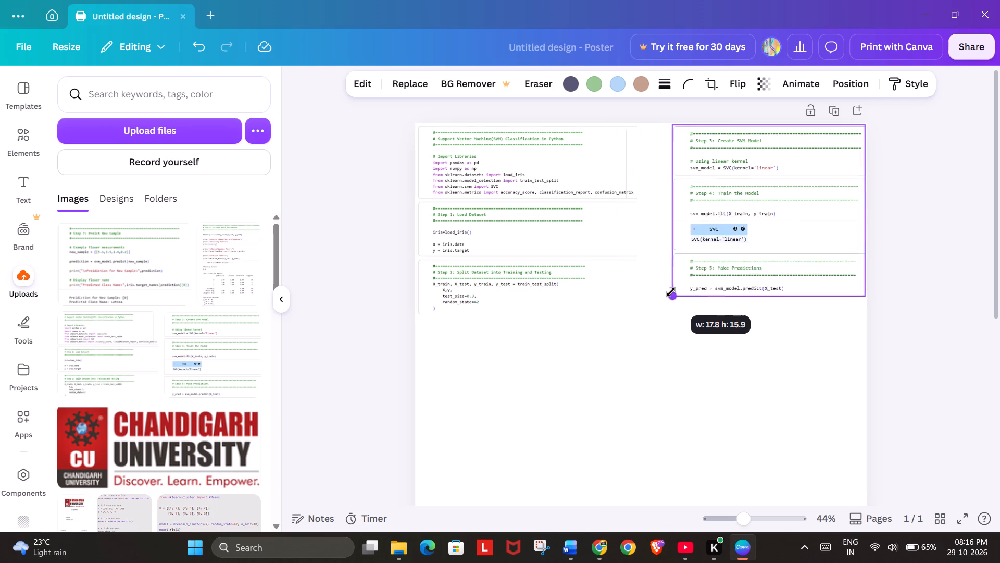
left_click_drag(671, 292, 671, 291)
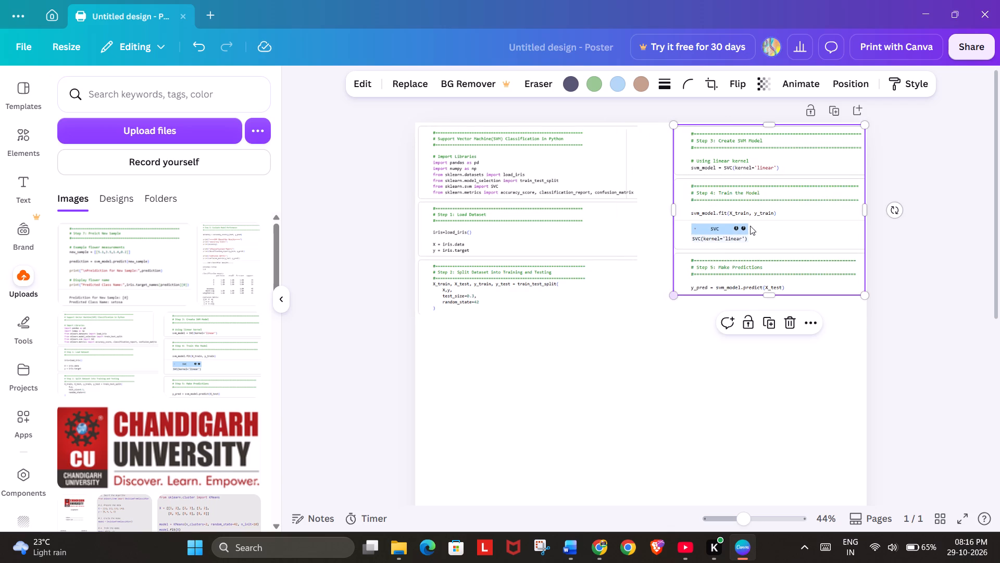
left_click_drag(768, 217, 758, 221)
Give the imports-to-Step 2 screenshot a solid border with stroke weight 1.
left_click(595, 226)
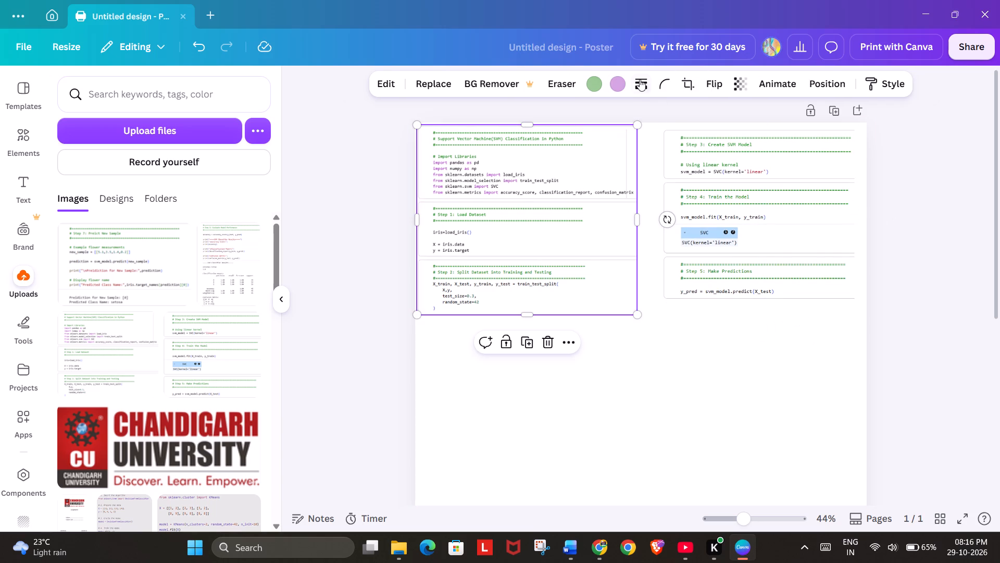
left_click(638, 81)
left_click(719, 168)
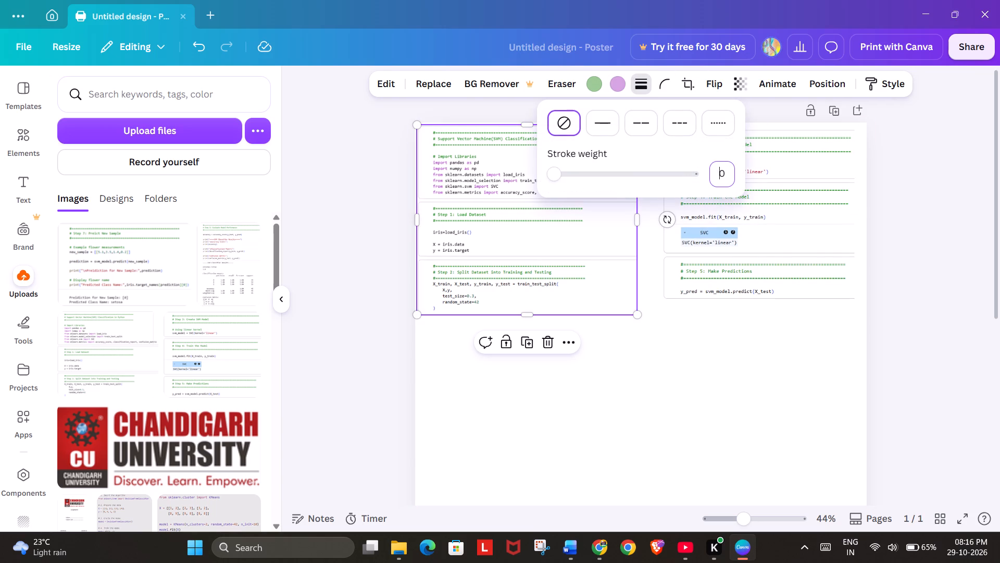
key("1")
key("Return")
Give the Steps 3 to 5 screenshot a solid border with stroke weight 1.
left_click(771, 270)
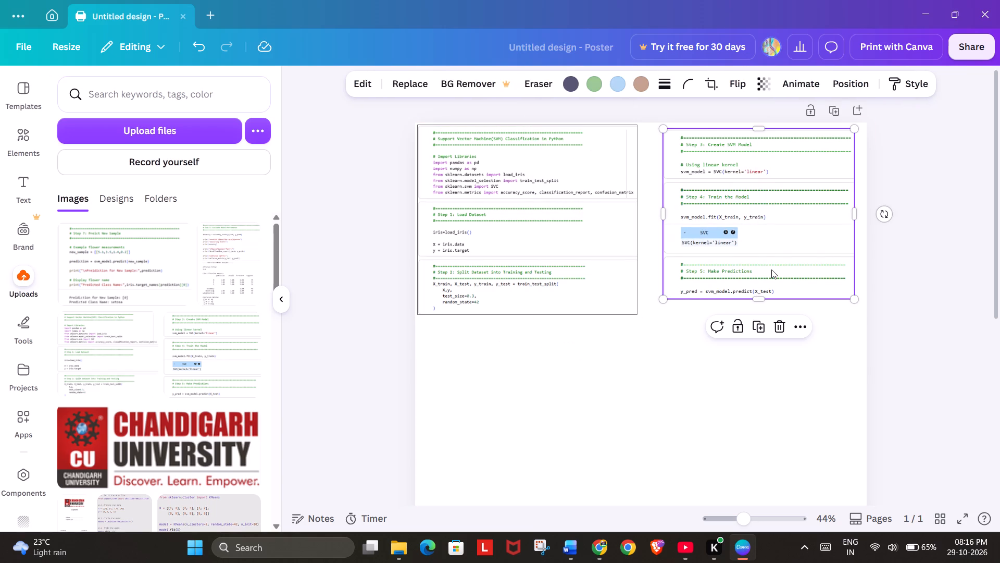
left_click(663, 80)
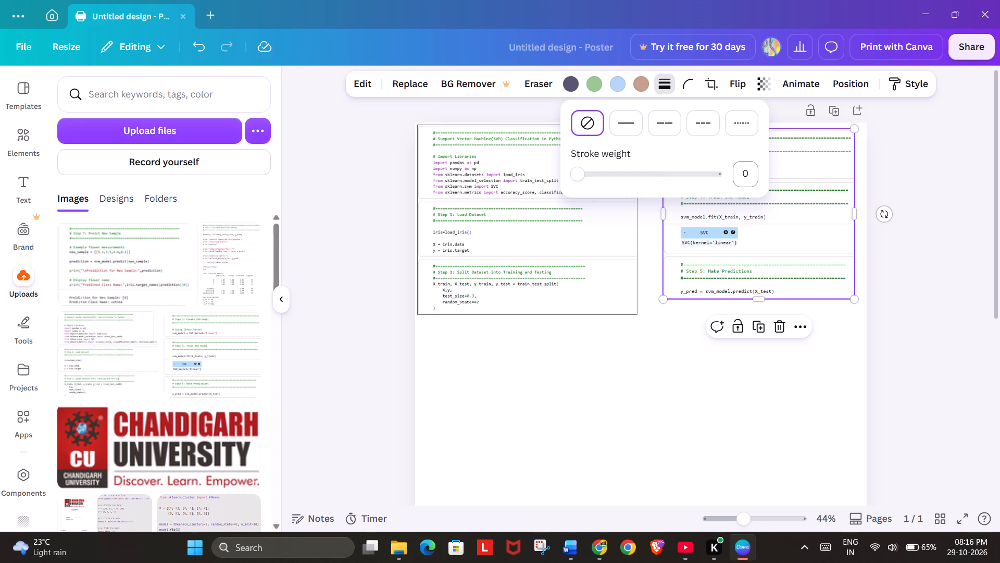
left_click(738, 170)
key("1")
key("Return")
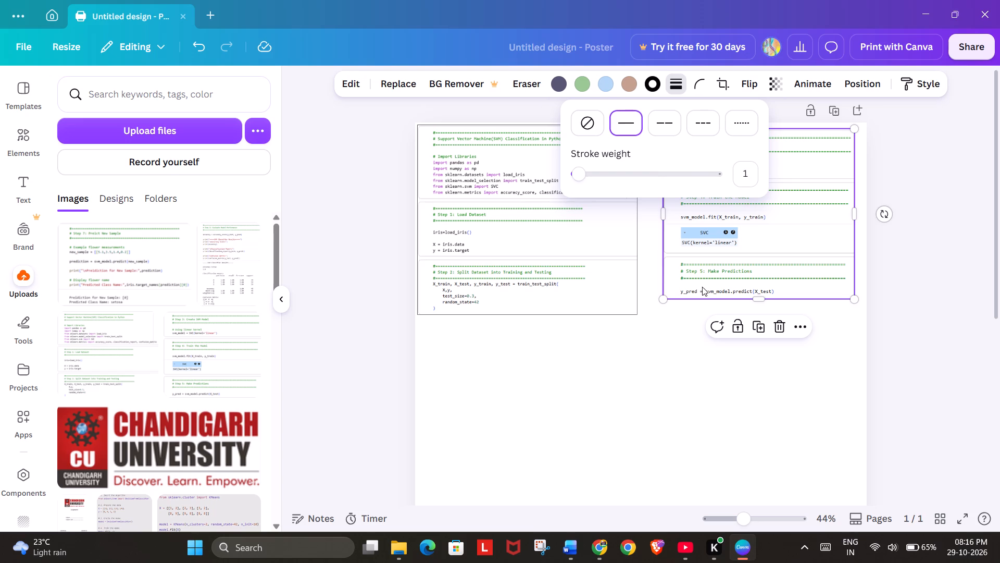
left_click(753, 252)
Move the Steps 3 to 5 screenshot against the page's right edge, level with the top of the imports-to-Step 2 screenshot.
left_click_drag(759, 195, 767, 195)
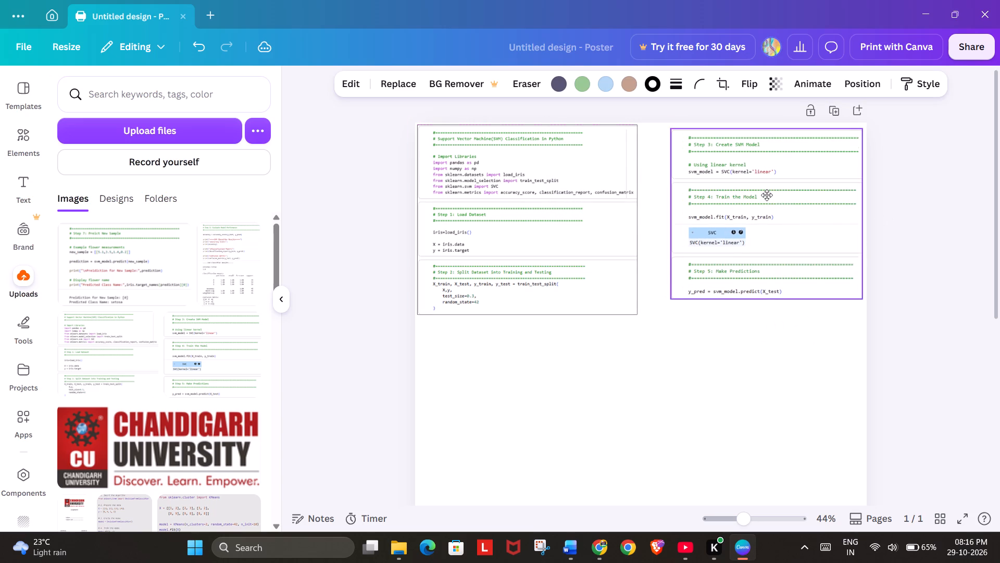
left_click_drag(767, 195, 771, 194)
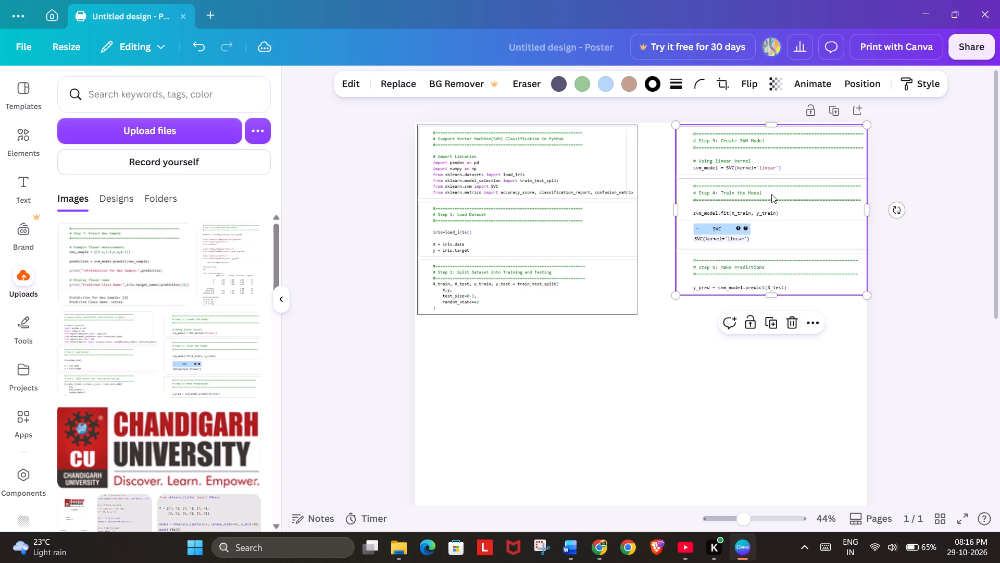
Nudge the Steps 3 to 5 screenshot slightly inward from the page's right edge.
key("Left")
key("Left")
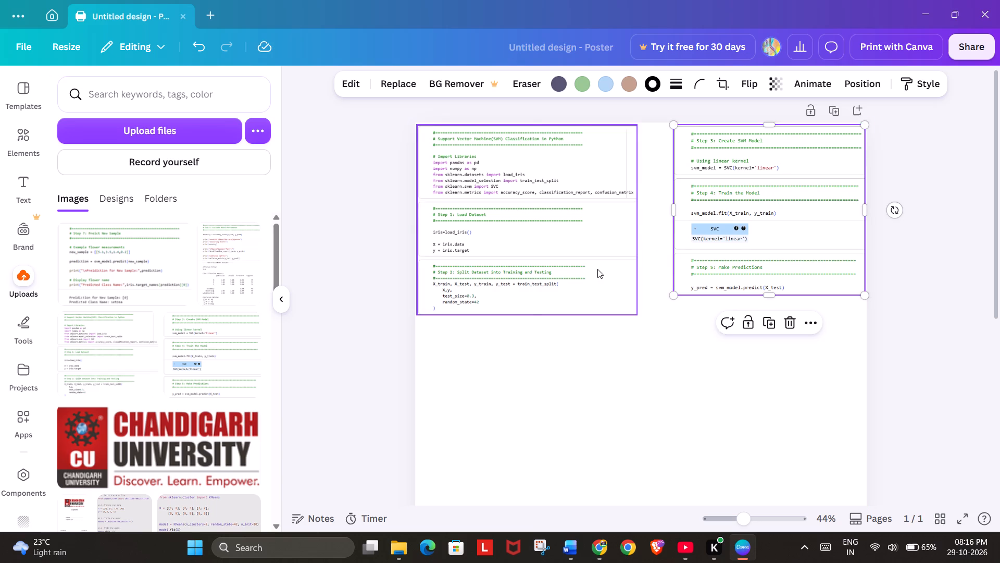
Enlarge the imports-to-Step 2 screenshot to about 22.5 wide by 19.4 high, keeping its top-left corner in place.
left_click(597, 269)
left_click_drag(640, 311, 657, 321)
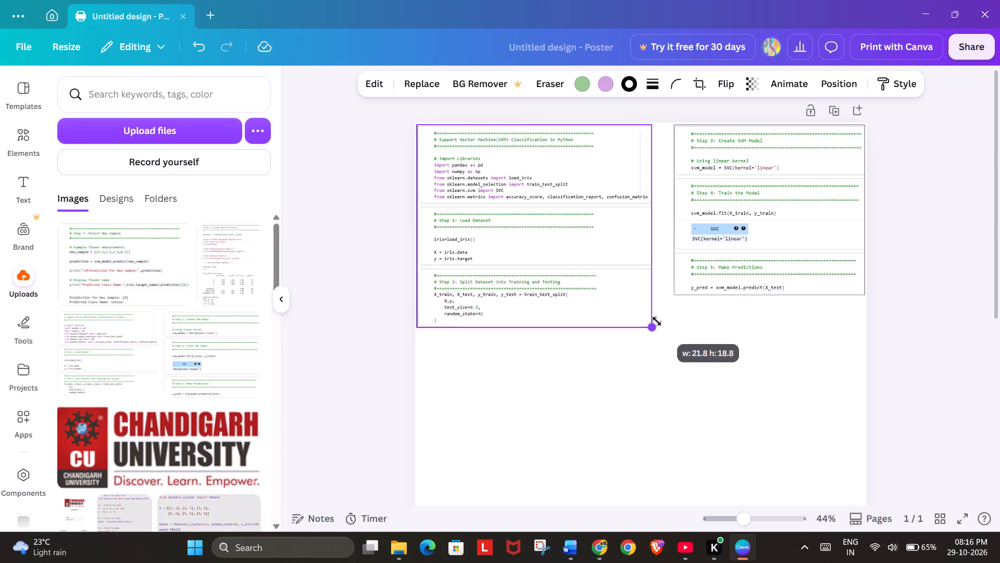
left_click_drag(657, 321, 665, 327)
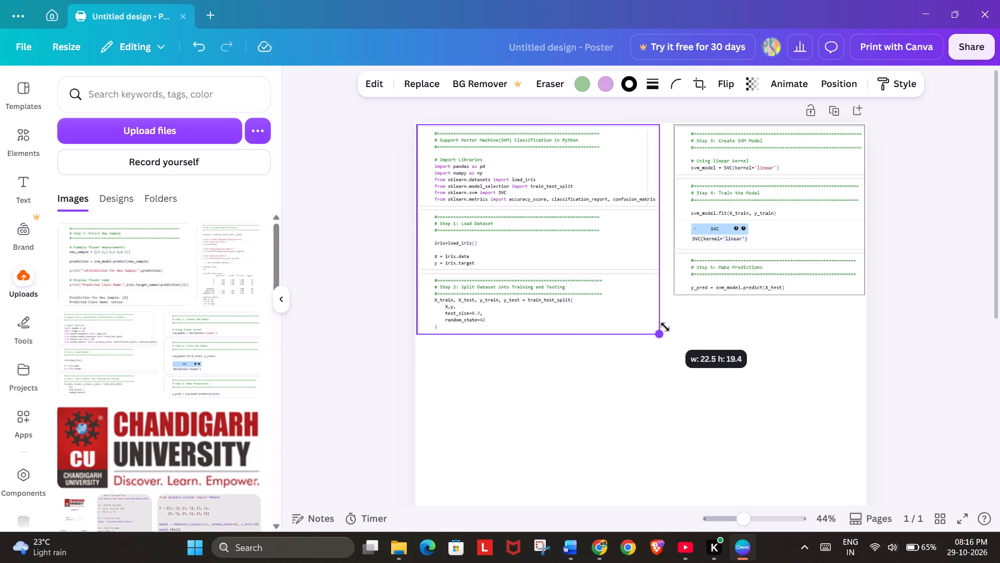
left_click_drag(665, 327, 666, 325)
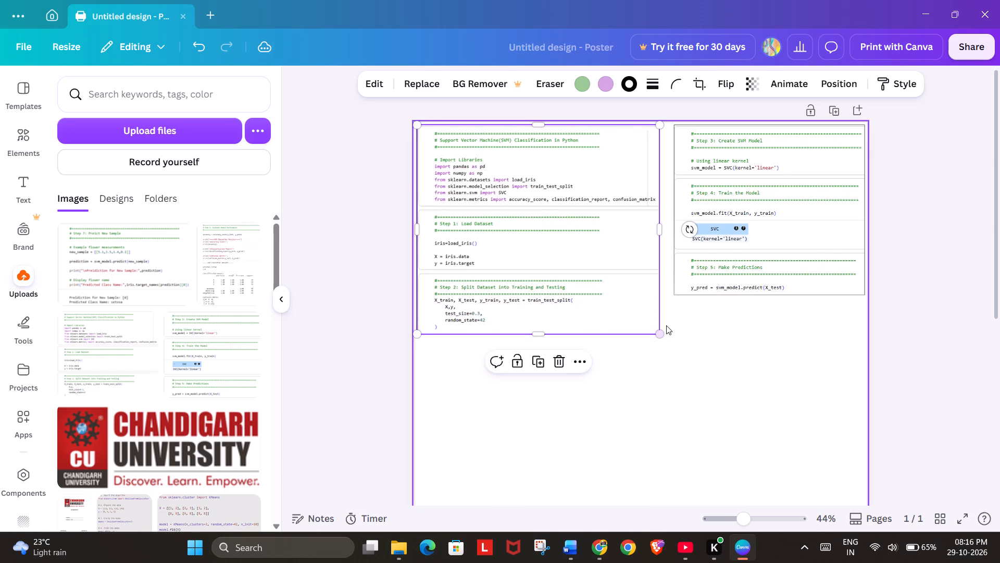
Add the uploaded Step 6 evaluation screenshot directly below the imports-to-Step 2 screenshot and scale it to the same width.
scroll(741, 318, "down", 3)
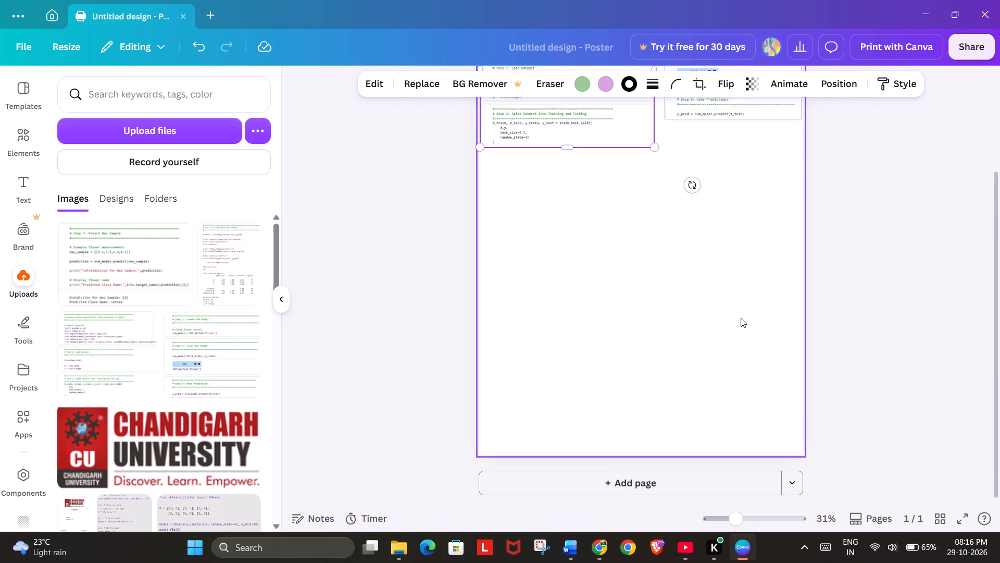
scroll(741, 318, "up", 1)
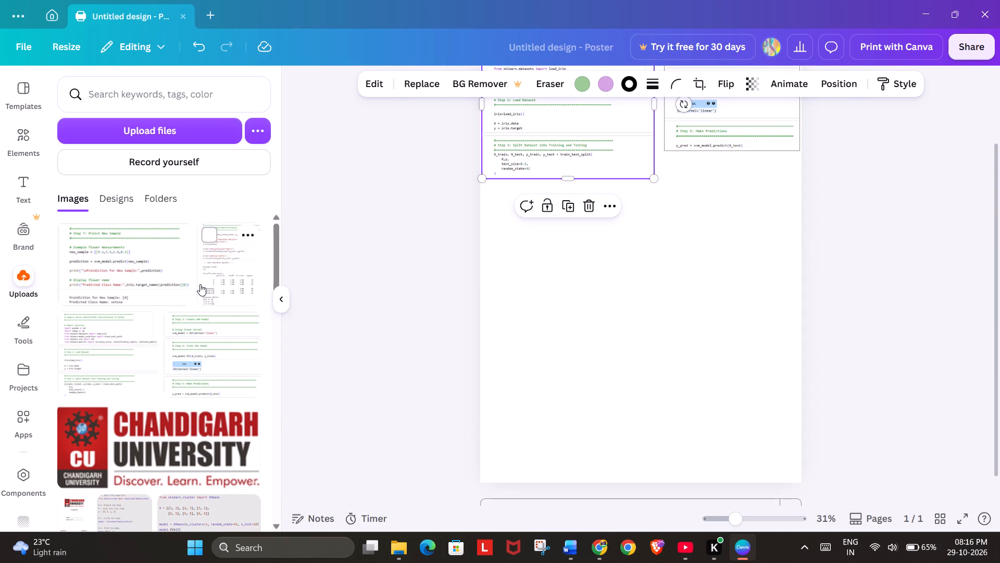
left_click(236, 285)
left_click_drag(644, 217, 573, 259)
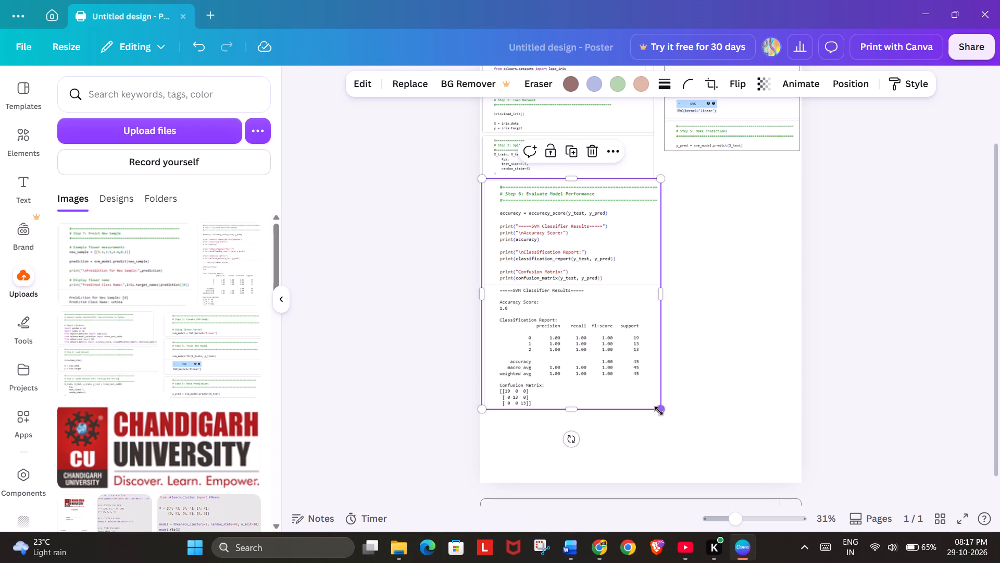
left_click_drag(659, 411, 653, 405)
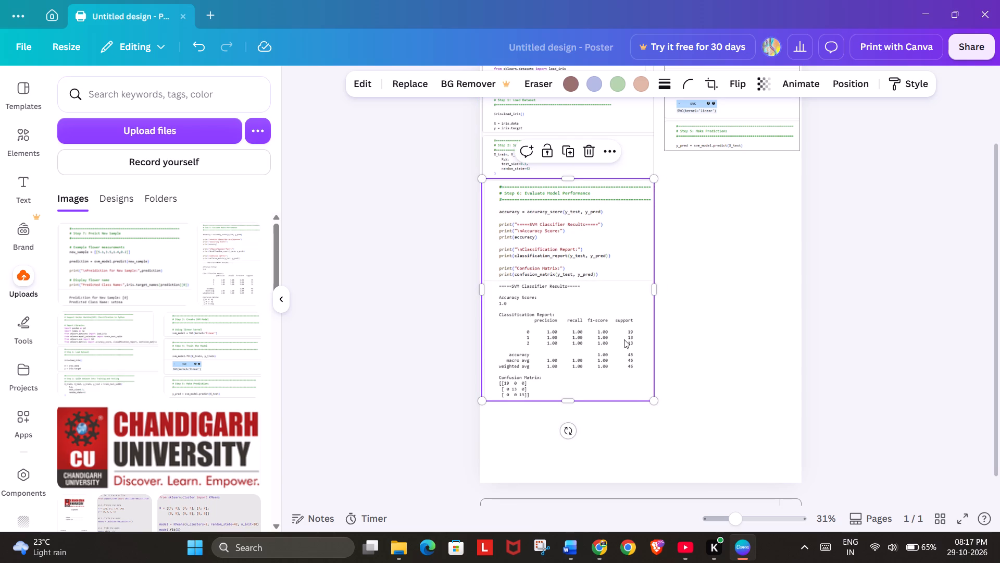
Nudge the Step 6 screenshot down to leave a small gap below the imports-to-Step 2 screenshot.
left_click(624, 339)
key("Down")
key("Down")
key("Down")
key("Down")
key("Down")
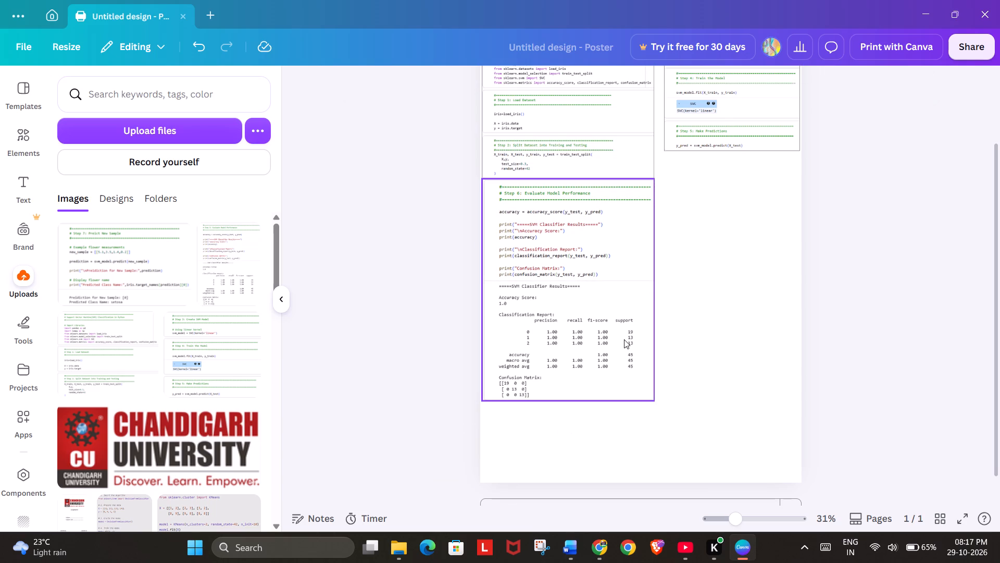
left_click(632, 451)
left_click(609, 357)
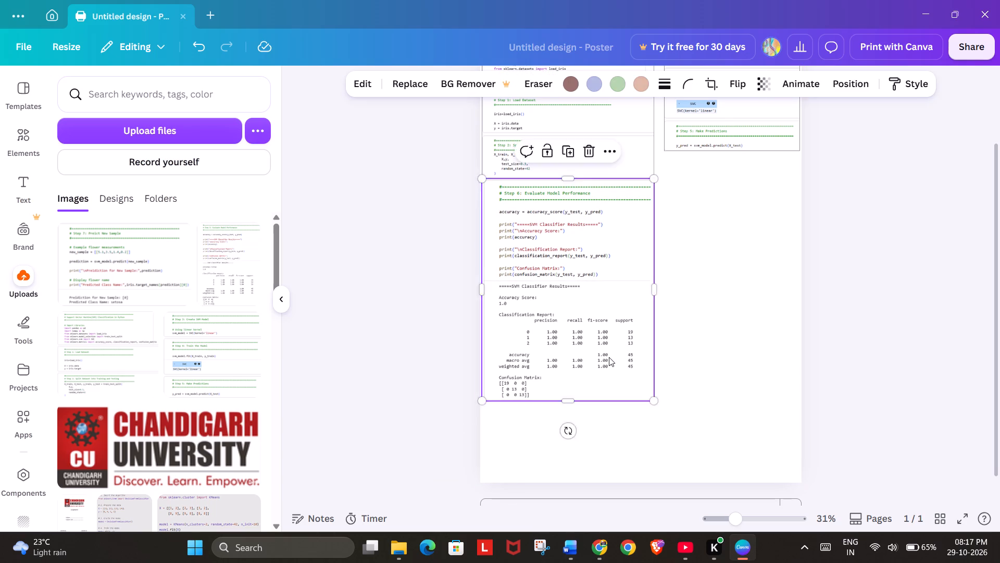
key("Down")
key("Down")
key("Down")
key("Down")
left_click(593, 332)
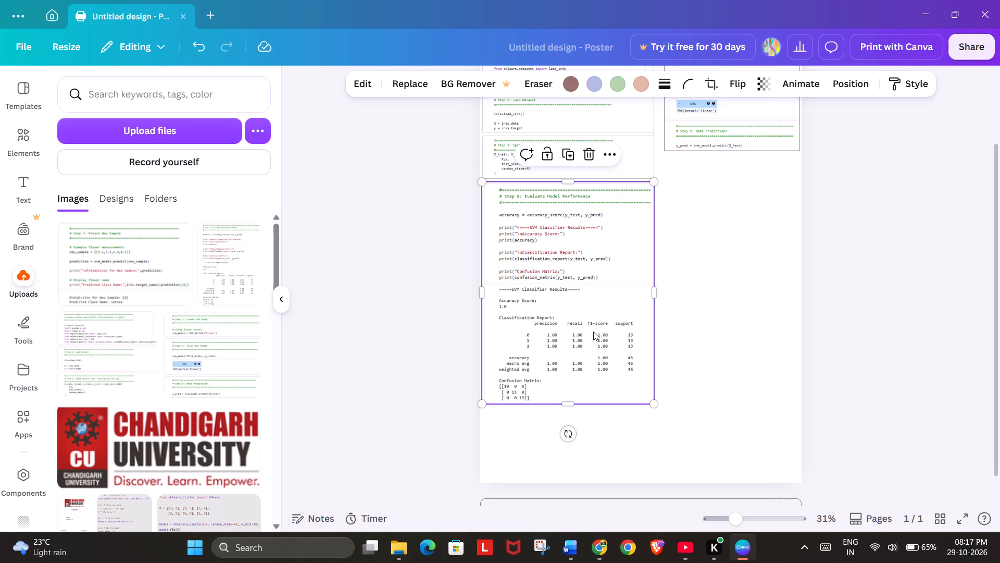
Give the Step 6 screenshot a solid border with stroke weight 1.
left_click(601, 258)
left_click(662, 82)
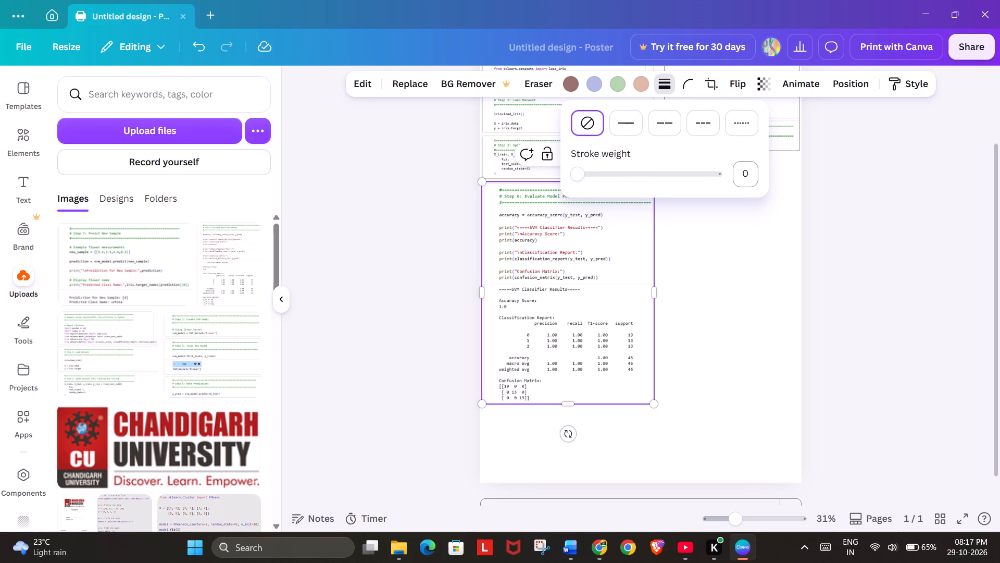
left_click(746, 178)
key("1")
key("Return")
left_click(737, 277)
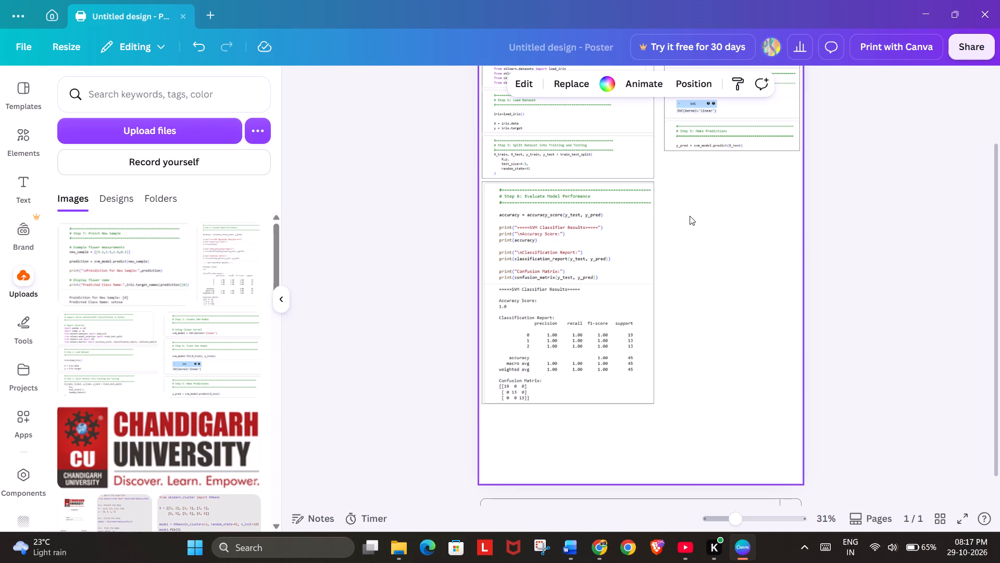
Add the uploaded Step 7 new-sample screenshot at the page's right edge, with its top level with the Step 6 screenshot.
scroll(690, 216, "up", 2)
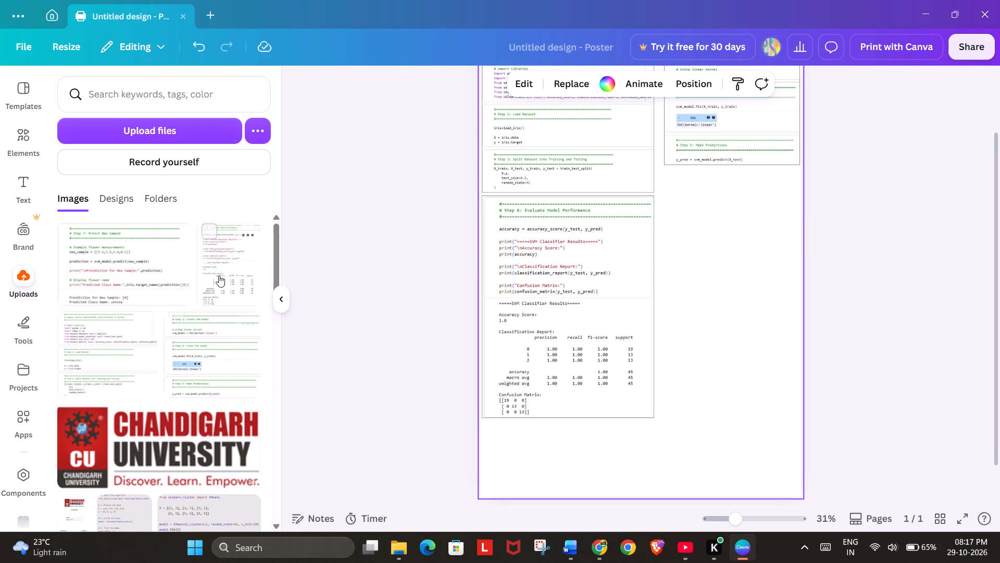
left_click(138, 263)
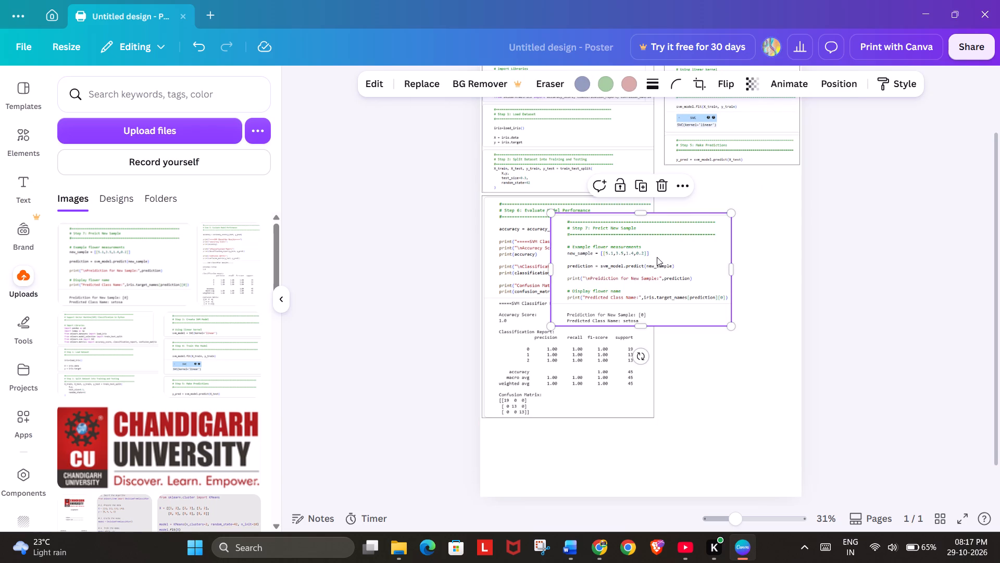
left_click_drag(657, 257, 721, 217)
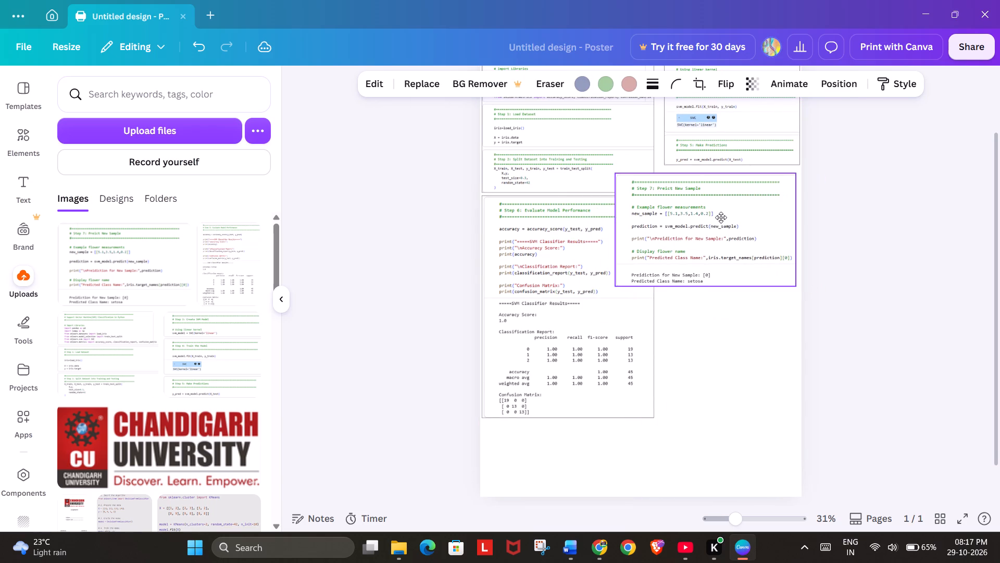
left_click_drag(721, 217, 727, 245)
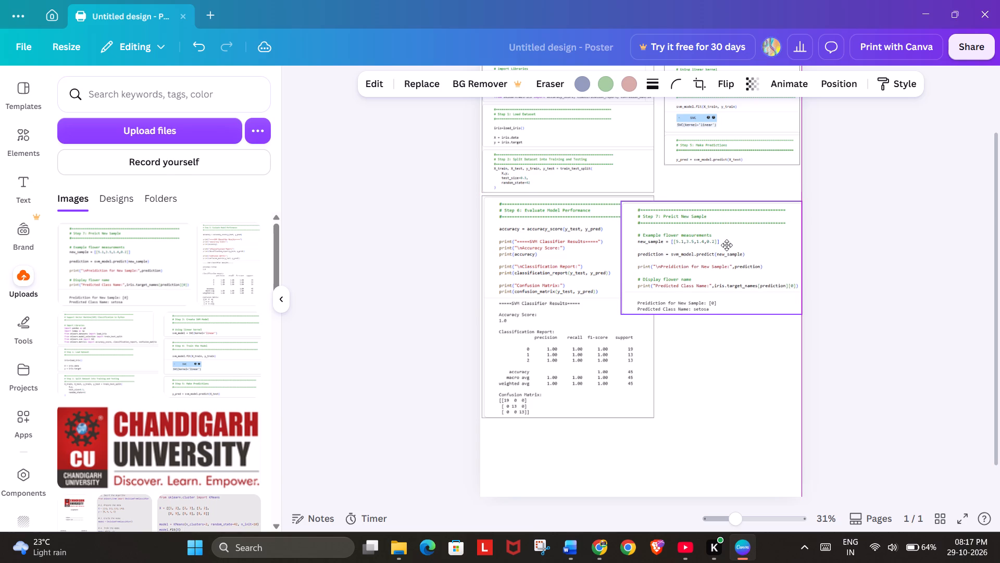
left_click_drag(727, 245, 727, 243)
Shrink the Step 7 screenshot to fit beside the Step 6 screenshot, leaving a narrow gap between them.
left_click_drag(619, 304, 641, 295)
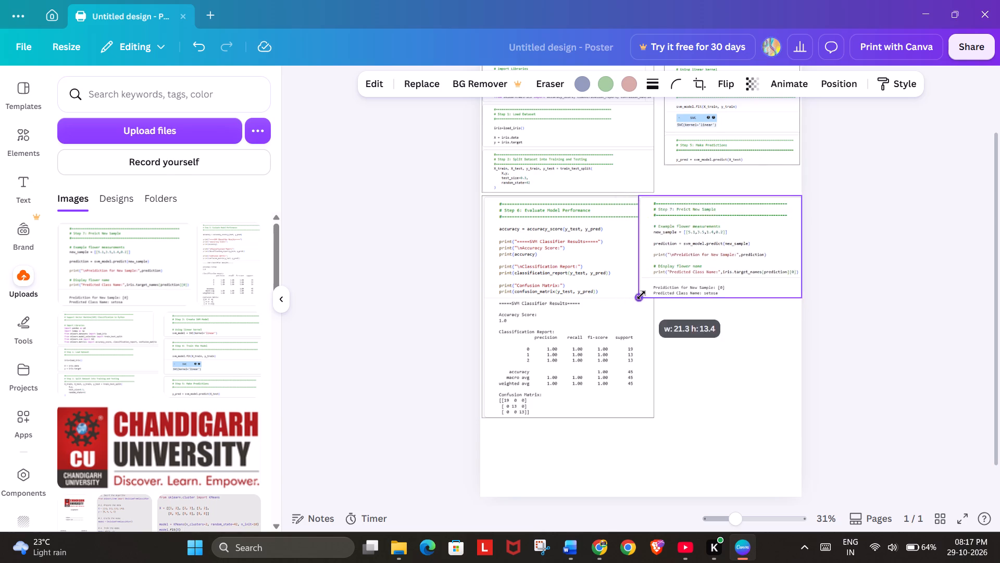
left_click_drag(641, 295, 667, 285)
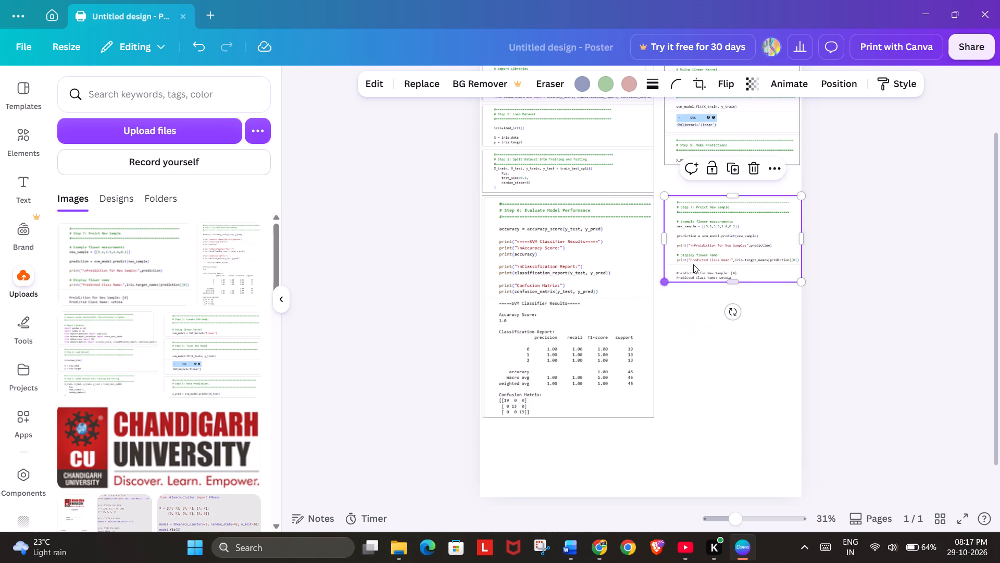
left_click_drag(664, 281, 660, 287)
Enlarge the Steps 3 to 5 screenshot slightly so its left edge lines up with the Step 7 screenshot.
left_click(701, 125)
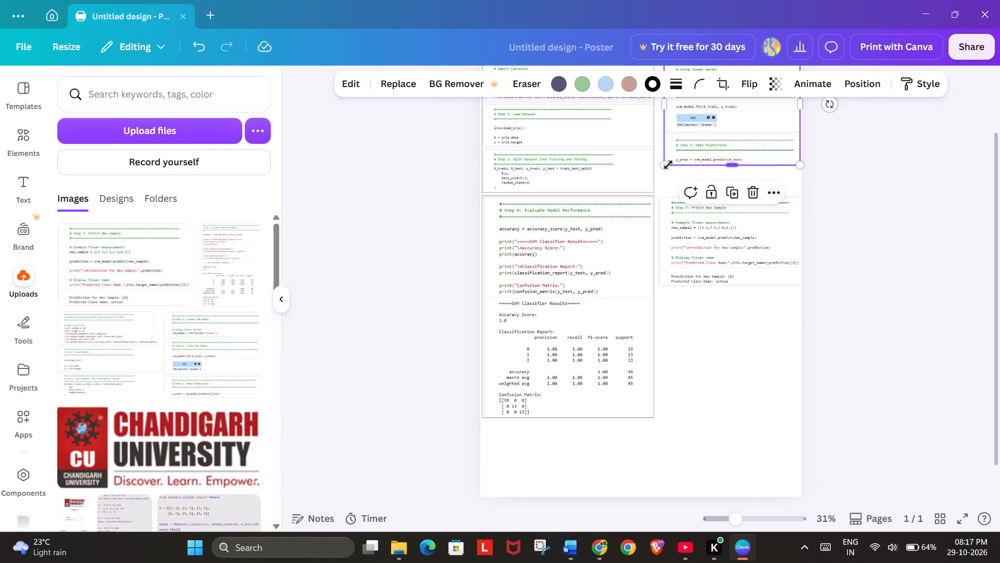
left_click_drag(667, 166, 661, 176)
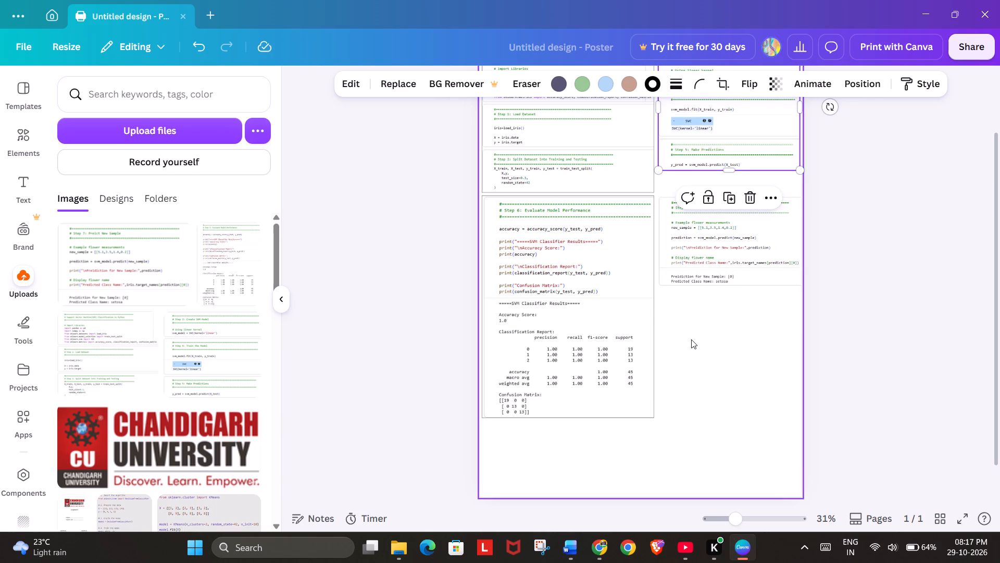
Give the Step 7 screenshot a solid border with stroke weight 1.
left_click(691, 339)
scroll(691, 339, "up", 2)
left_click(691, 339)
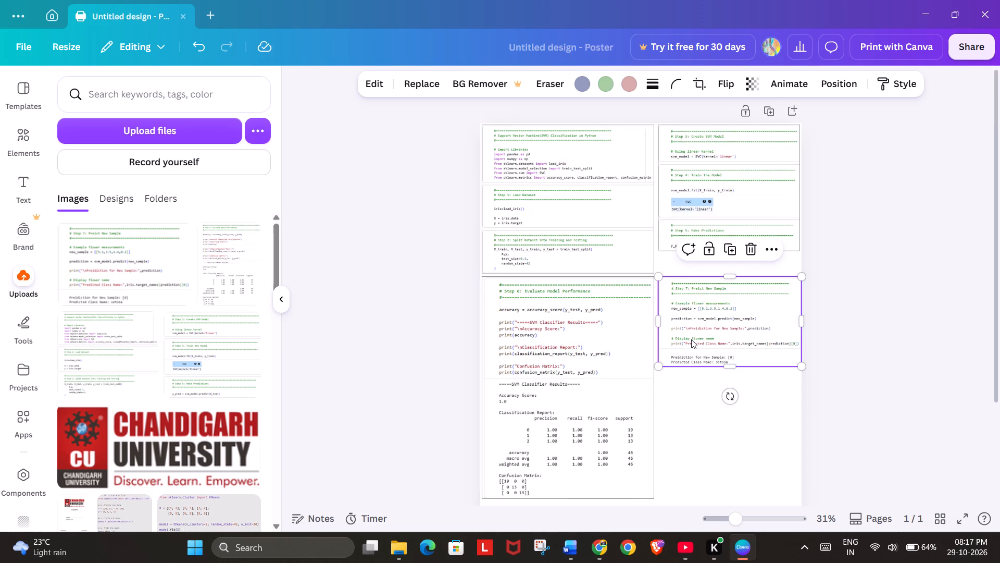
left_click(661, 82)
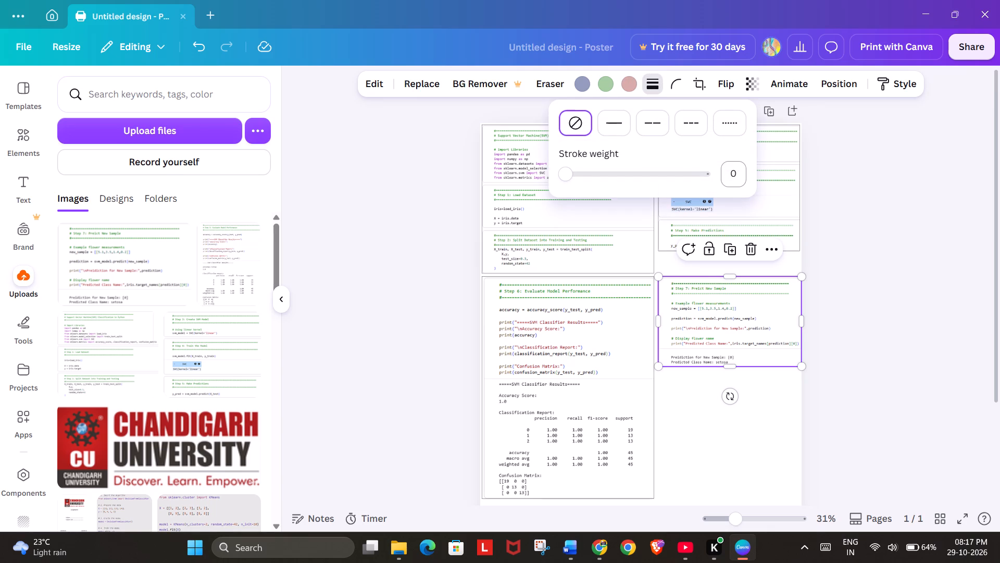
left_click(733, 174)
key("1")
key("Return")
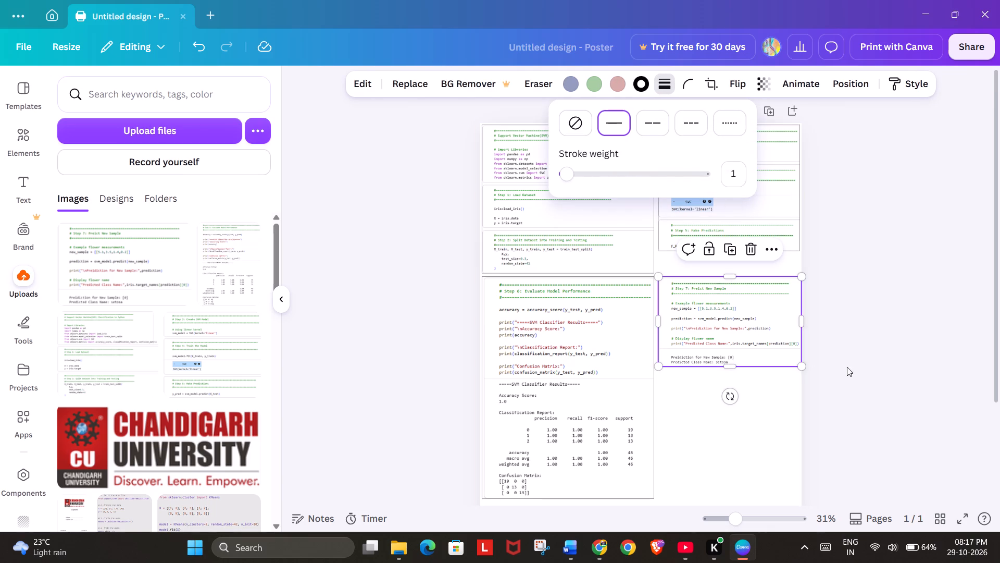
left_click(864, 370)
left_click(864, 370)
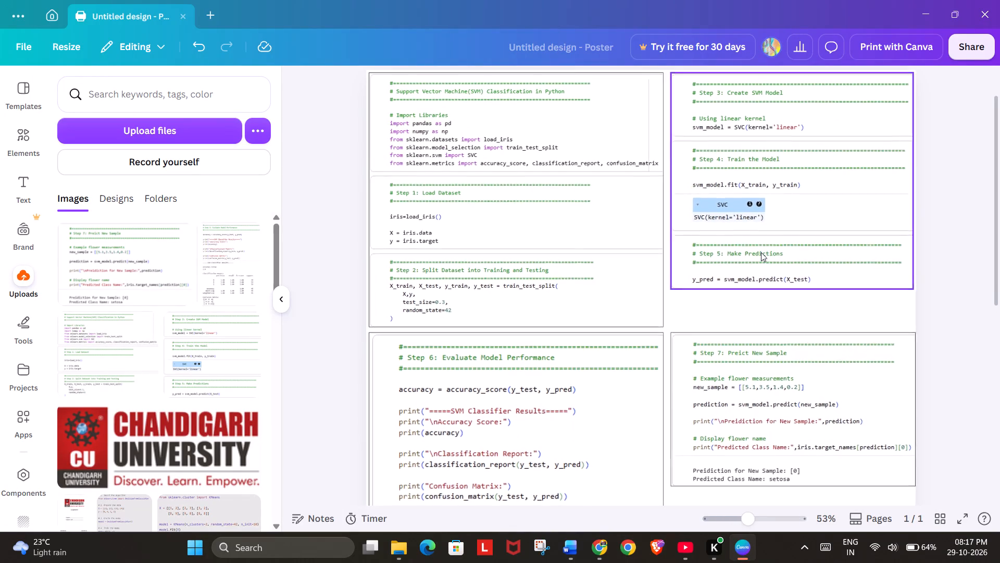
left_click(891, 253)
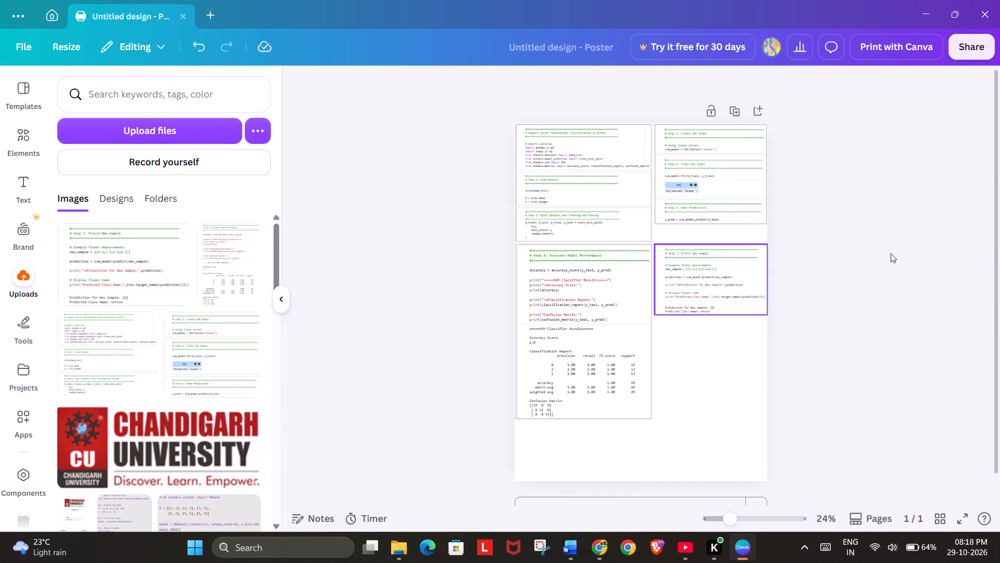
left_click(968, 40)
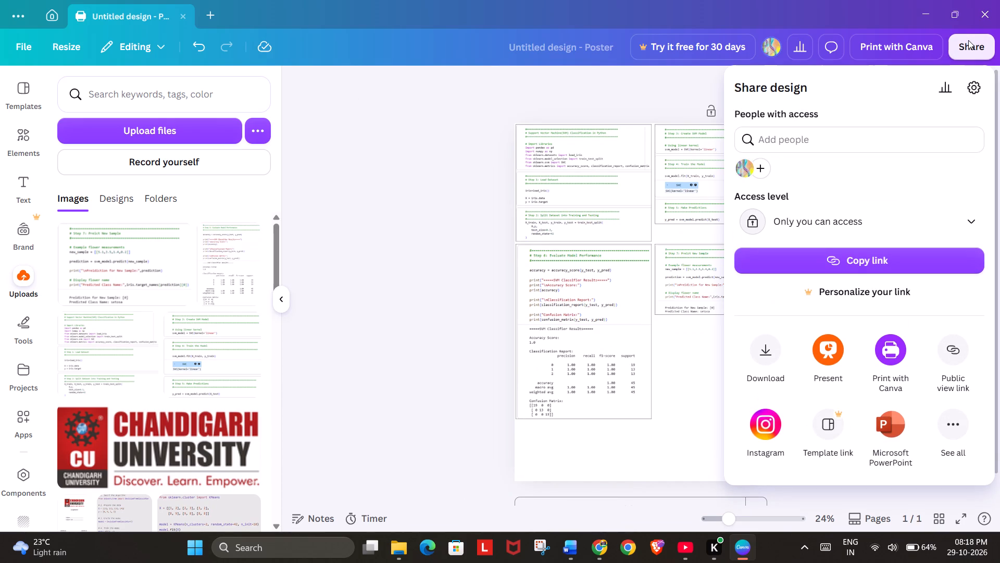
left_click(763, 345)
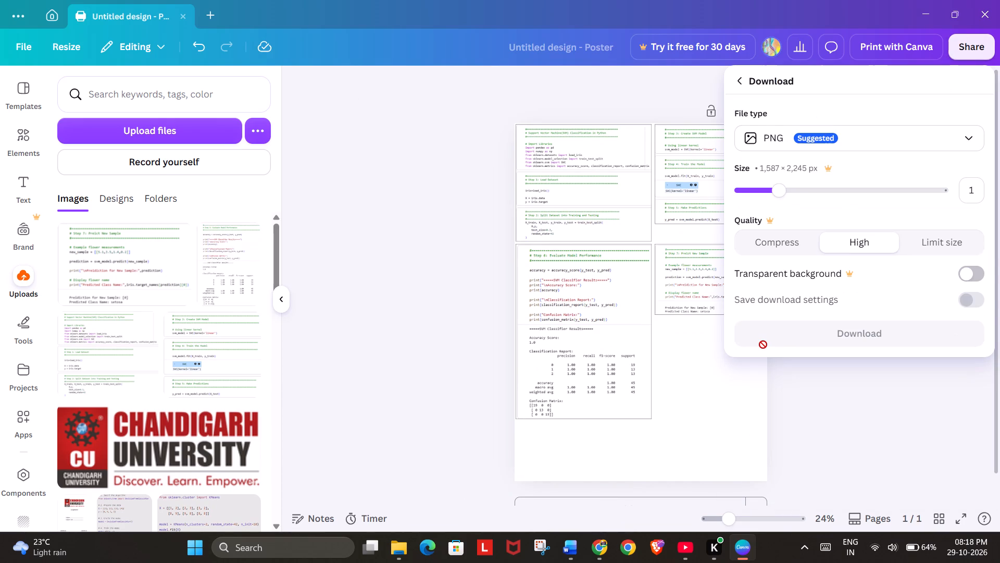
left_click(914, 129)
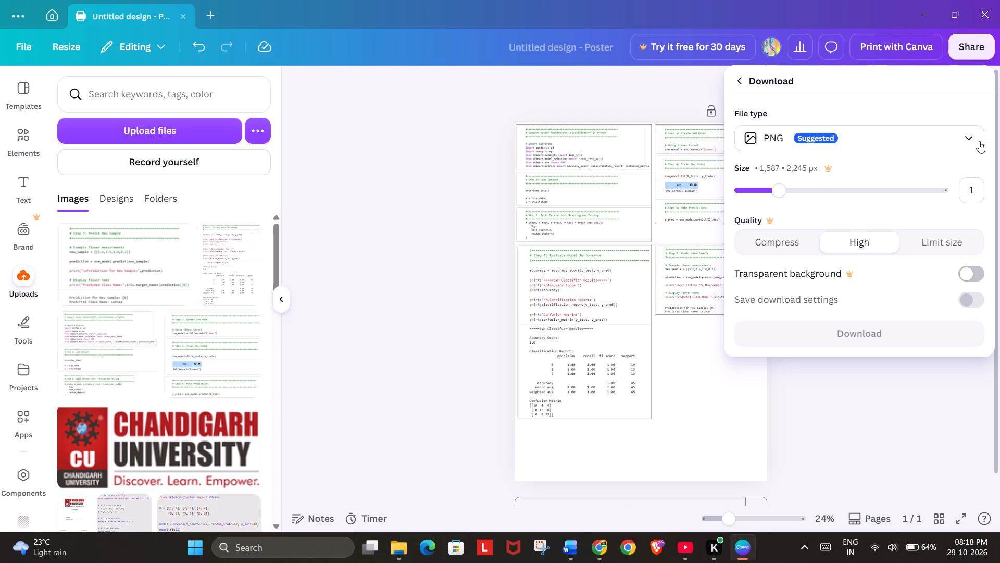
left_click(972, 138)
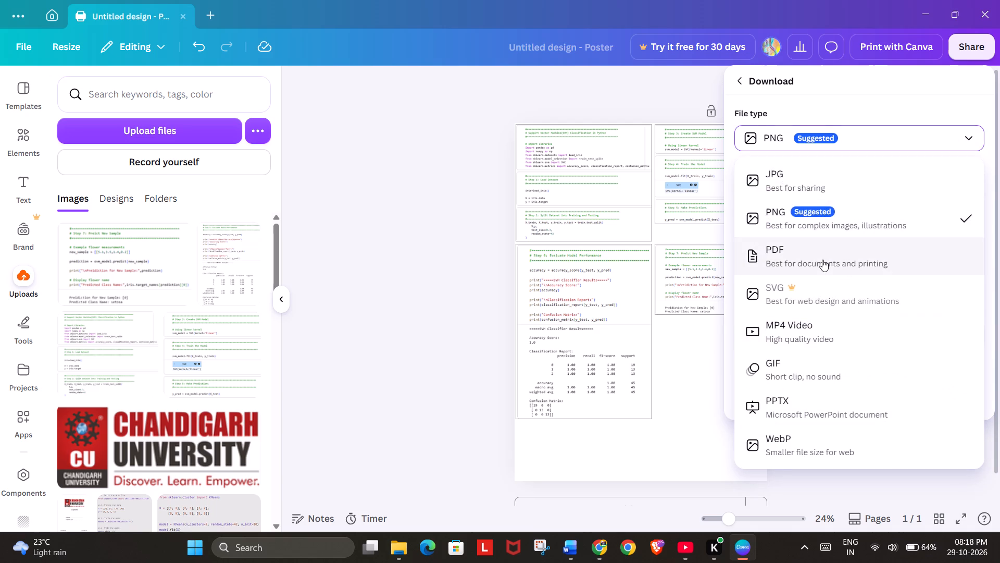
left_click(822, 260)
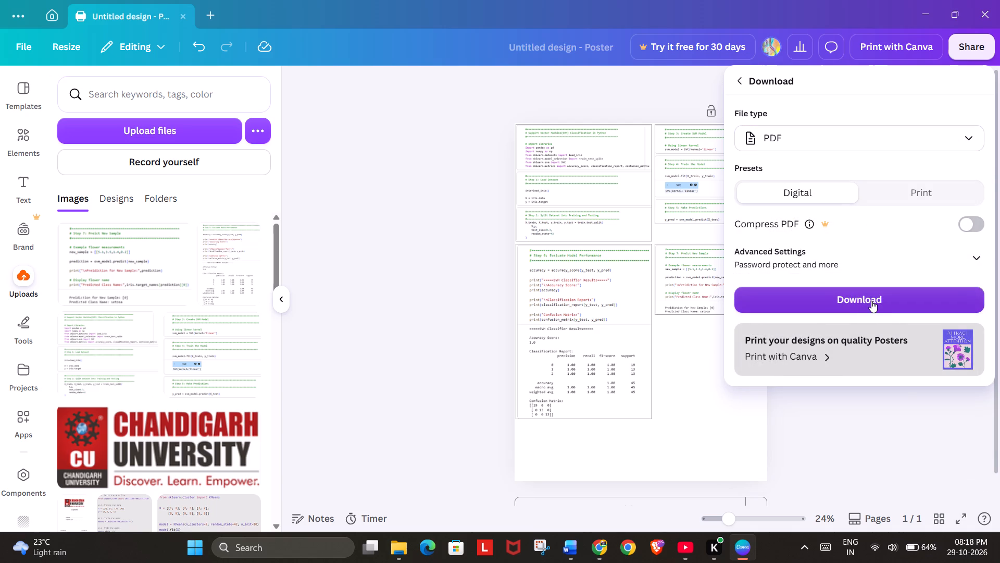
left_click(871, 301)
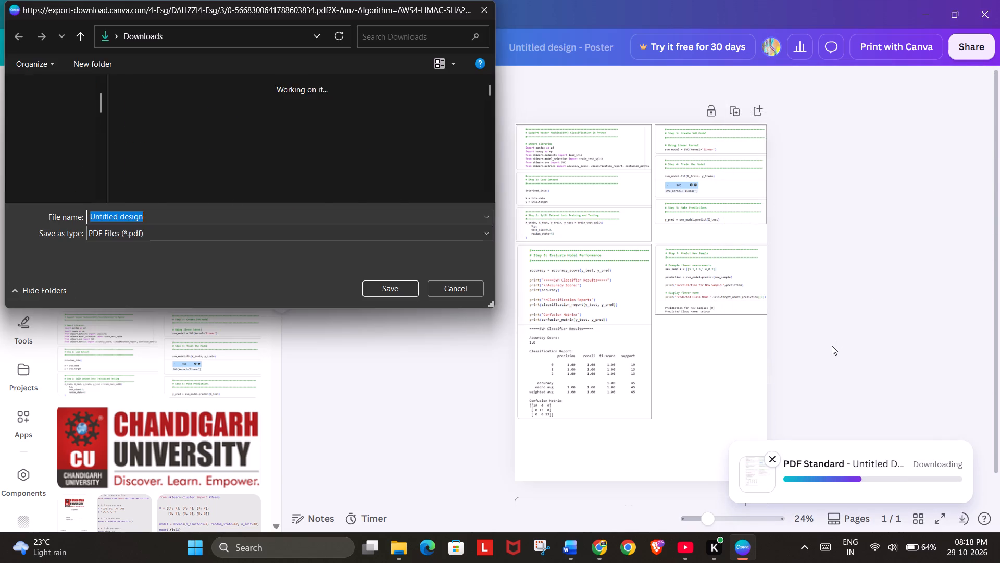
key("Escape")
Shrink the Step 7 screenshot very slightly so its right border sits just inside the page edge.
left_click(728, 287)
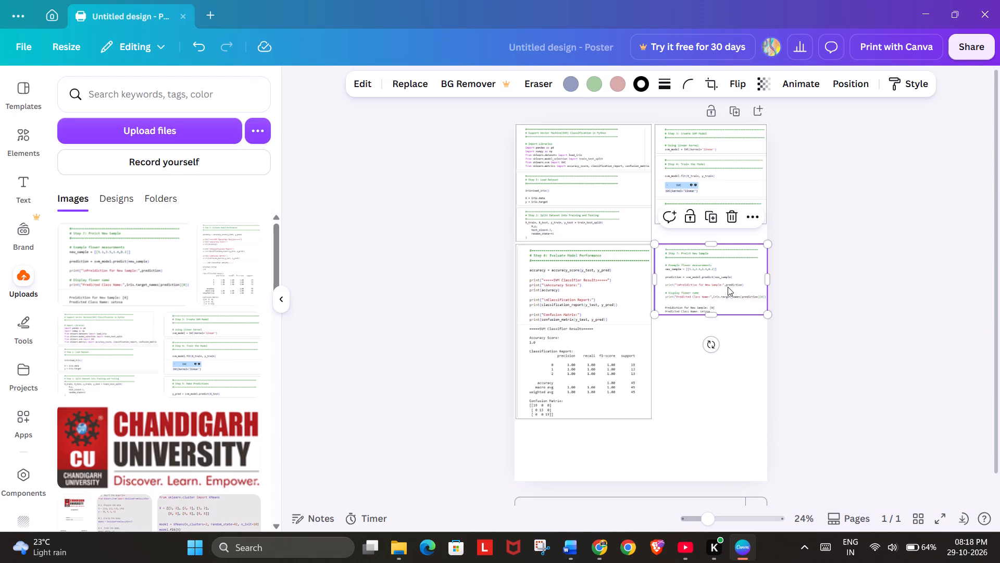
left_click(768, 315)
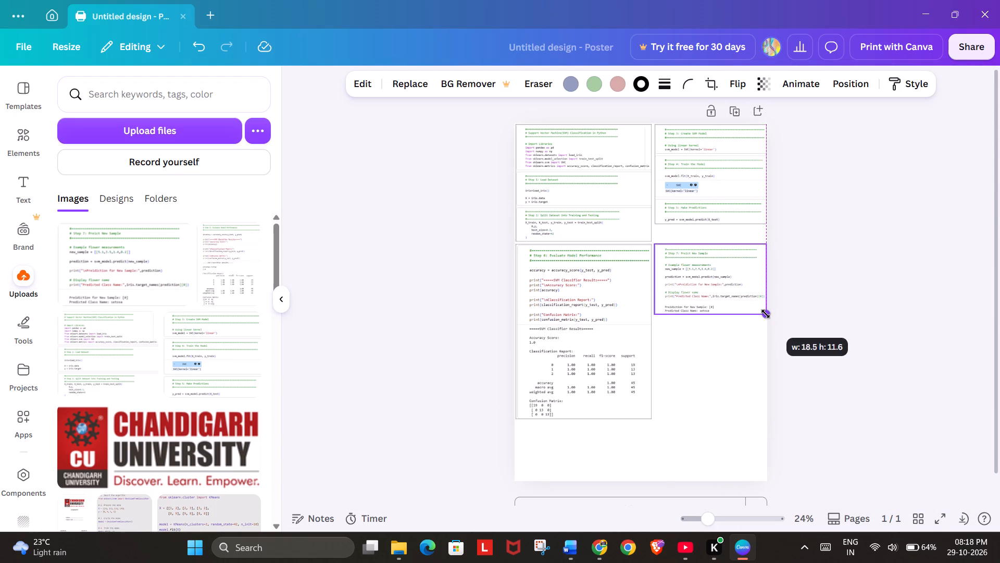
Download the finished SVM poster as a PDF with the Digital preset and save it in Downloads as APM Exp 5.
left_click(815, 318)
scroll(794, 326, "left", 1)
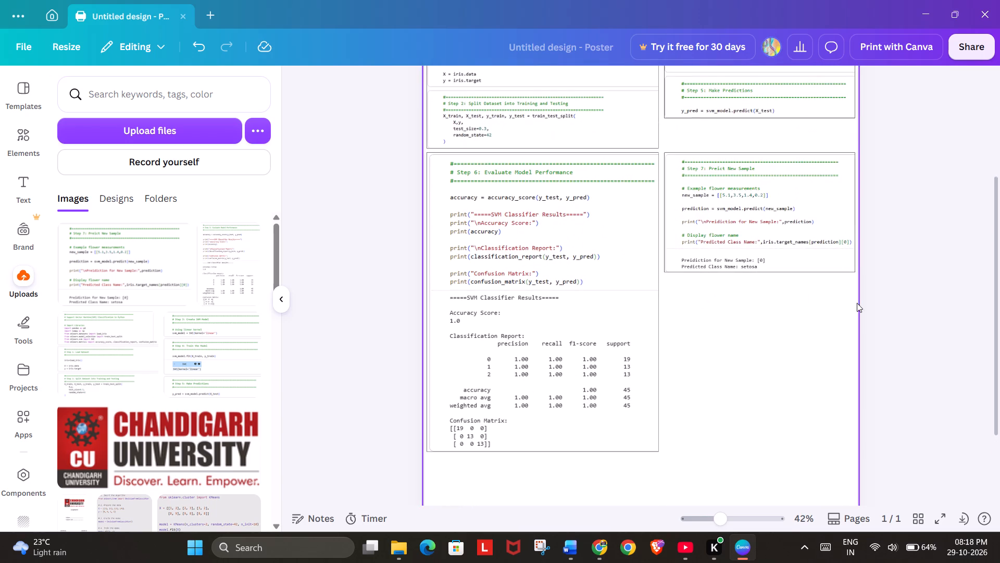
scroll(935, 287, "up", 1)
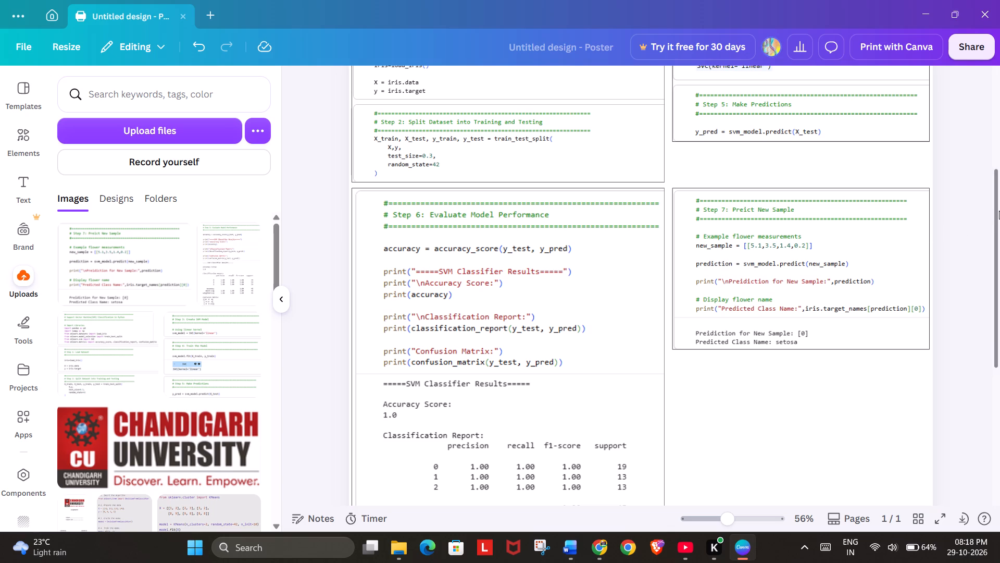
scroll(950, 212, "up", 2)
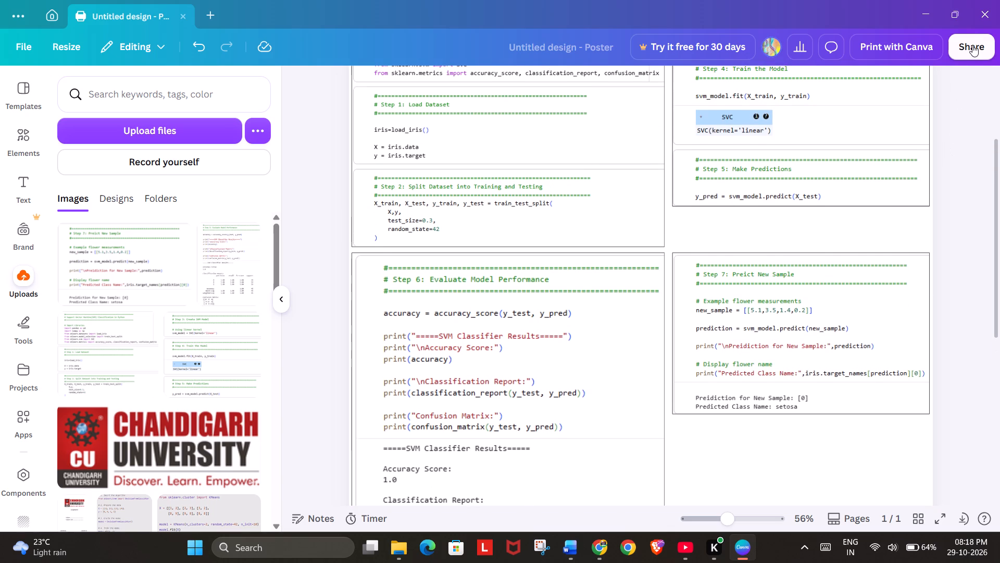
left_click(973, 44)
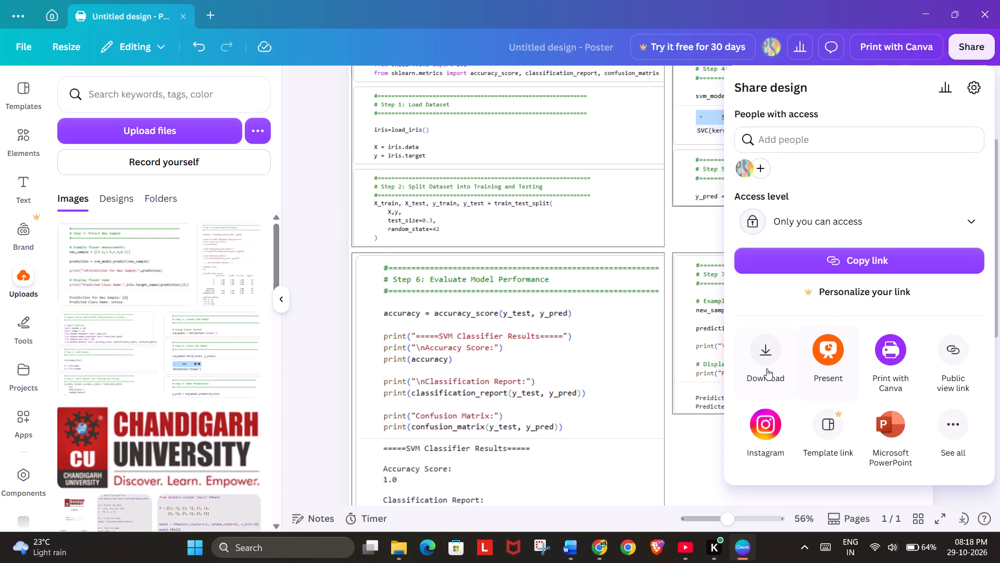
left_click(764, 365)
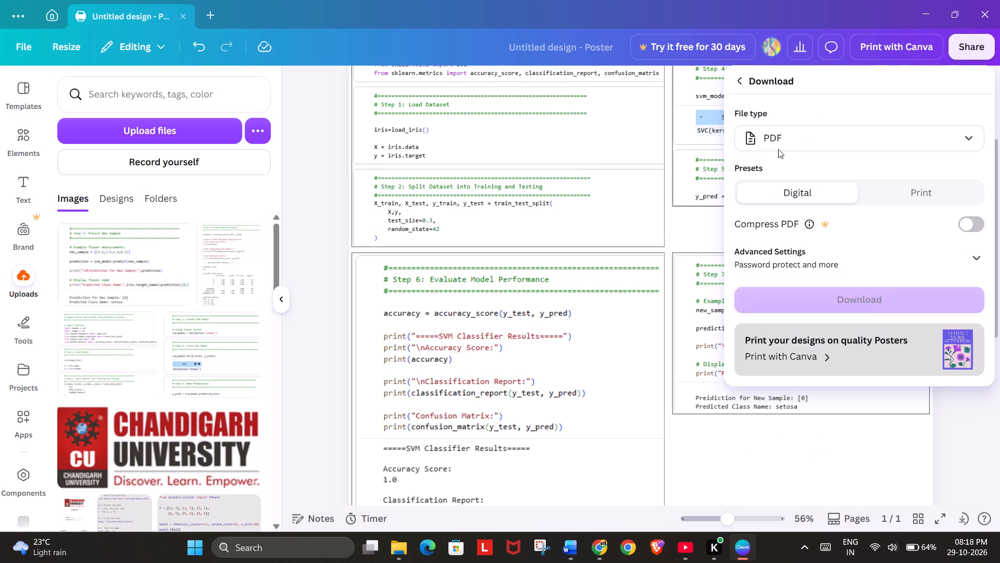
left_click(824, 296)
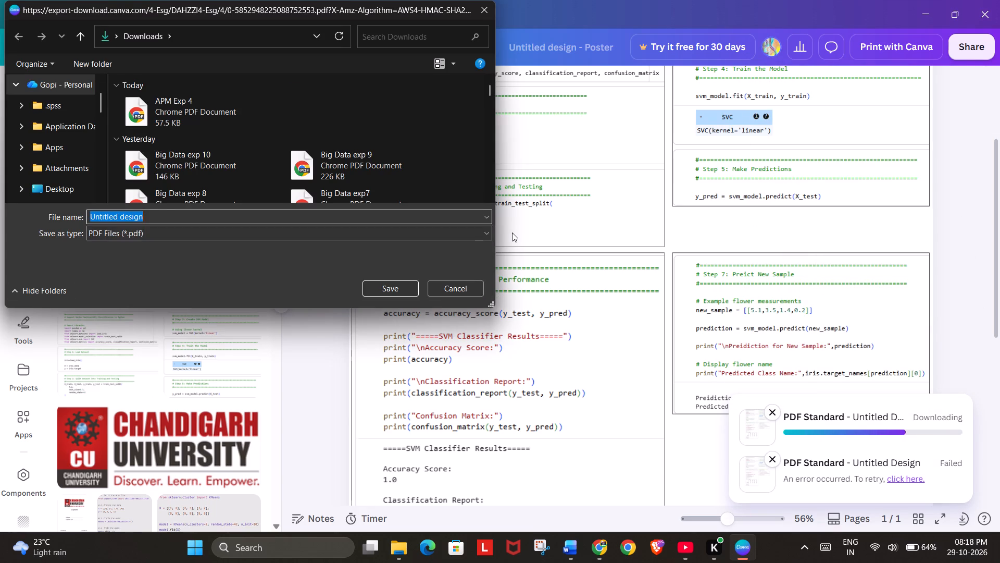
type("APM")
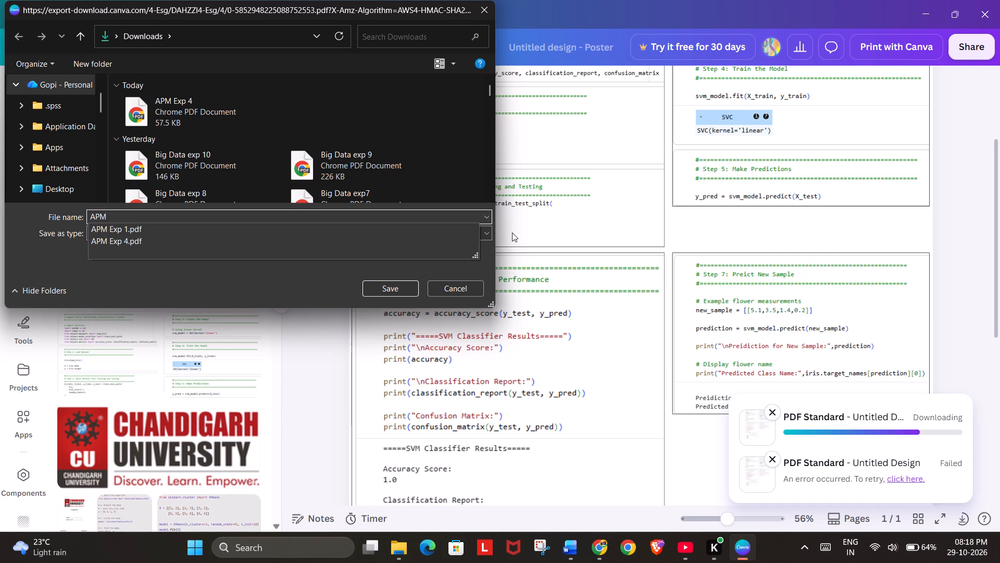
key("space")
type("Exp 5")
key("Return")
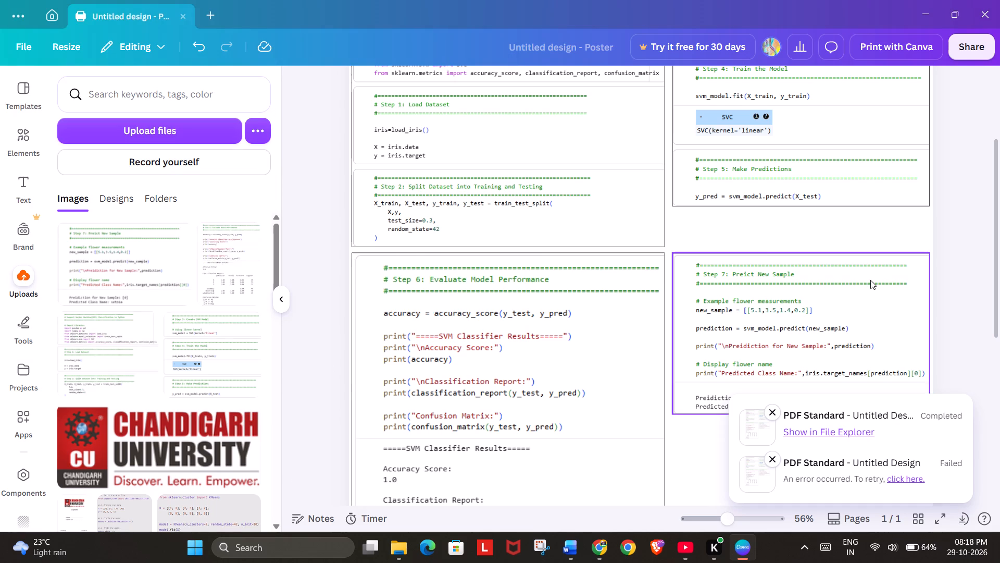
Close the exported SVM poster and create a new Poster (A2, Portrait) design.
scroll(870, 280, "down", 2)
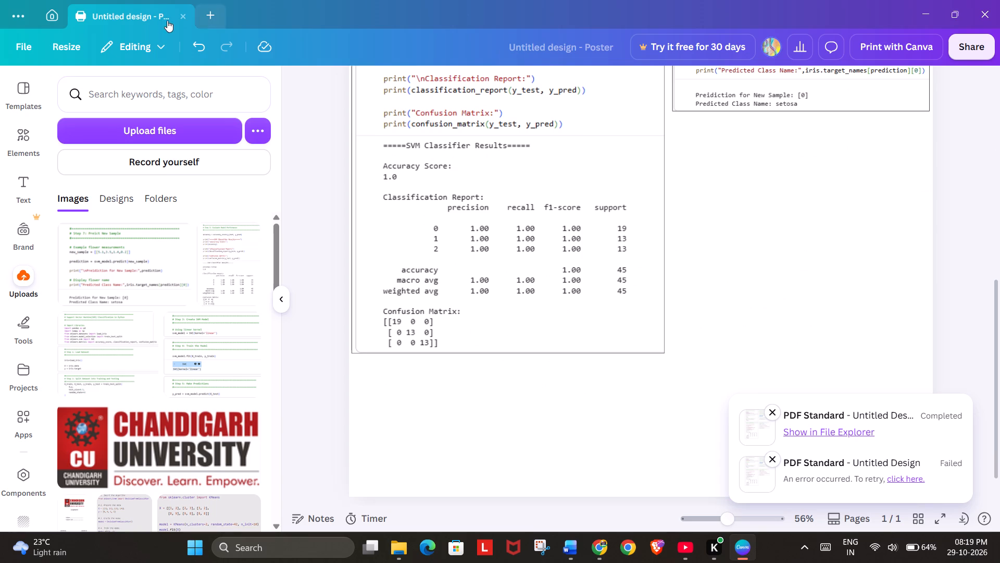
left_click(181, 15)
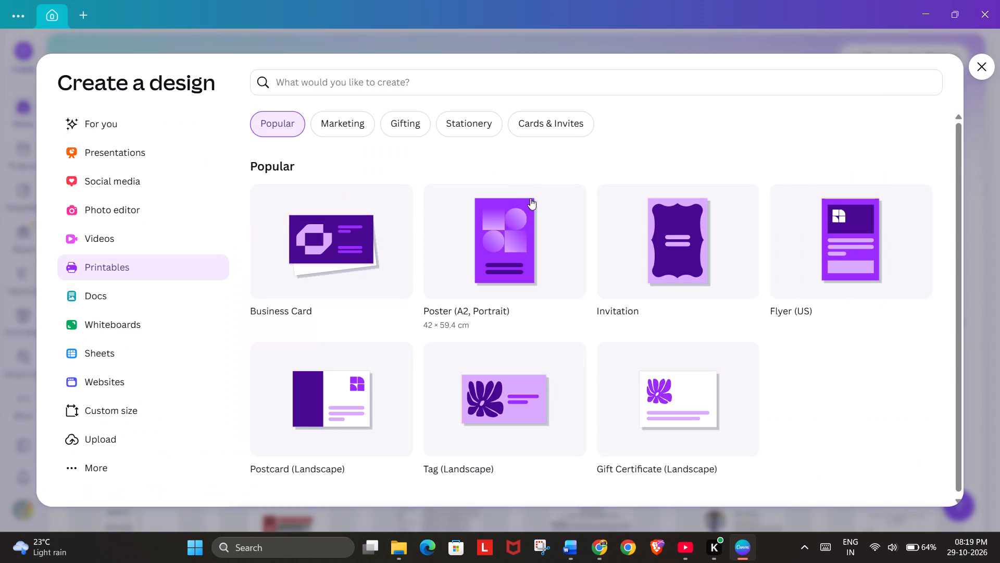
left_click(488, 249)
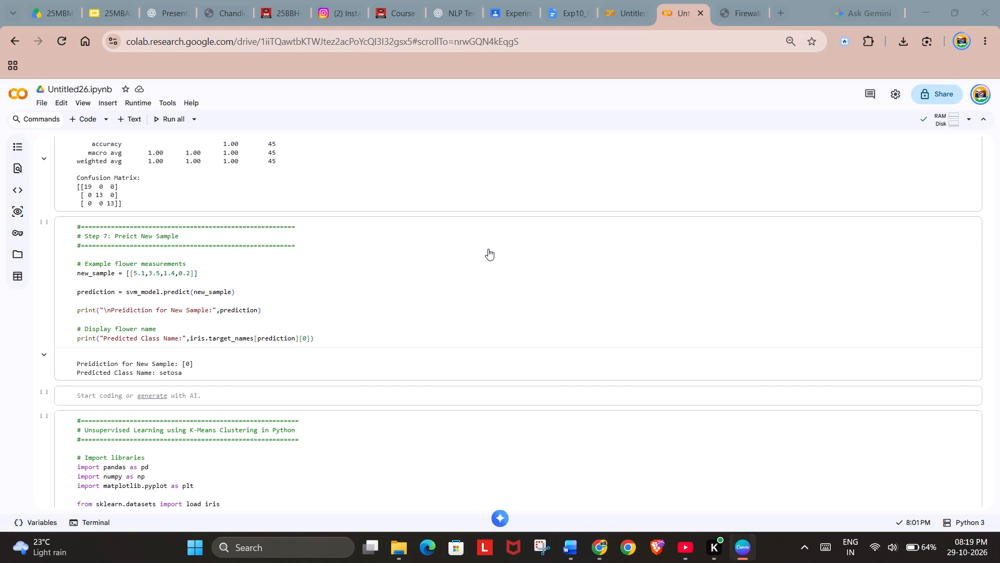
In the Colab notebook, snip the K-Means clustering cells from the title and imports through Step 2: Standardize the Data.
scroll(351, 248, "down", 3)
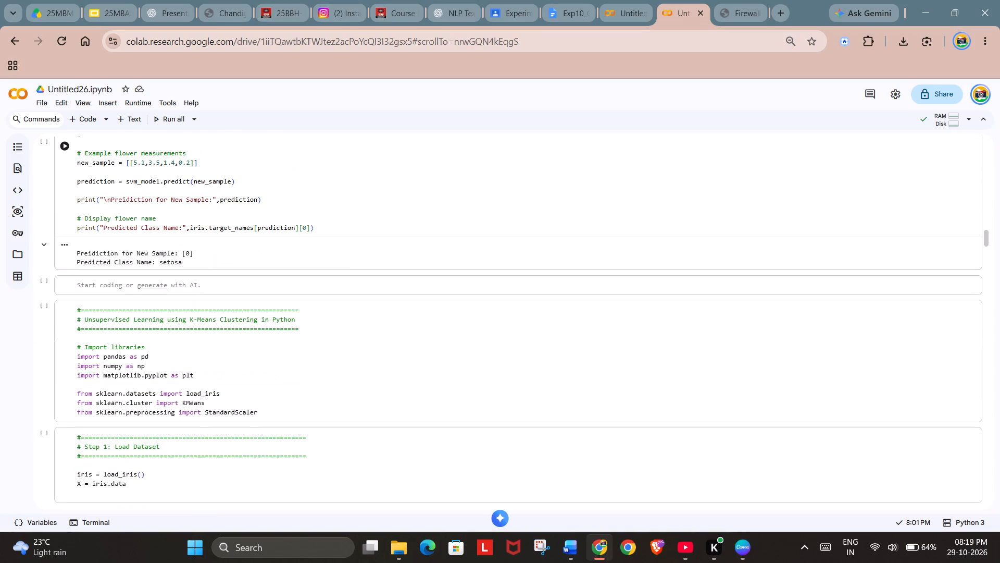
scroll(351, 248, "down", 4)
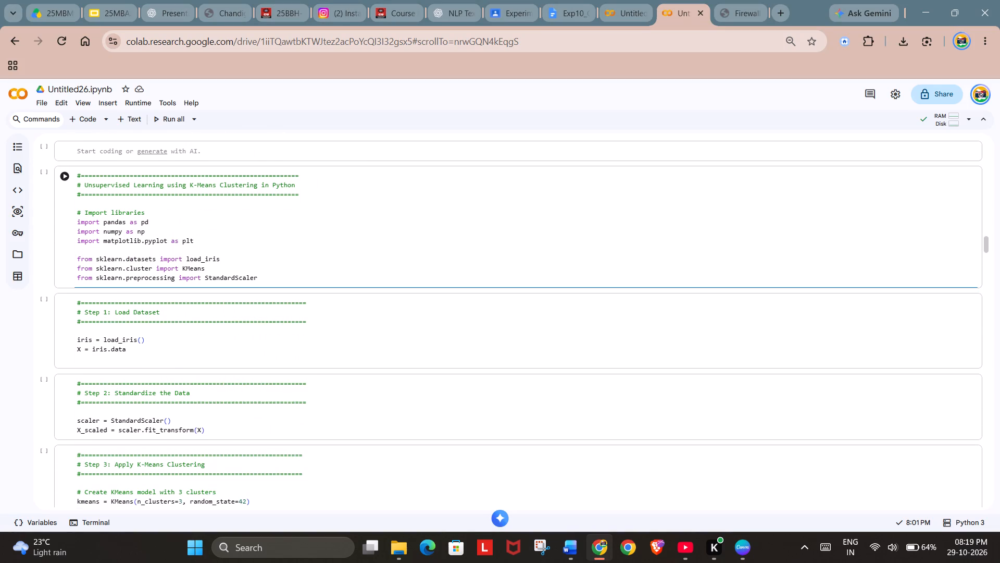
scroll(351, 248, "down", 1)
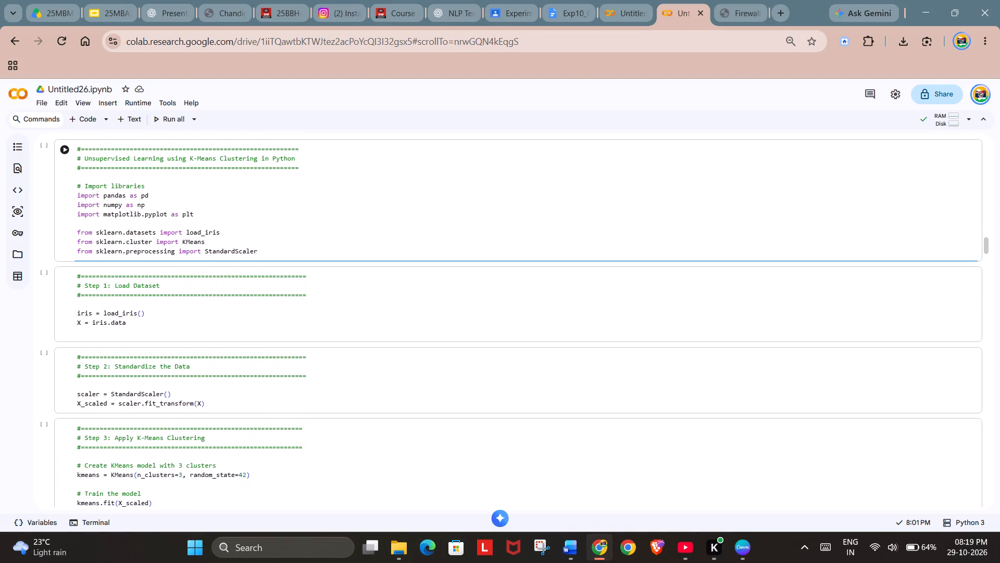
scroll(351, 248, "down", 1)
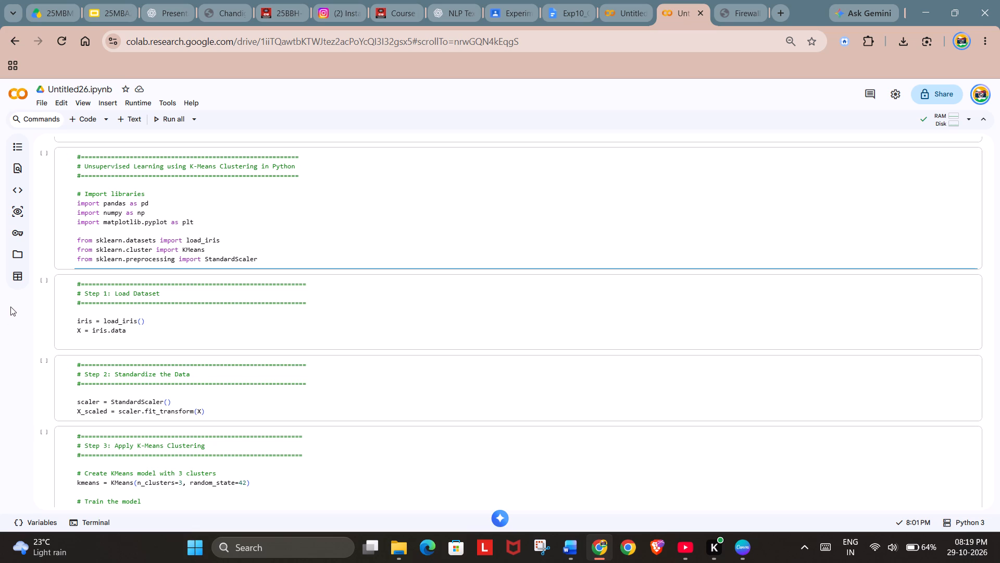
key("Print")
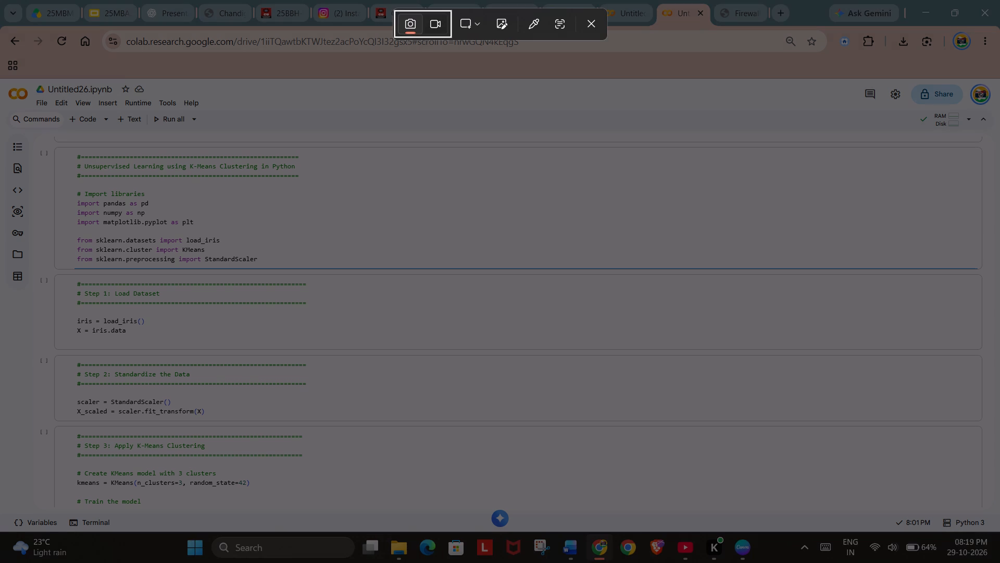
left_click_drag(53, 146, 322, 420)
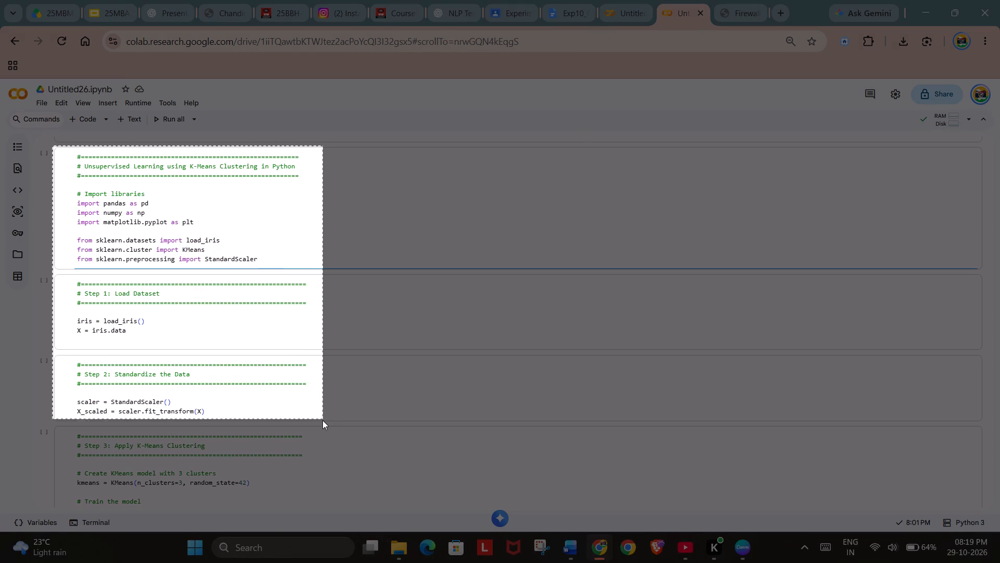
left_click_drag(322, 420, 323, 423)
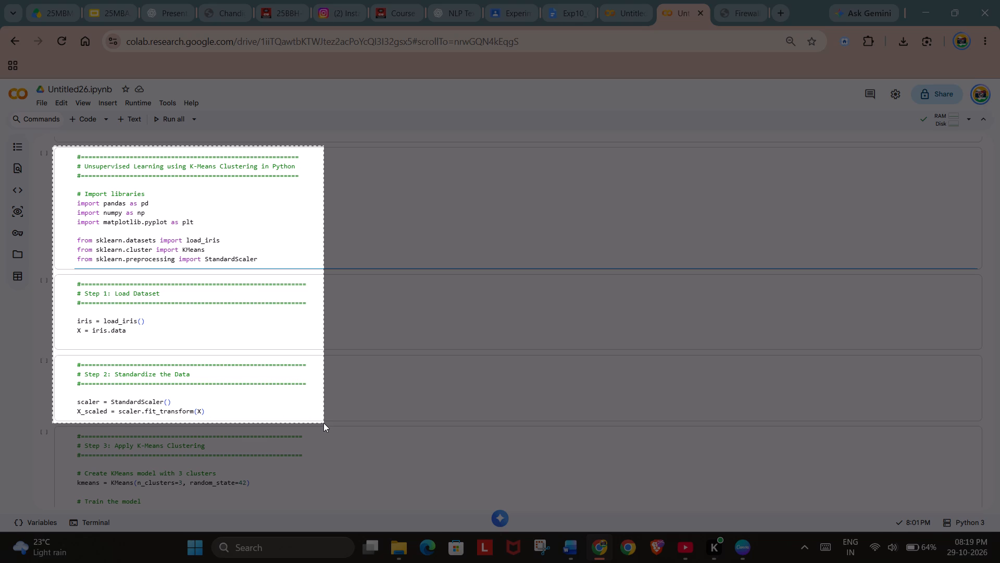
left_click_drag(323, 423, 316, 423)
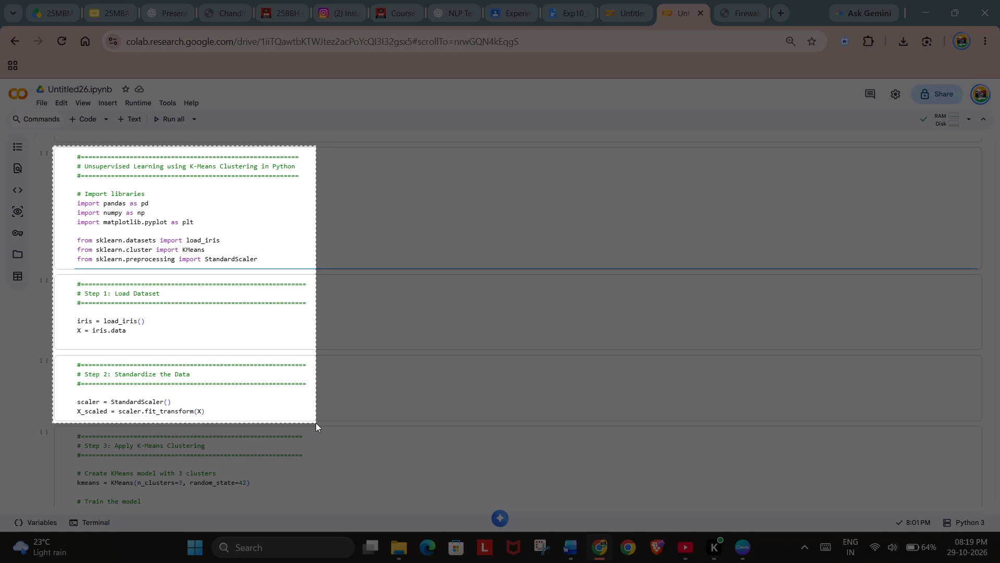
left_click_drag(316, 423, 314, 422)
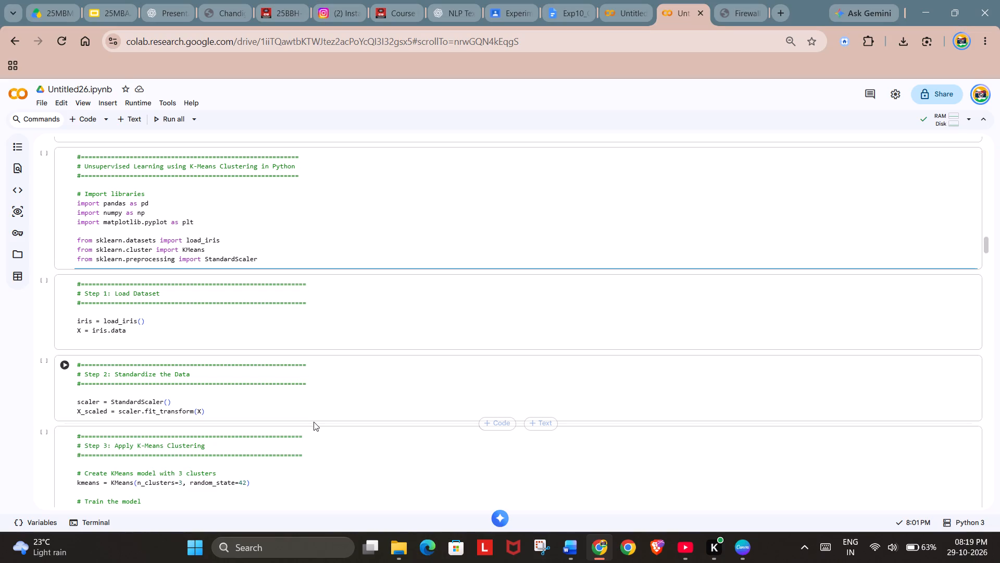
Snip the K-Means Step 3 and Step 4 cells together, including the full Clustered Dataset output.
scroll(314, 422, "down", 3)
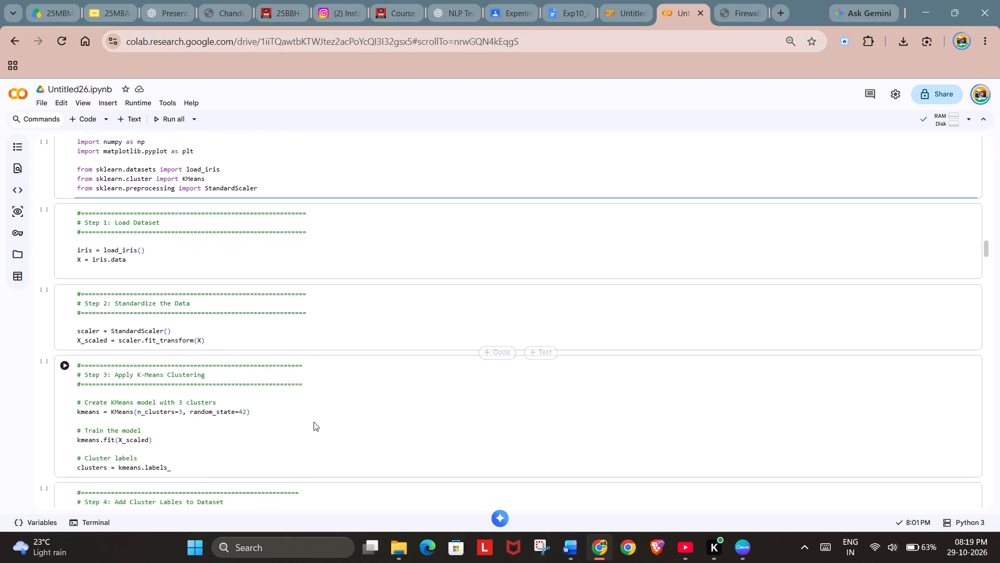
scroll(314, 422, "down", 4)
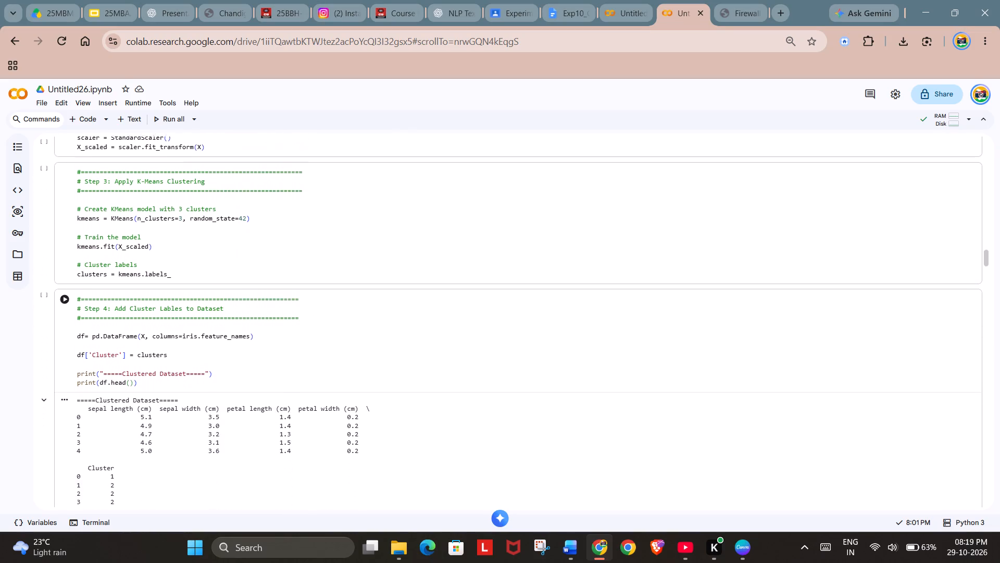
scroll(314, 422, "down", 1)
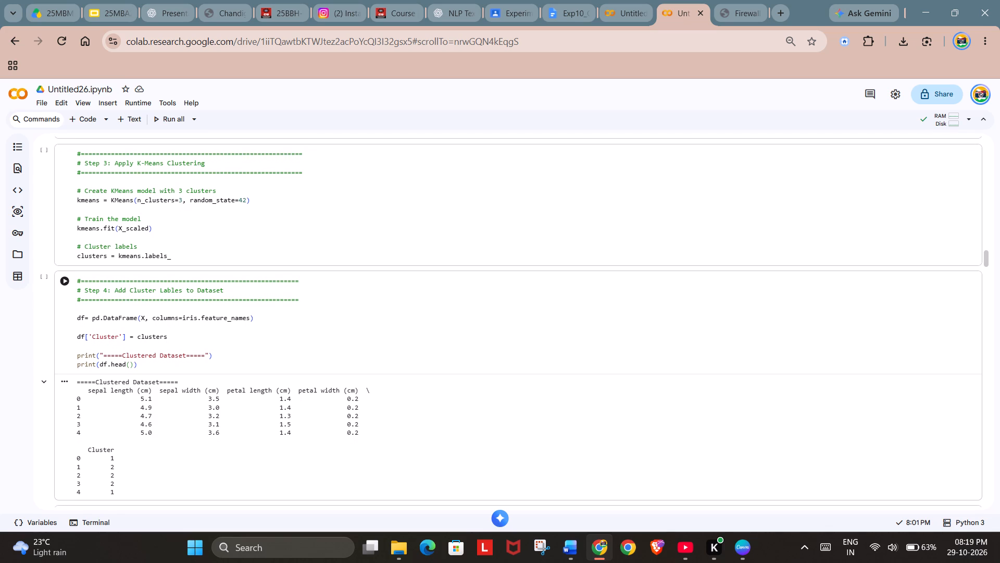
scroll(314, 422, "down", 1)
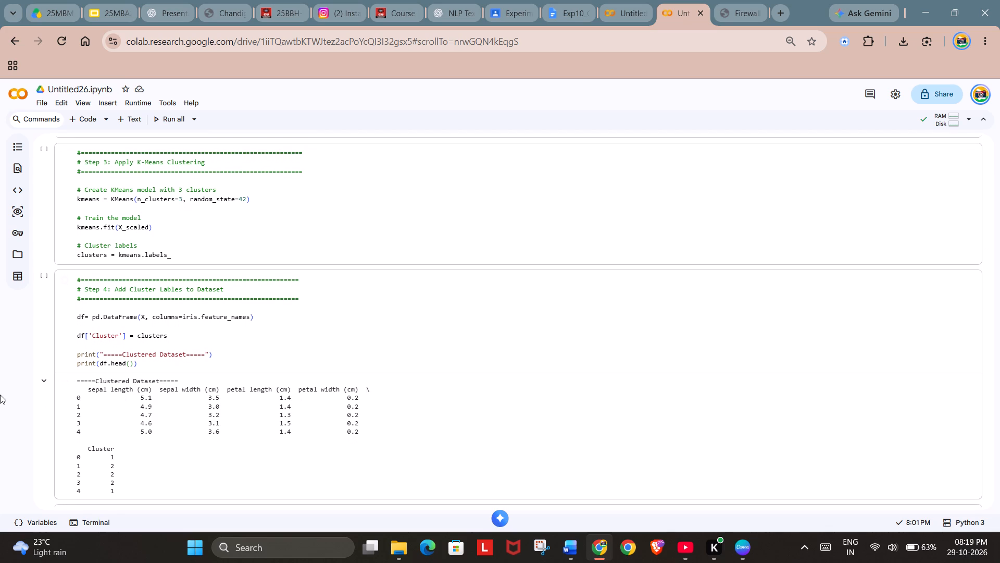
key("Print")
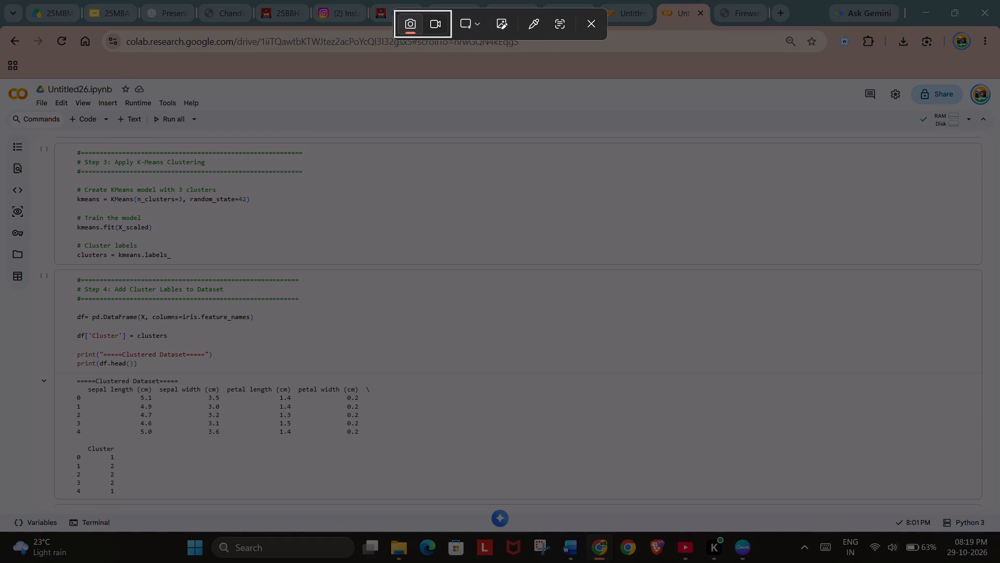
left_click_drag(54, 141, 346, 458)
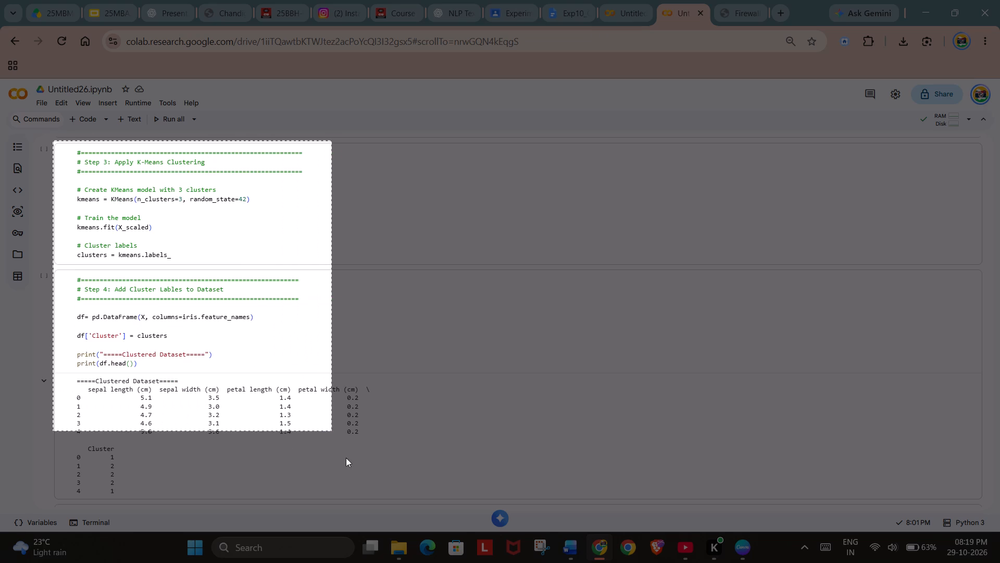
left_click_drag(346, 458, 377, 501)
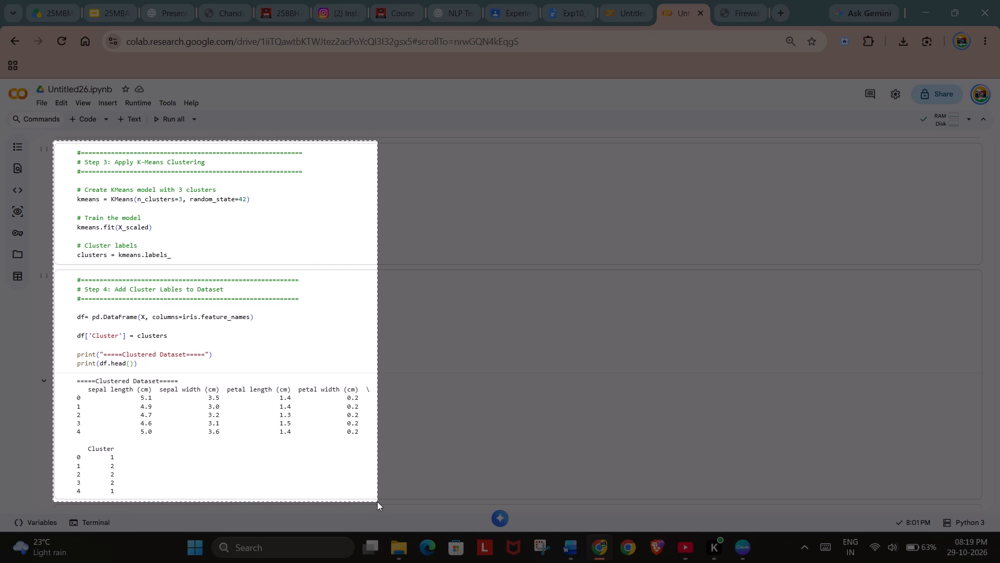
left_click_drag(377, 501, 376, 501)
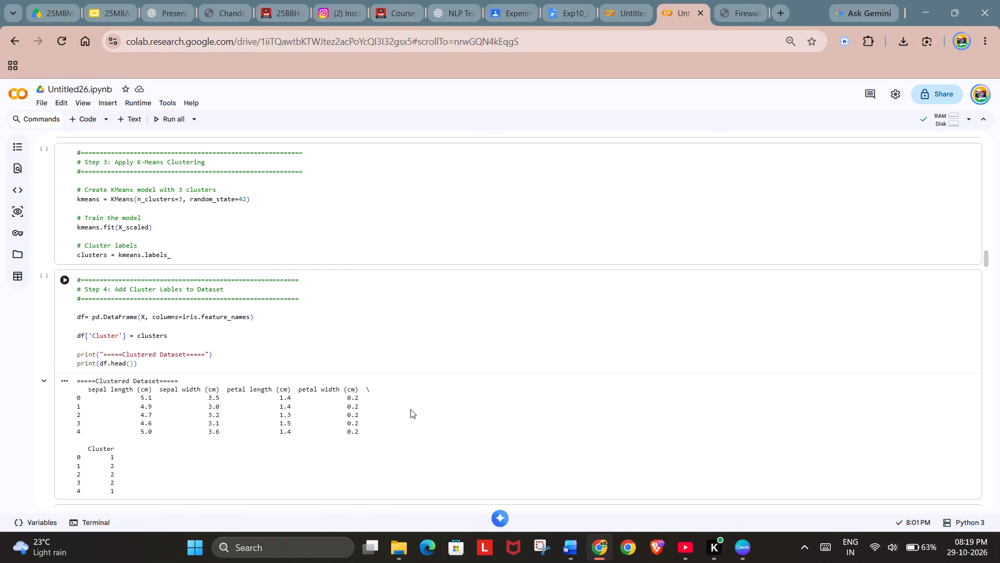
Snip the K-Means Step 5: Display Cluster Centers cell together with its Cluster Centers output.
scroll(410, 409, "down", 6)
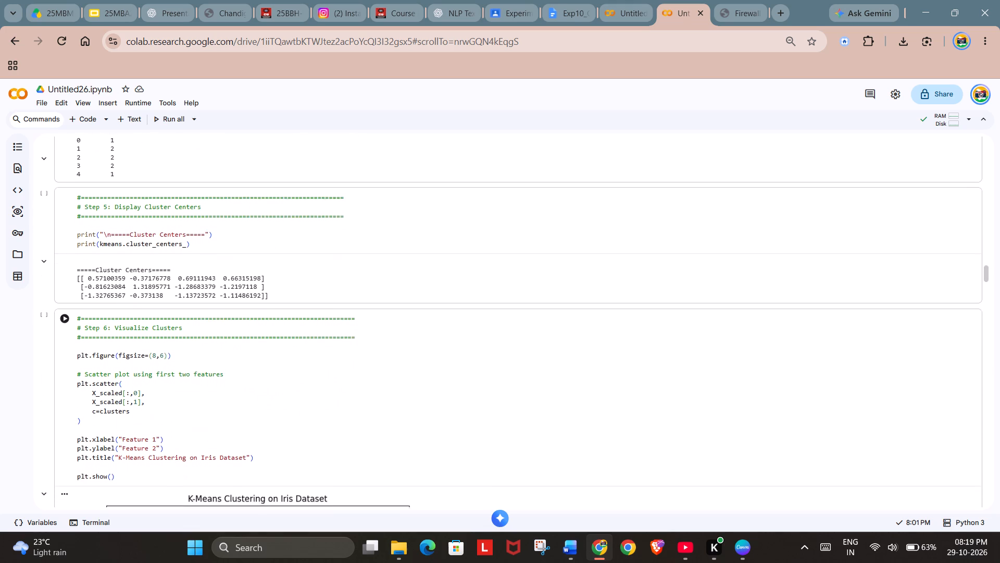
scroll(410, 409, "down", 1)
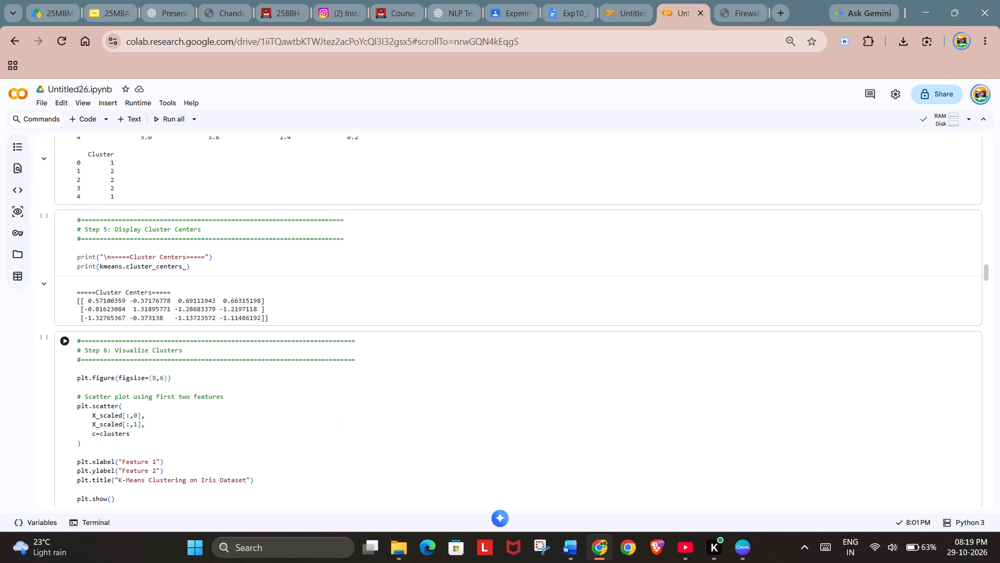
scroll(410, 409, "down", 1)
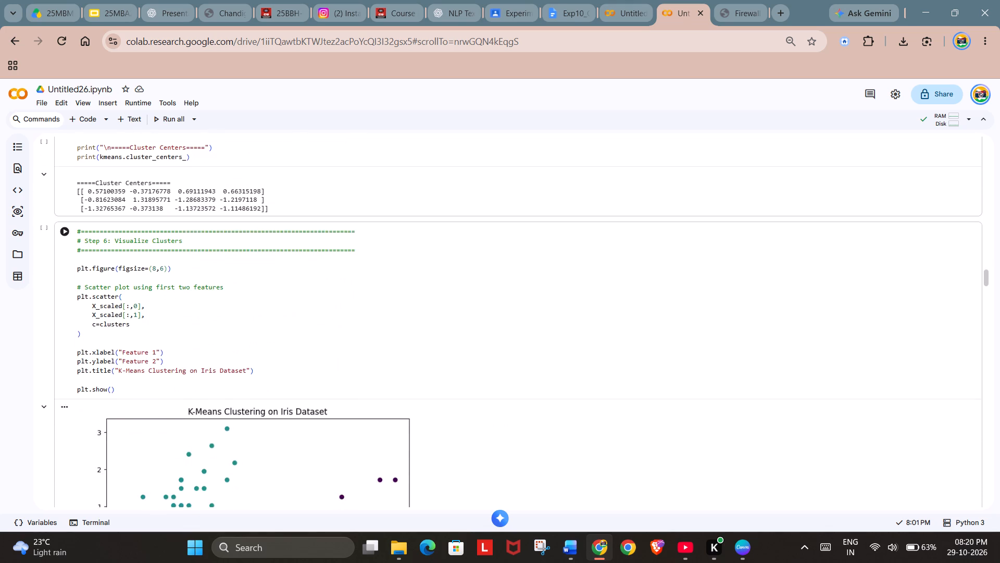
scroll(410, 409, "down", 2)
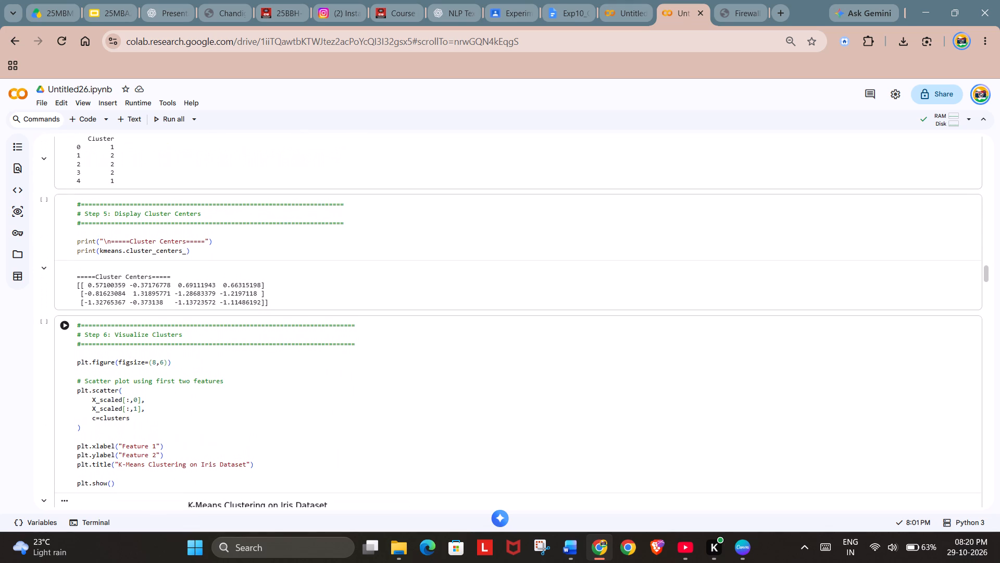
key("Print")
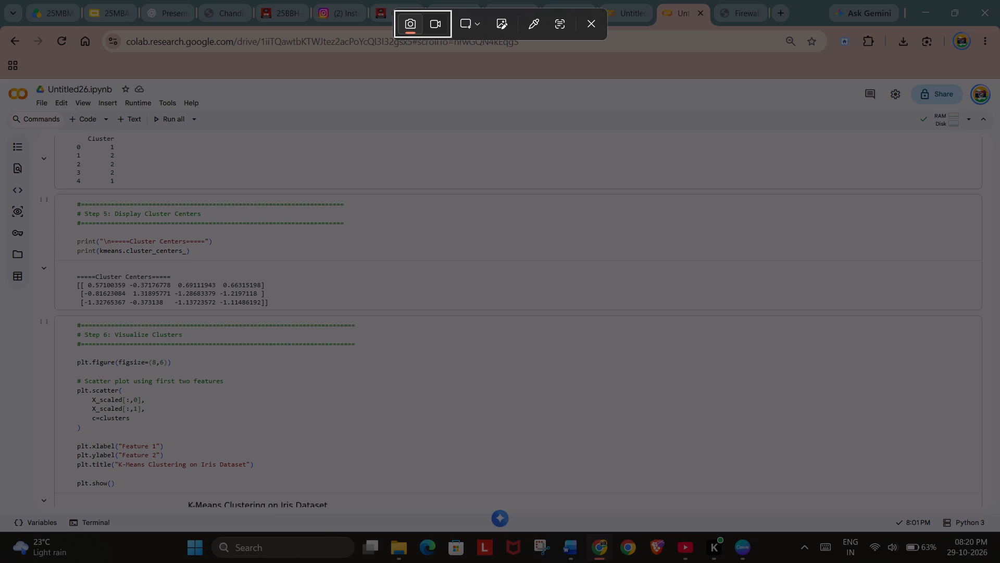
left_click_drag(54, 193, 355, 309)
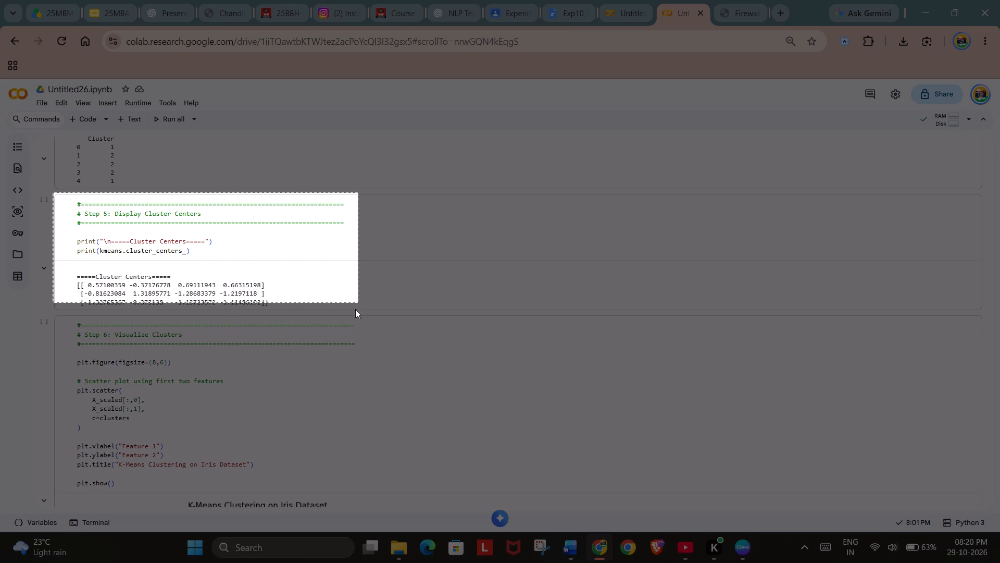
left_click_drag(355, 309, 354, 311)
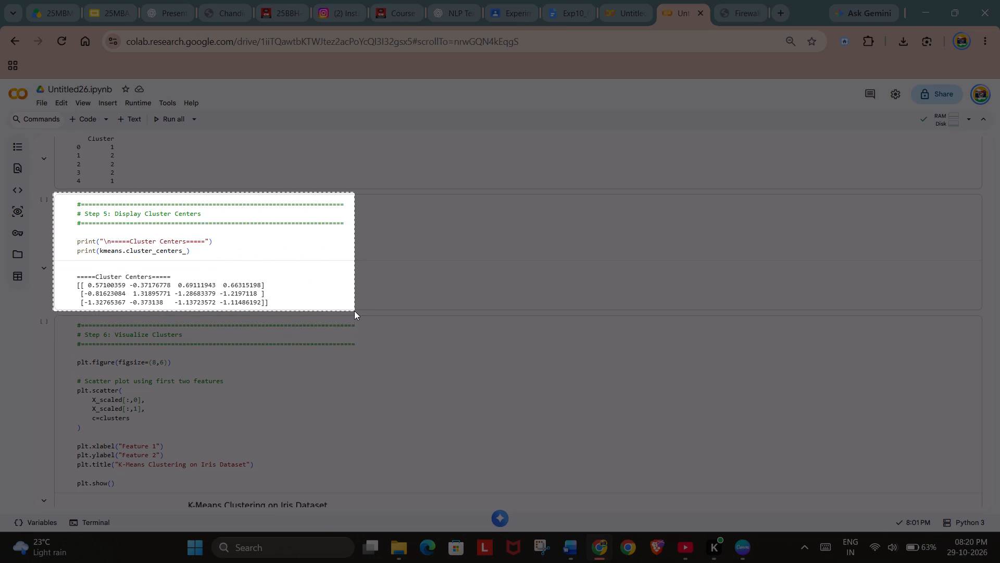
left_click_drag(354, 311, 352, 311)
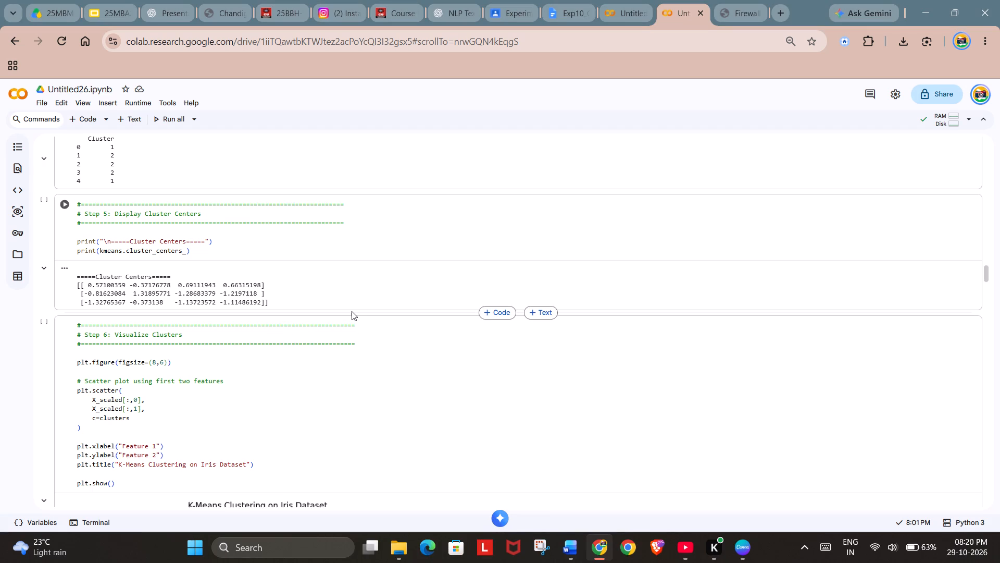
Snip the Step 5 cell with its output and the Step 6: Visualize Clusters code together, down to plt.show().
scroll(352, 311, "down", 3)
scroll(352, 311, "up", 2)
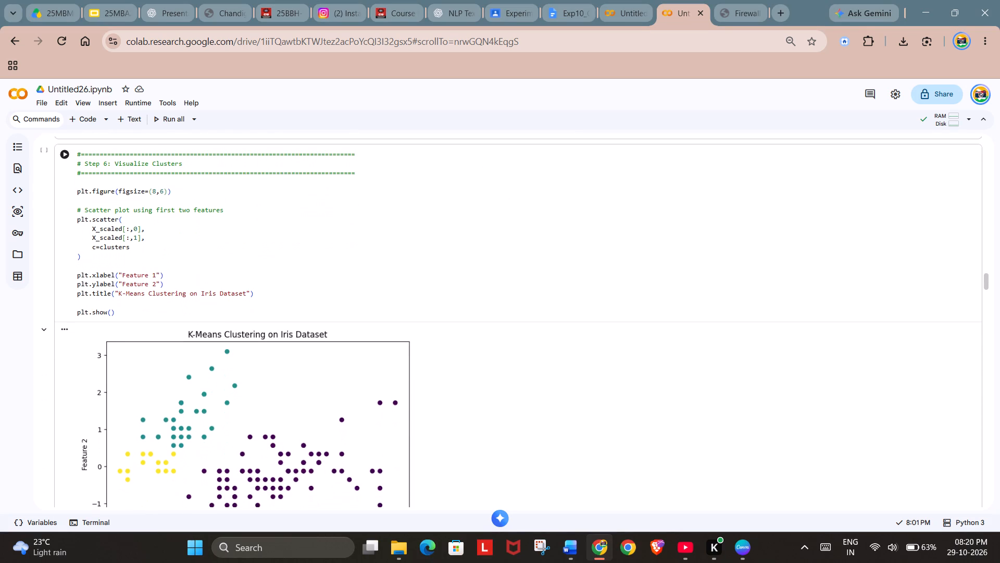
scroll(352, 311, "up", 2)
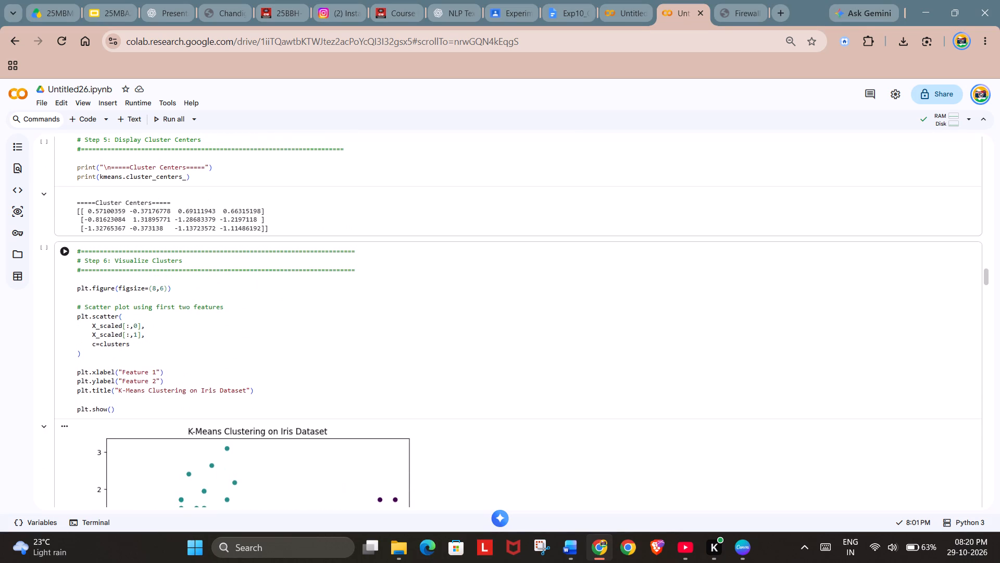
scroll(352, 311, "up", 1)
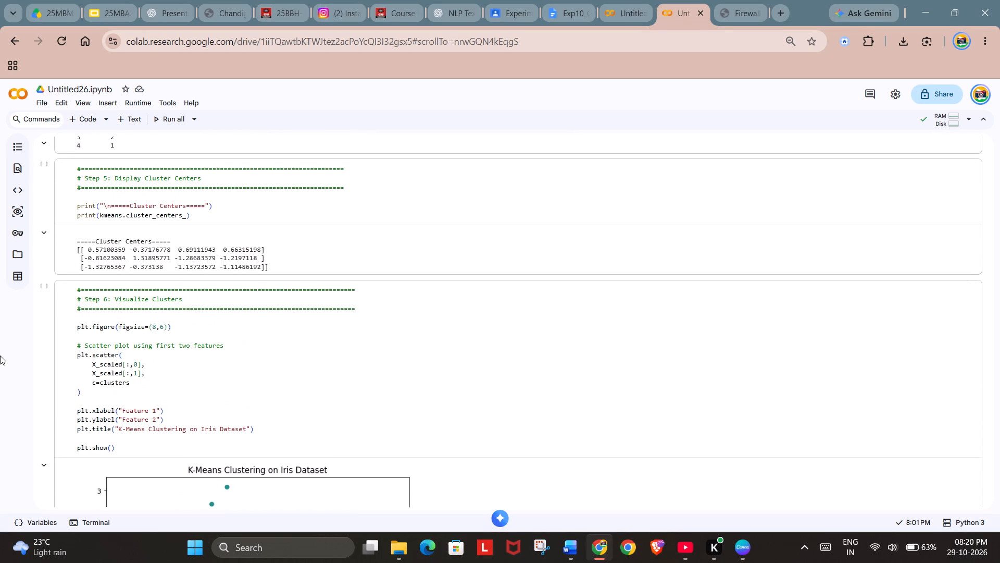
key("Print")
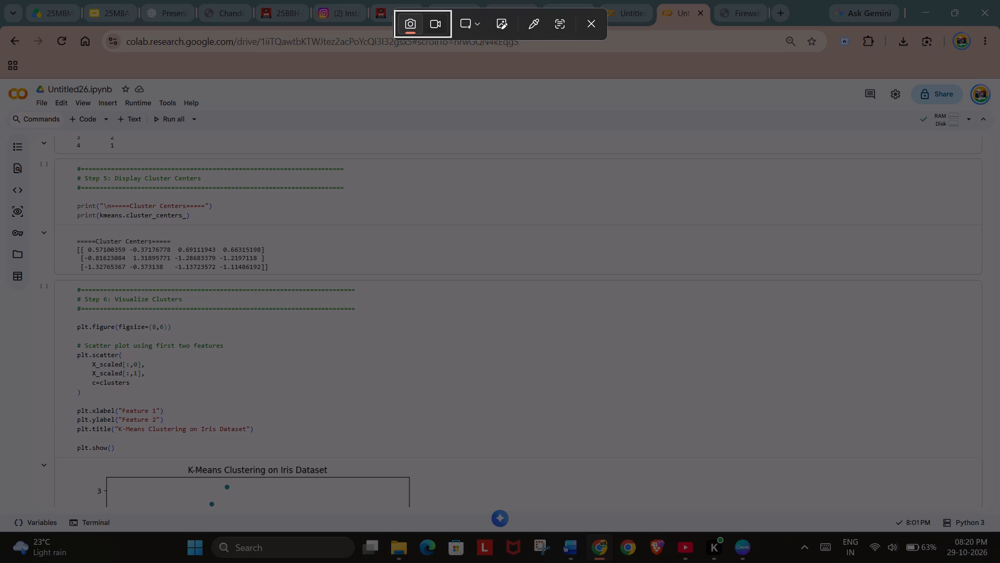
left_click_drag(52, 157, 354, 454)
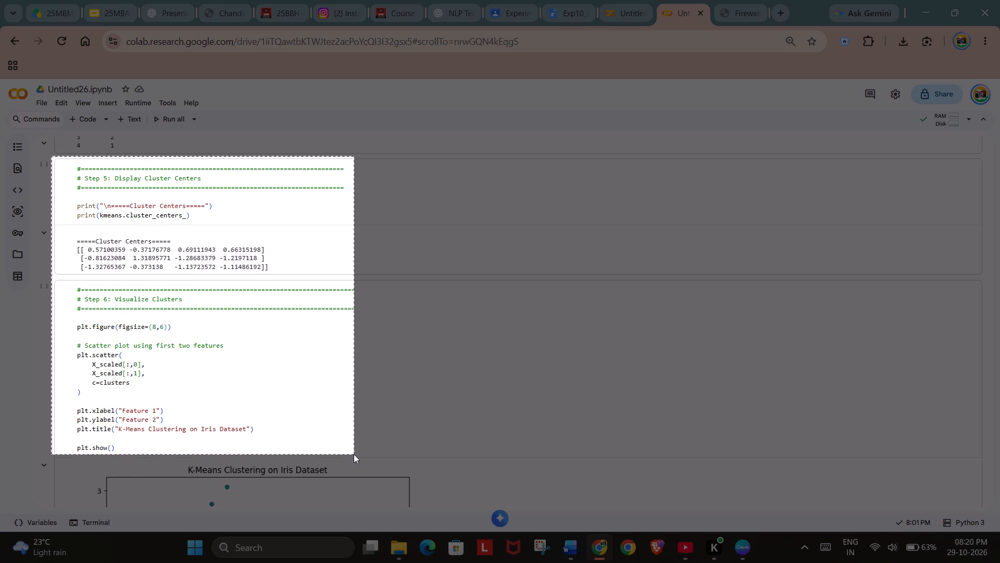
left_click_drag(354, 454, 360, 456)
Snip the full K-Means Clustering on Iris Dataset scatter plot, including its title and axis labels.
scroll(360, 456, "down", 3)
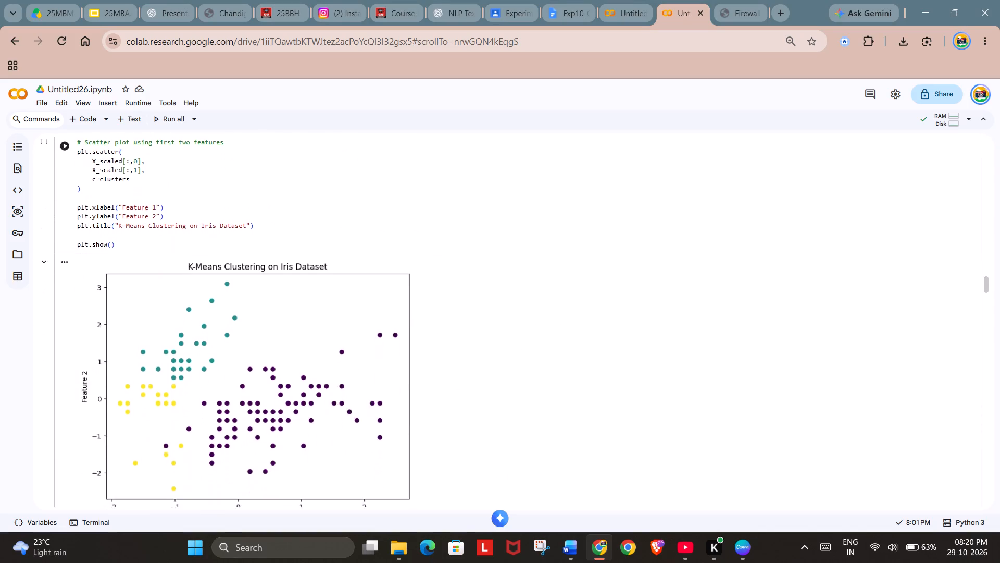
scroll(360, 456, "down", 3)
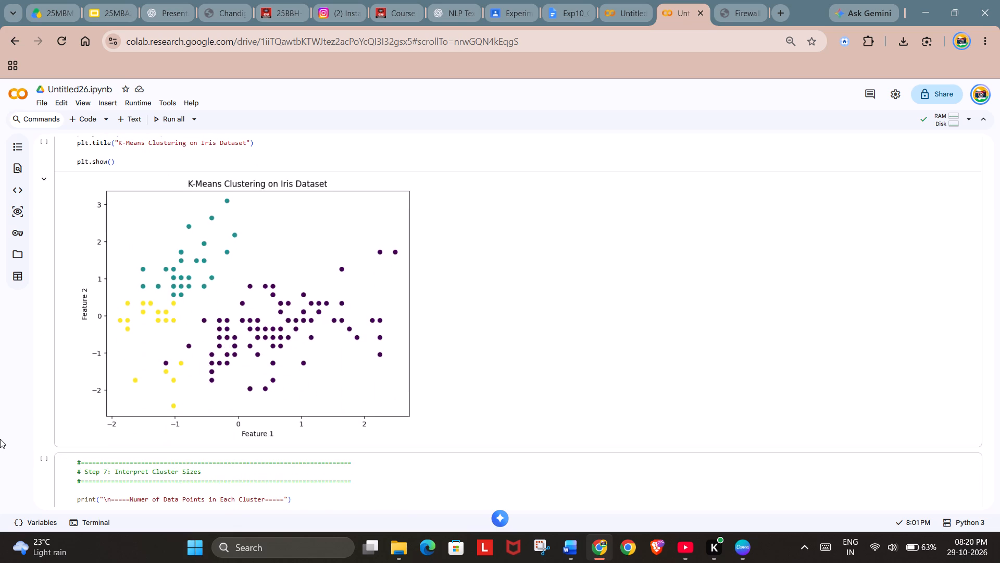
key("Print")
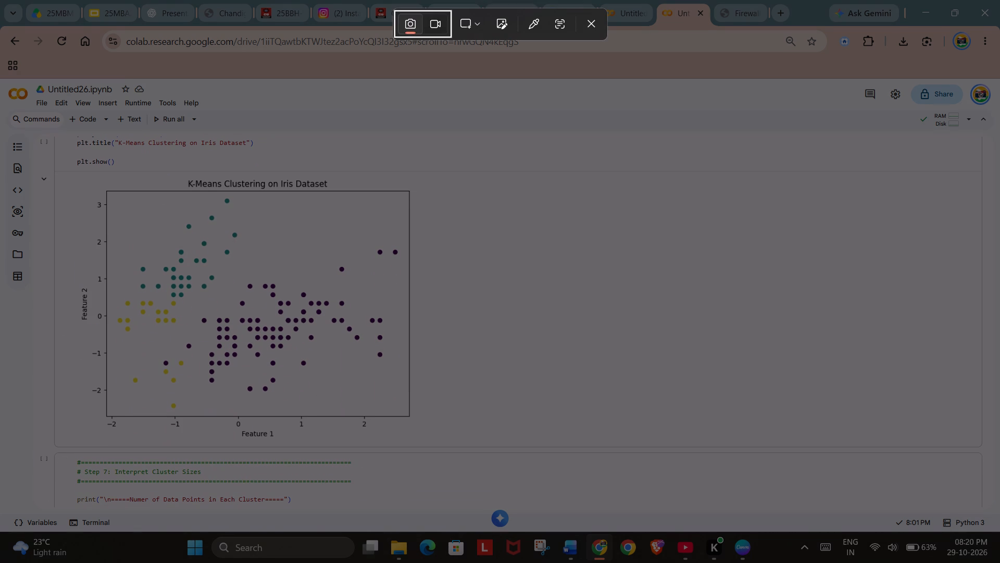
left_click_drag(61, 173, 351, 317)
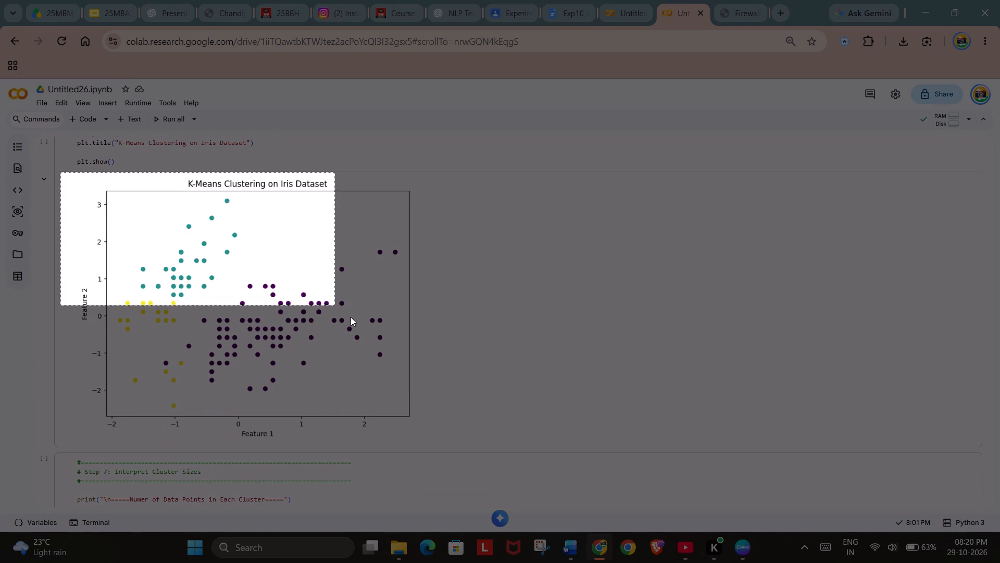
left_click_drag(351, 317, 423, 441)
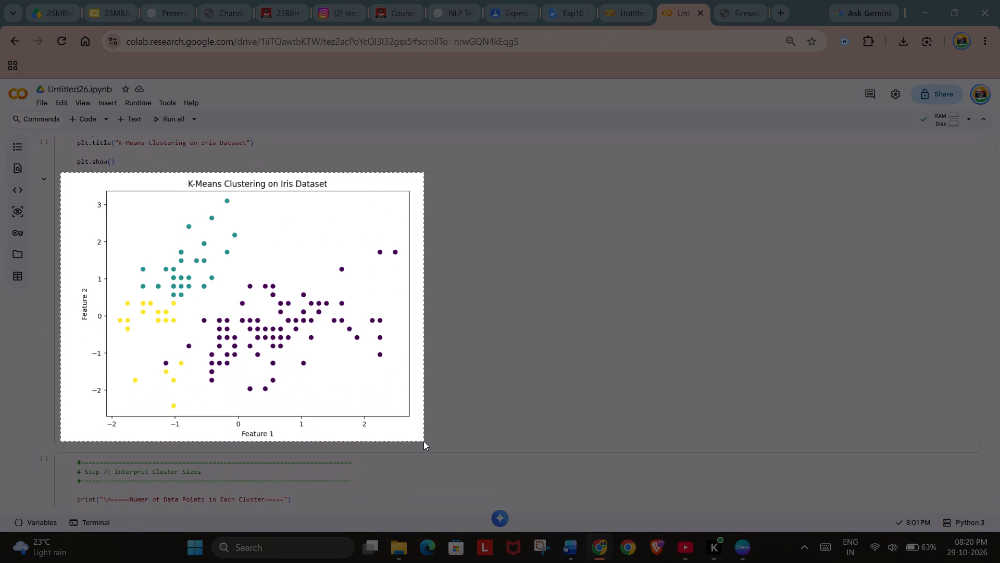
left_click_drag(423, 441, 421, 442)
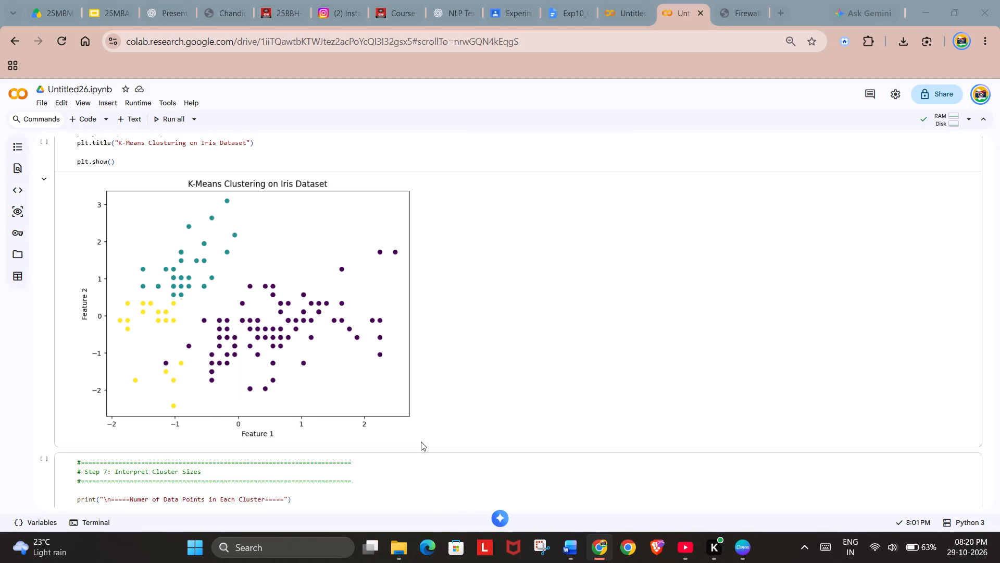
Snip the Step 7: Interpret Cluster Sizes cell together with its samples-per-cluster output.
scroll(421, 442, "down", 4)
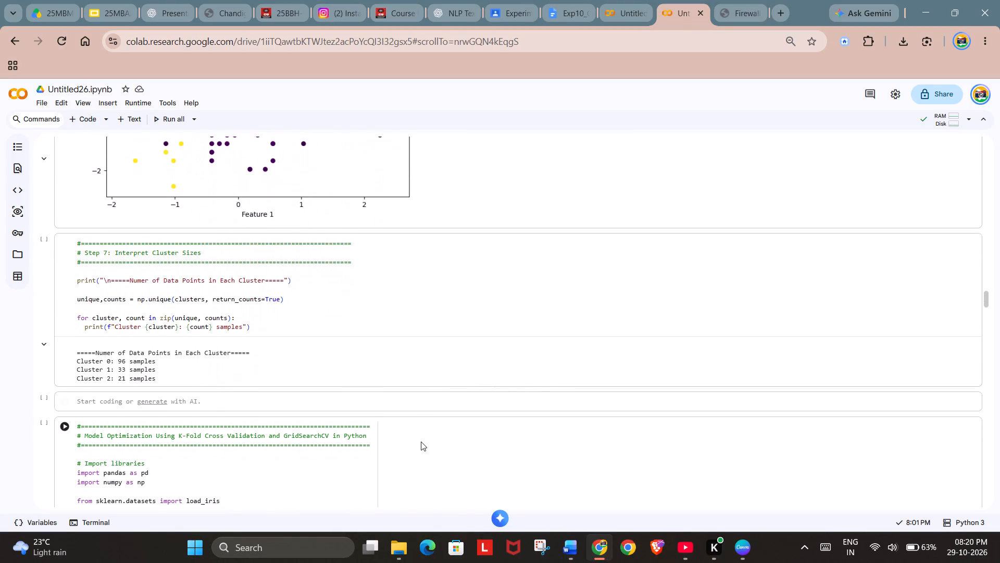
scroll(421, 442, "down", 1)
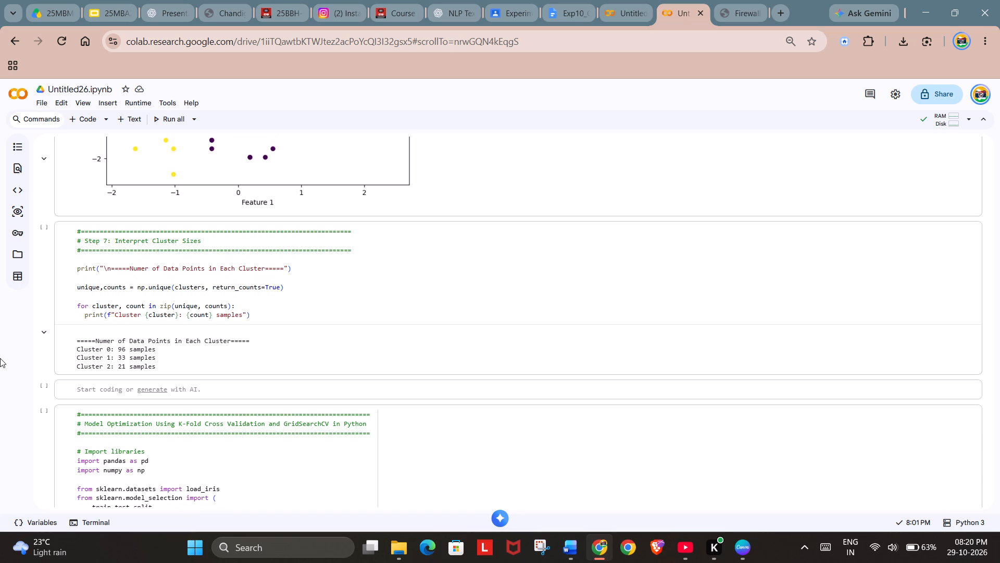
key("Print")
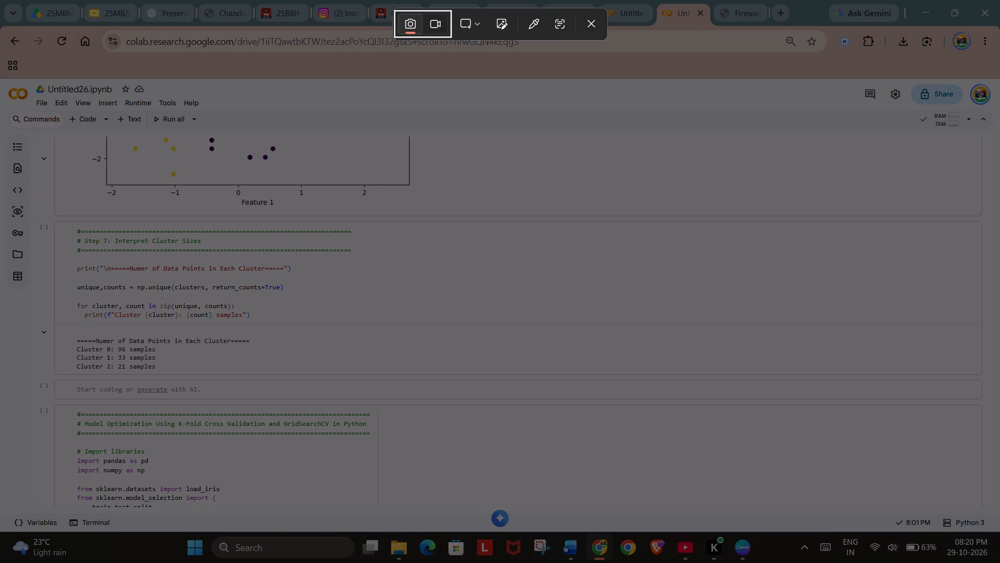
left_click_drag(70, 225, 366, 382)
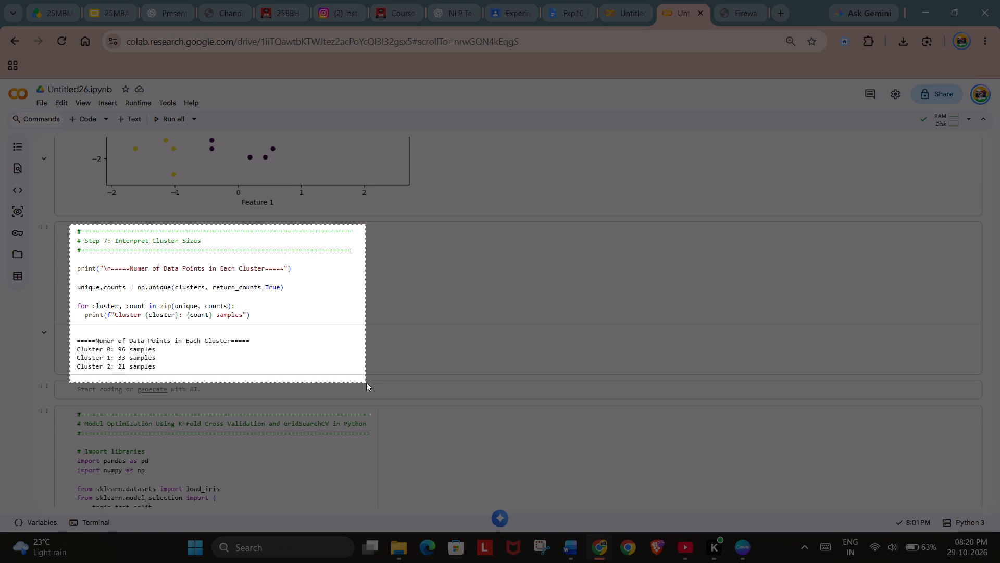
left_click_drag(366, 382, 360, 373)
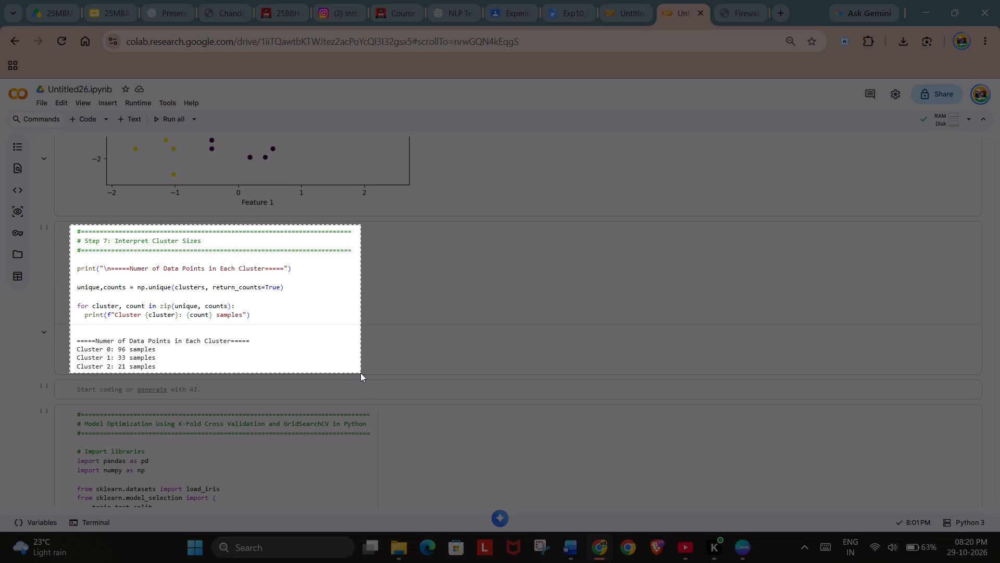
left_click_drag(360, 373, 358, 372)
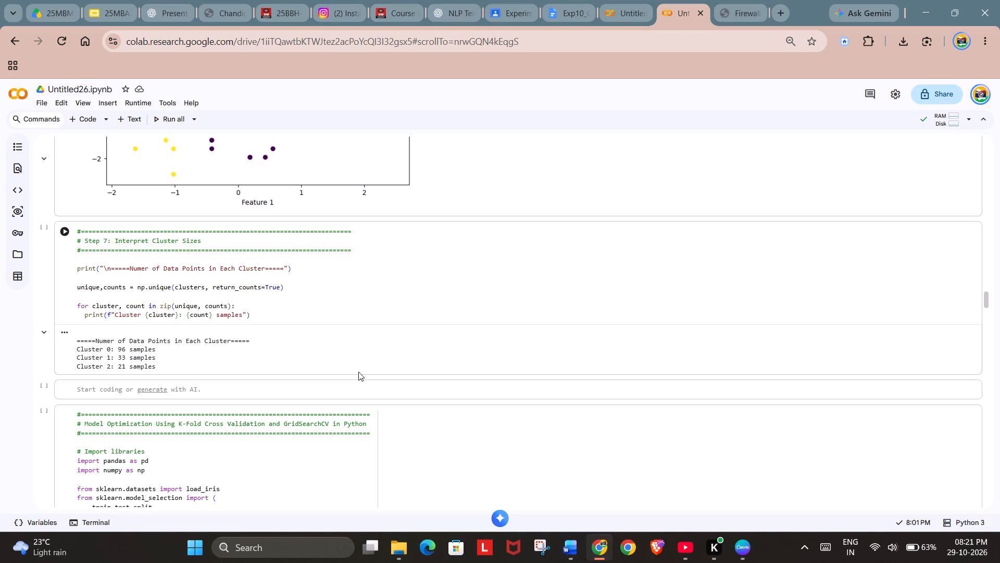
scroll(358, 372, "down", 1)
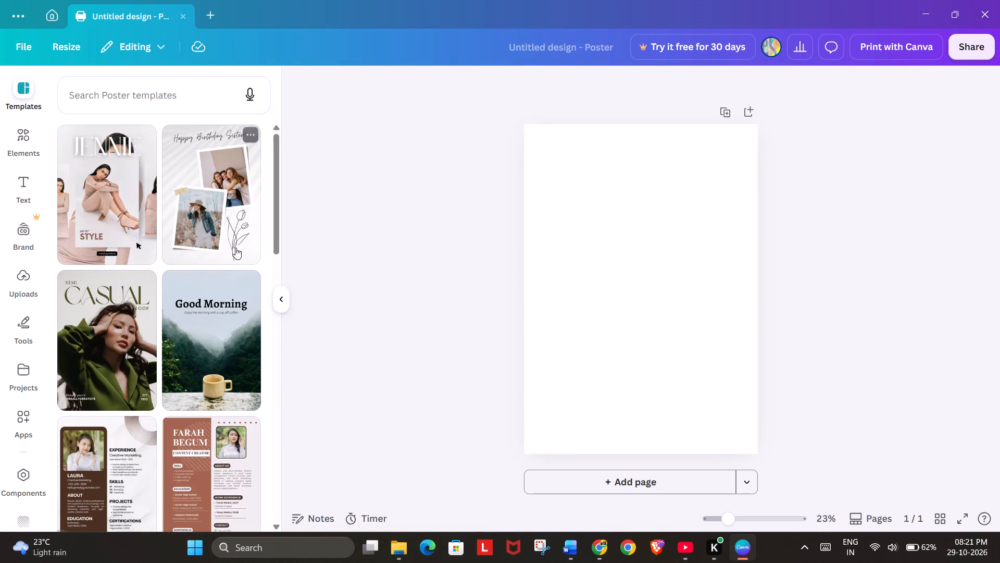
Start a file upload for the poster and browse to the Screenshots folder.
left_click(21, 279)
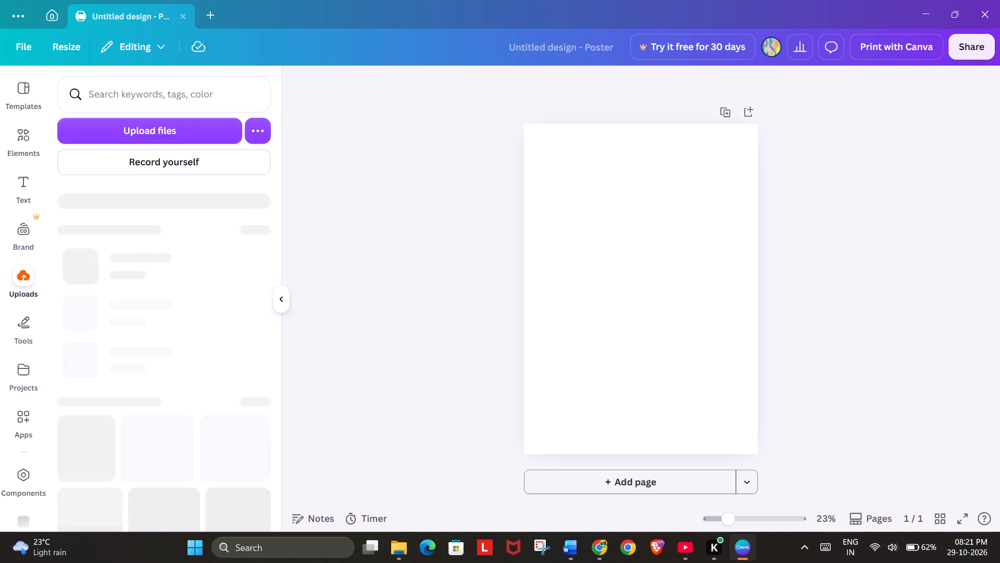
left_click(188, 130)
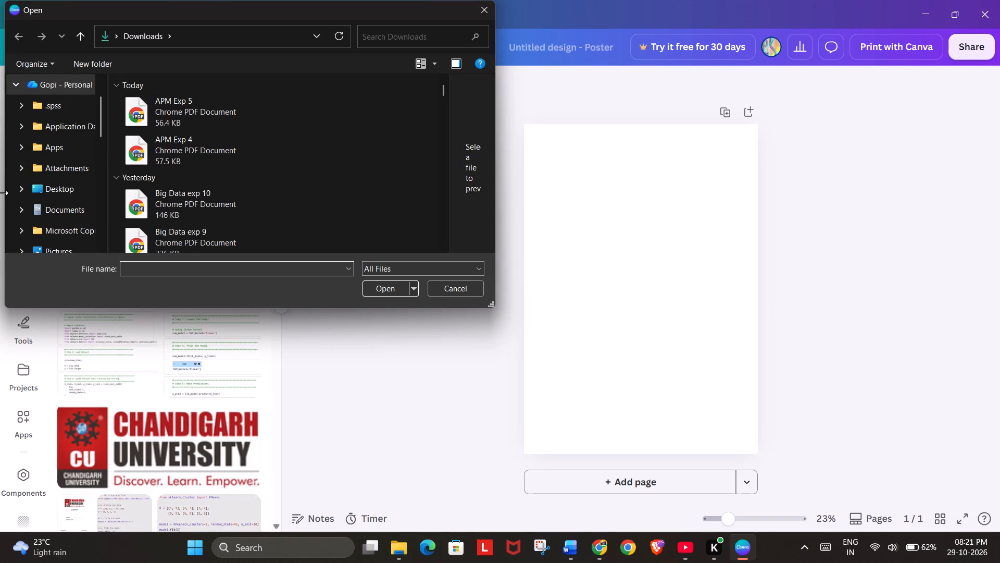
scroll(3, 193, "down", 1)
scroll(66, 206, "down", 1)
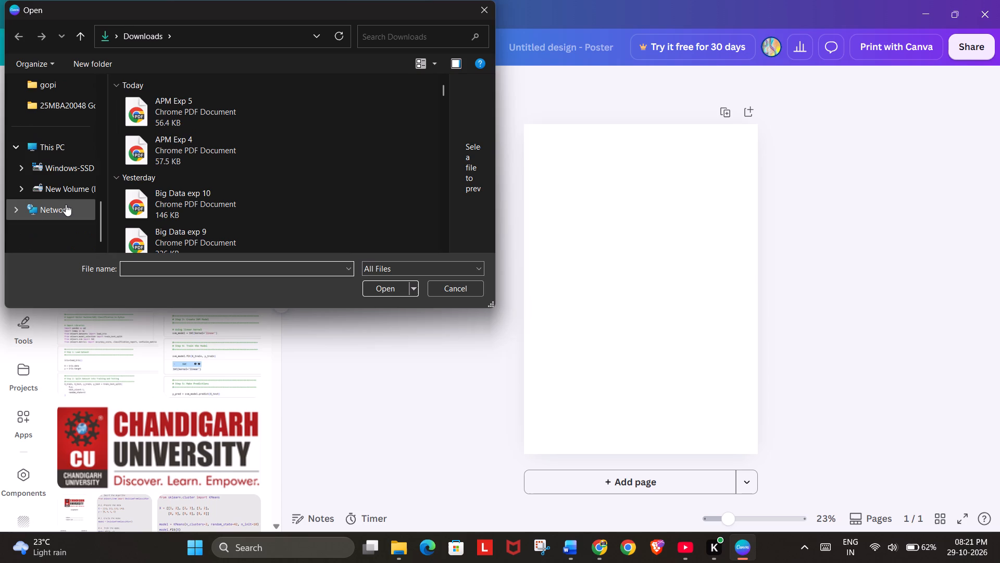
left_click(66, 204)
scroll(69, 136, "up", 1)
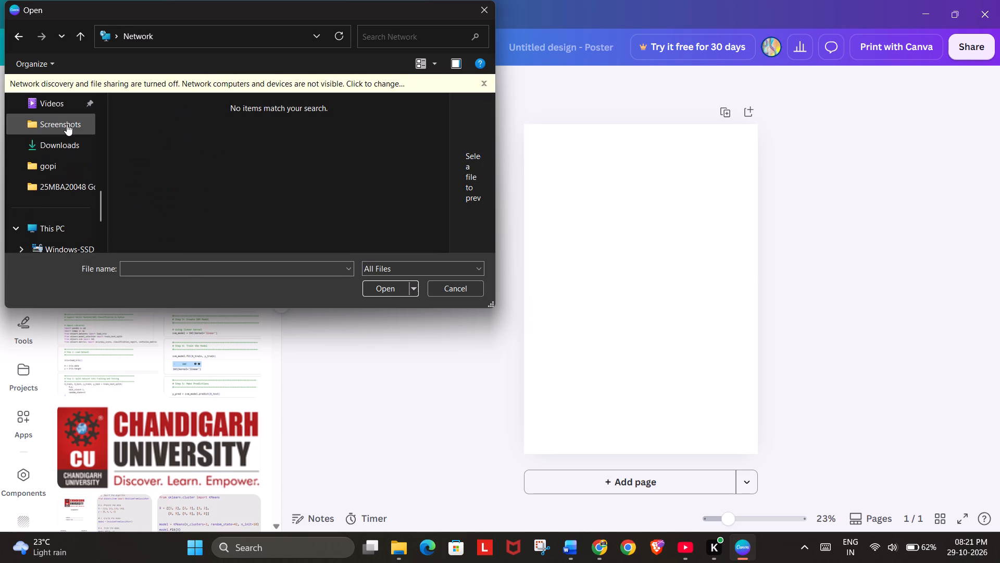
left_click(67, 124)
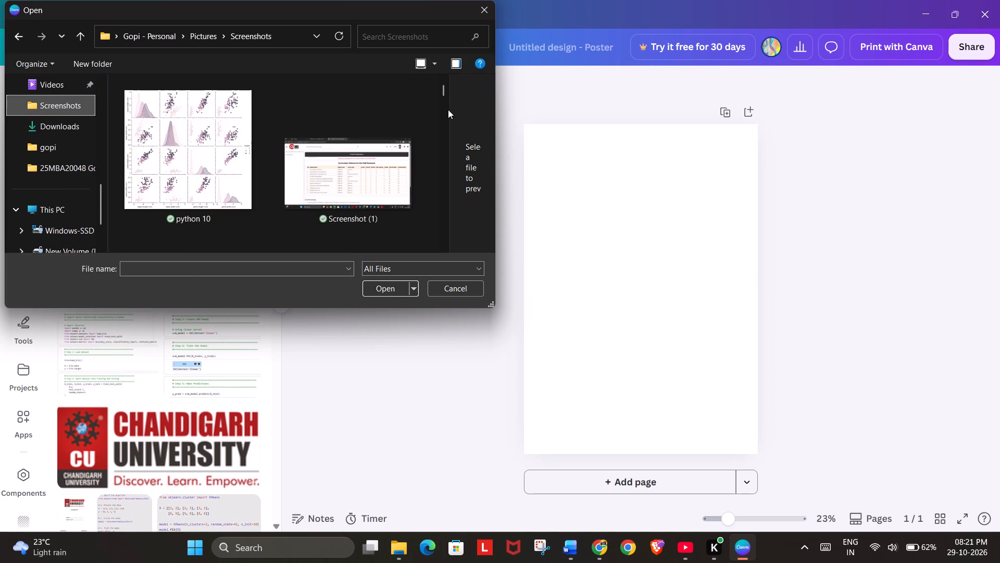
left_click_drag(443, 90, 445, 232)
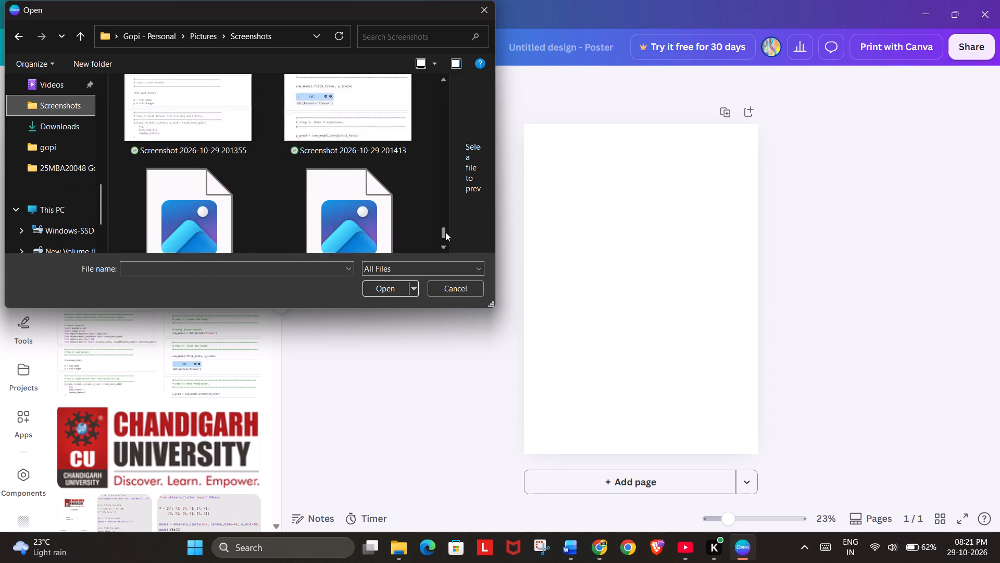
left_click_drag(445, 232, 445, 234)
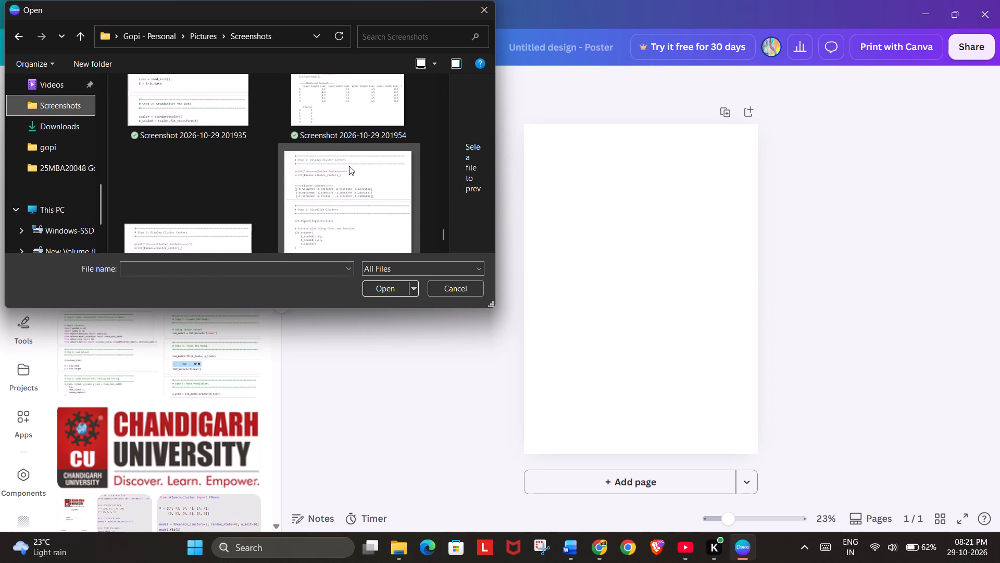
scroll(349, 166, "down", 3)
left_click(349, 166)
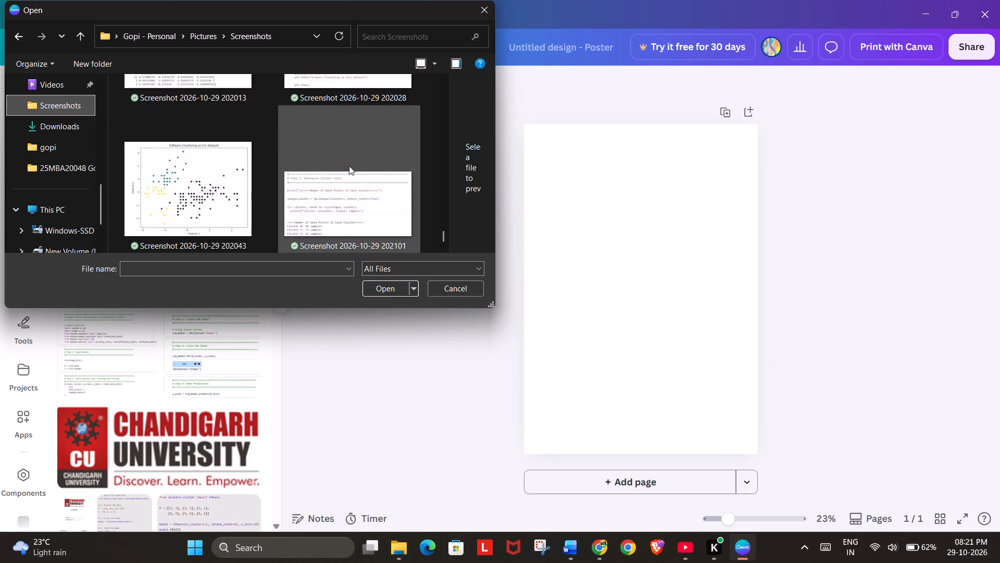
key("shift+Left")
key("shift+Left")
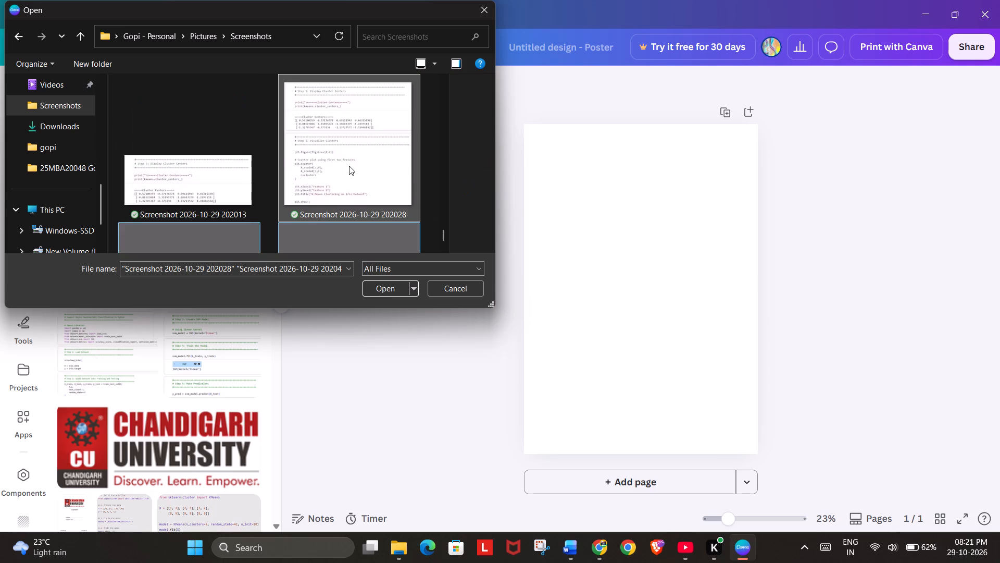
key("shift+Left")
key("shift+Left")
key("shift+Left")
key("shift+Left")
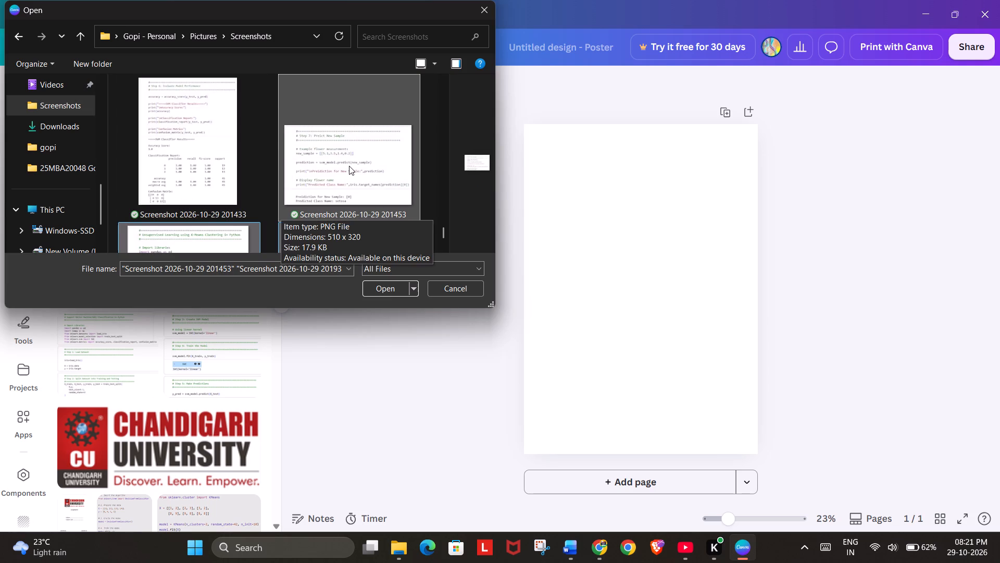
key("shift+Right")
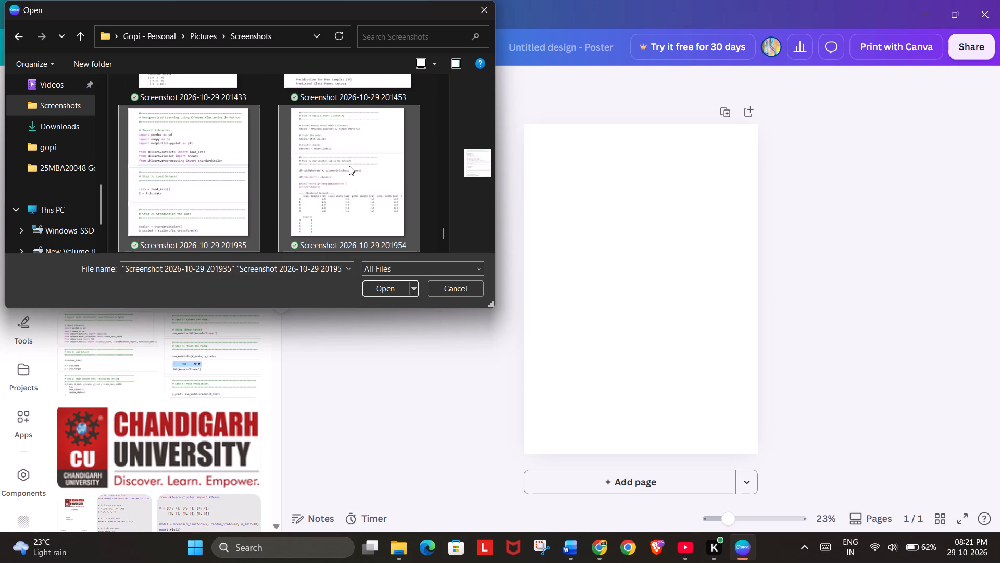
key("Return")
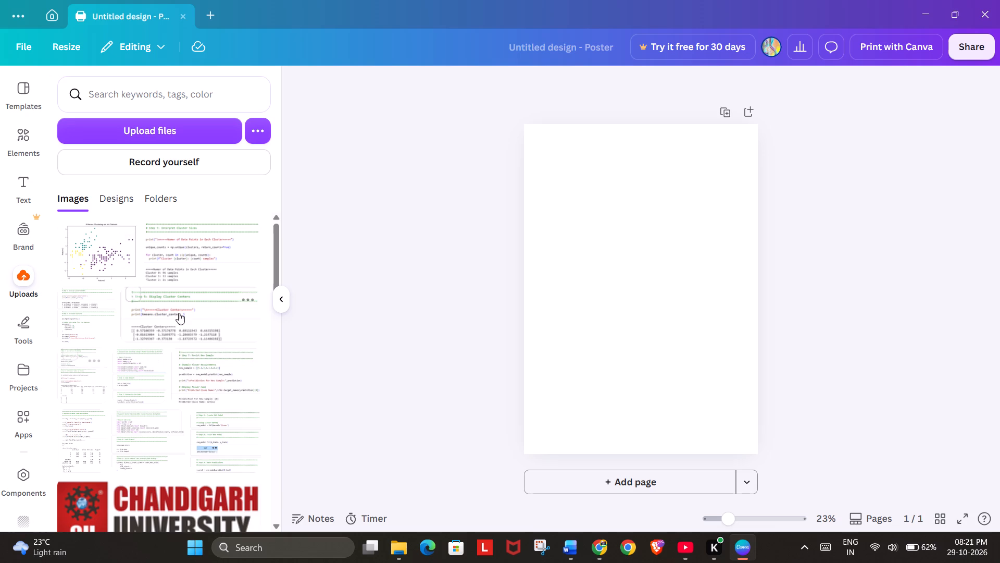
Add the K-Means imports, Step 1 and Step 2 code screenshot and place it in the page's top-left corner.
left_click(146, 373)
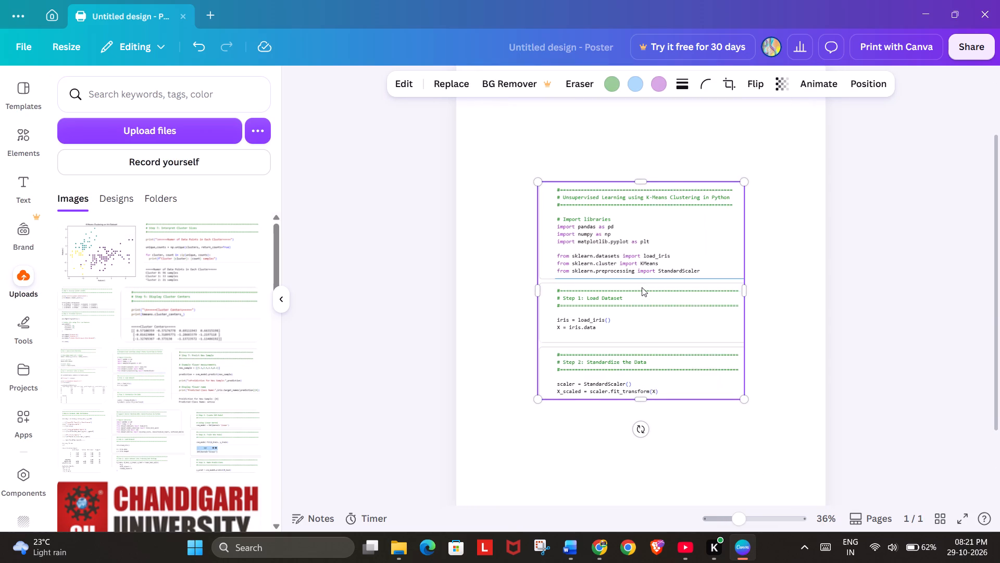
left_click_drag(642, 287, 586, 200)
scroll(586, 200, "up", 1)
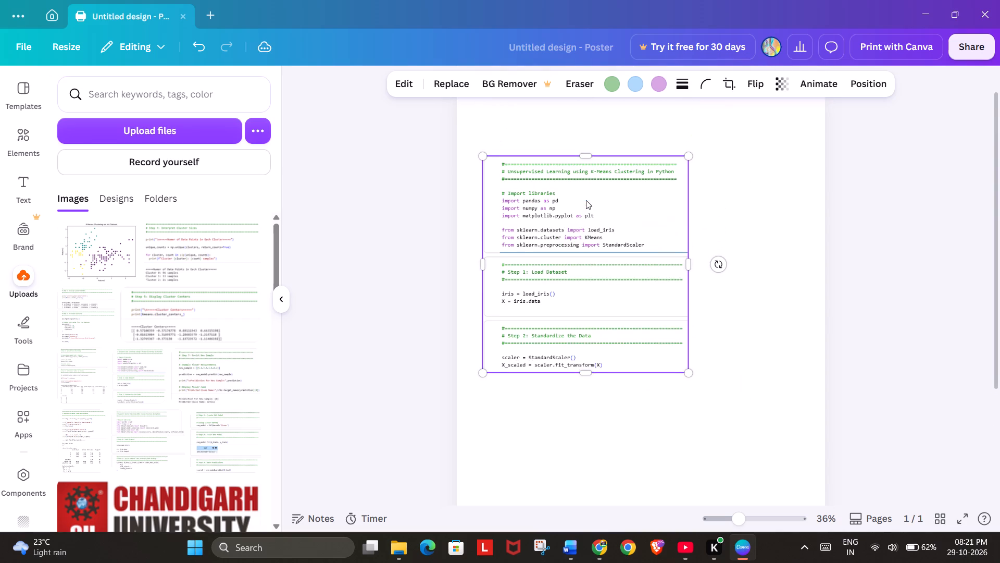
scroll(586, 200, "up", 1)
left_click_drag(572, 238, 558, 198)
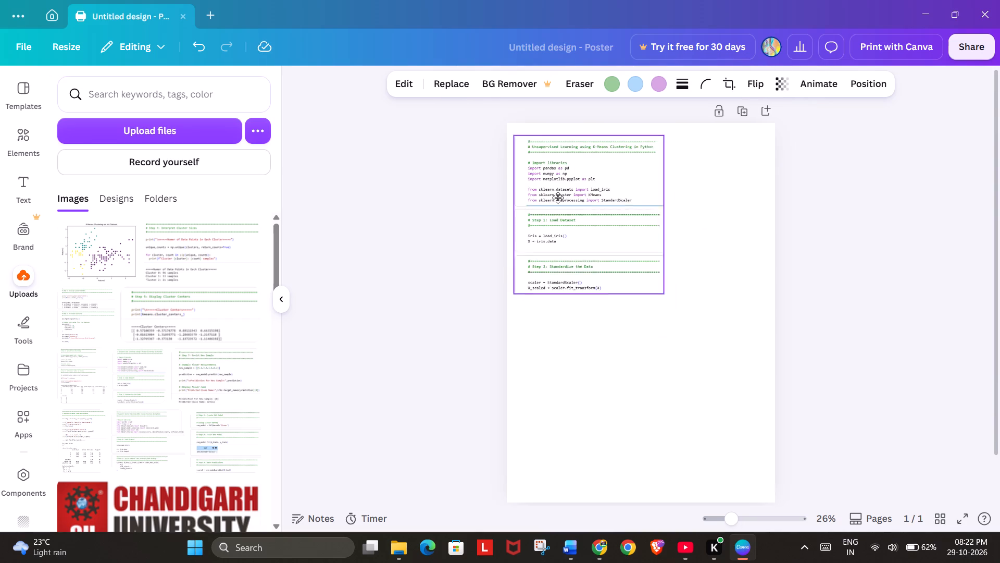
left_click_drag(558, 198, 553, 190)
Shrink the imports screenshot to slightly under half the page width and nudge it slightly down and right from the page edges.
left_click_drag(661, 283, 660, 281)
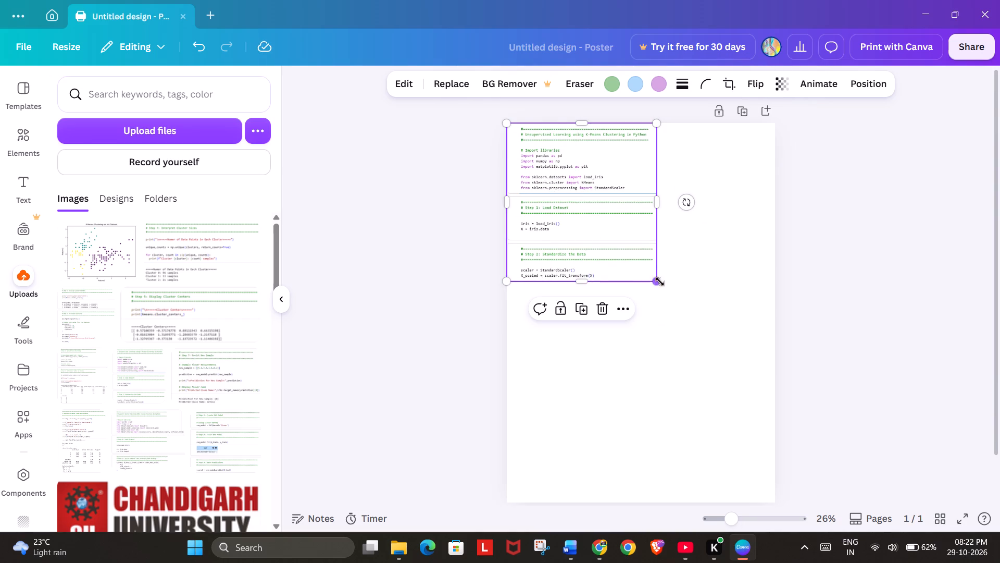
left_click_drag(660, 281, 632, 258)
left_click(577, 199)
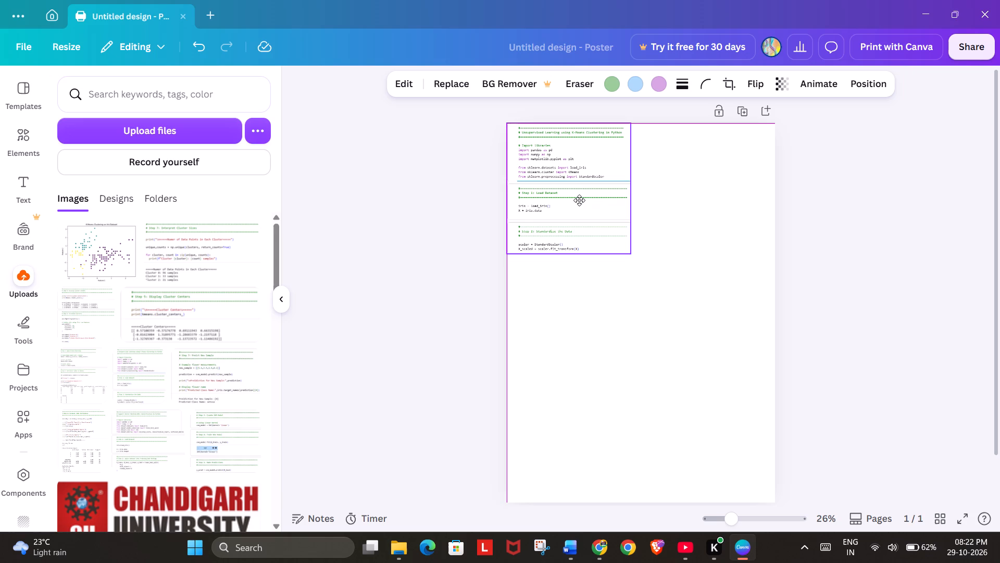
key("Down")
key("Down")
key("Right")
key("Right")
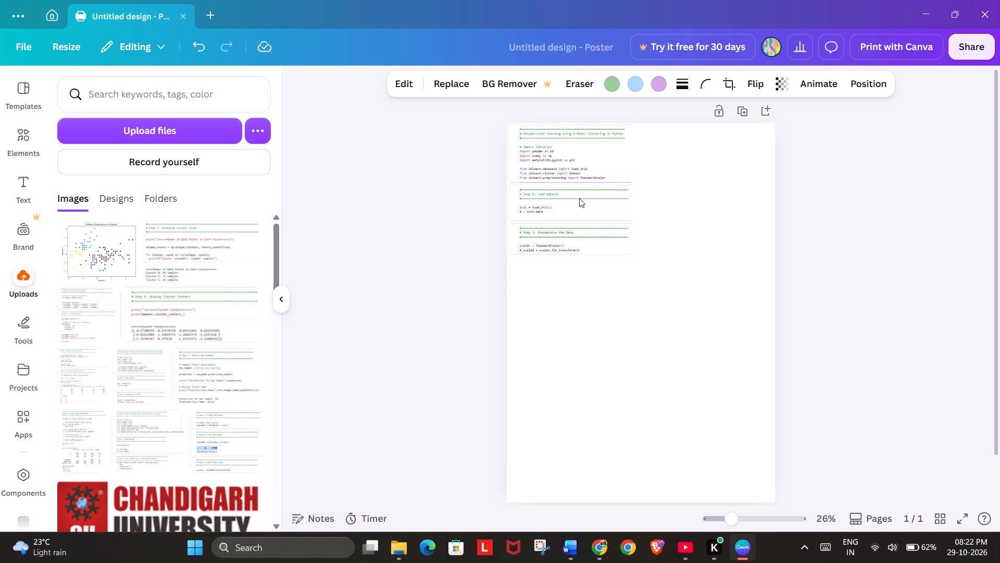
Give the imports screenshot a border with a stroke weight of 1.
left_click(587, 193)
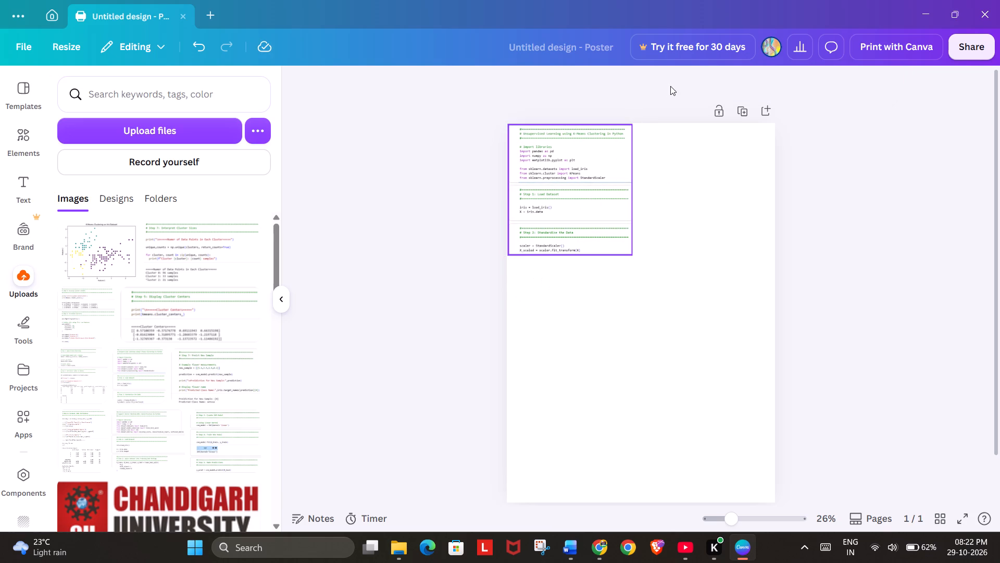
left_click(584, 175)
left_click(680, 91)
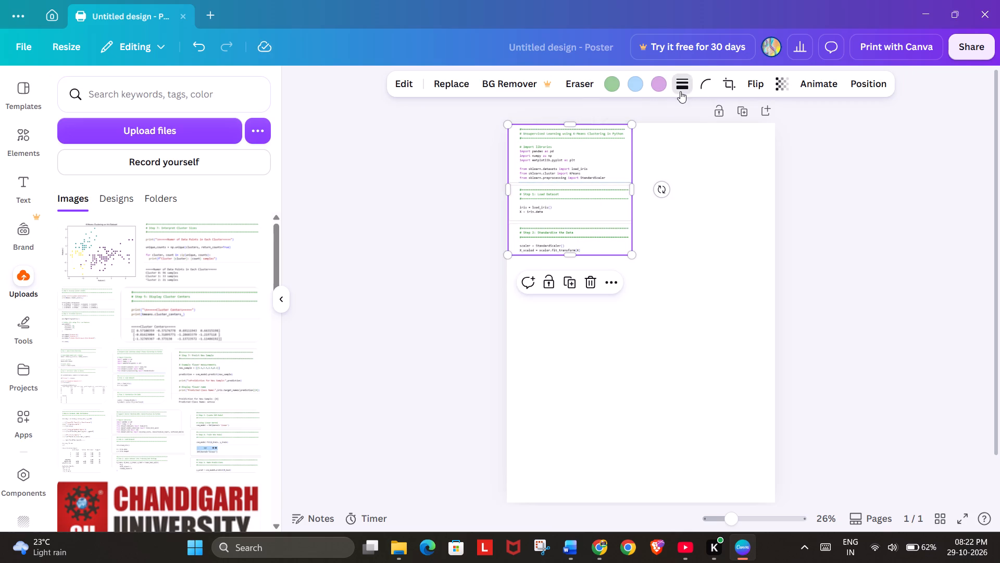
left_click(761, 169)
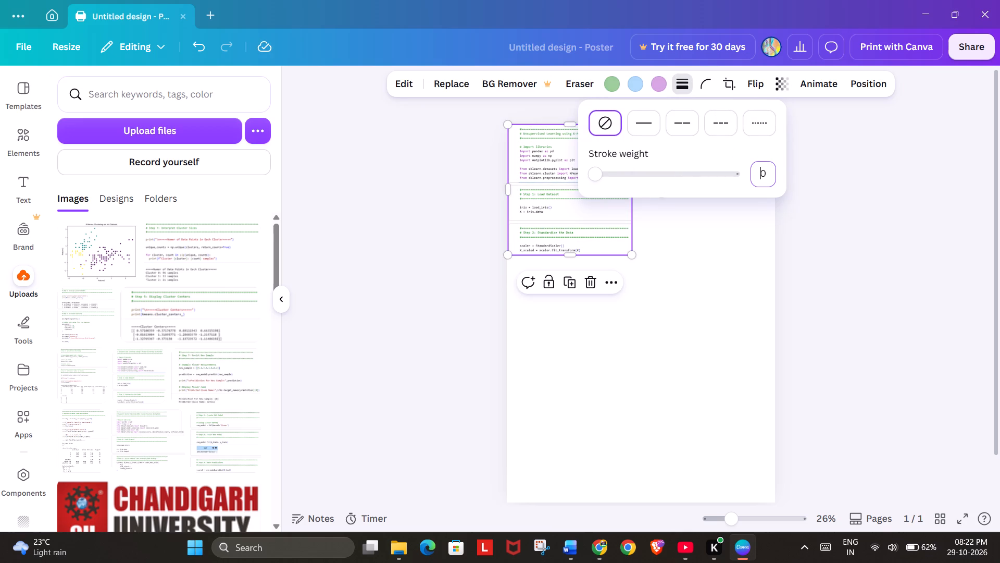
key("1")
key("Return")
left_click(746, 296)
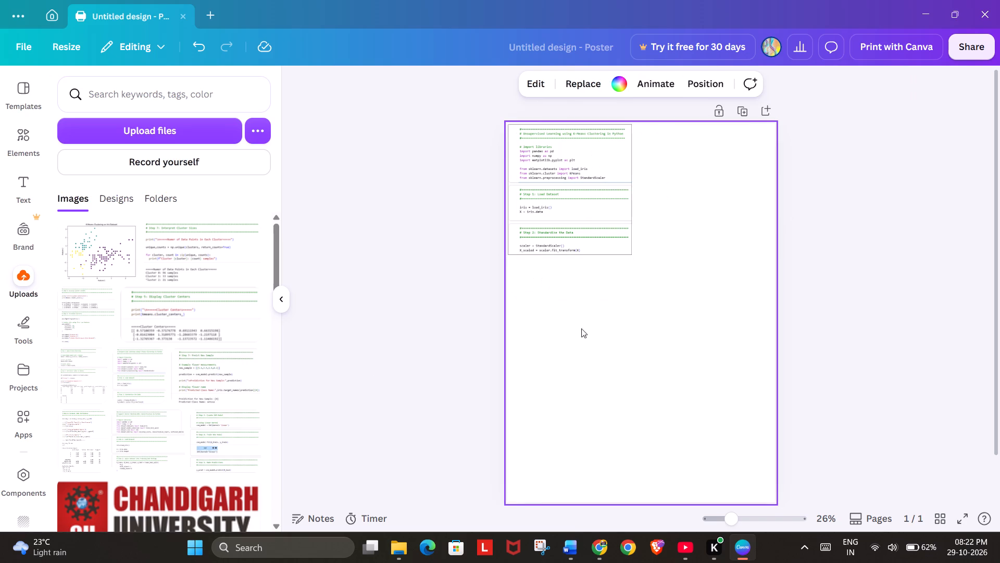
Add the Step 3 and Step 4 screenshot and place it directly below the imports screenshot, aligned at its left edge.
left_click(78, 380)
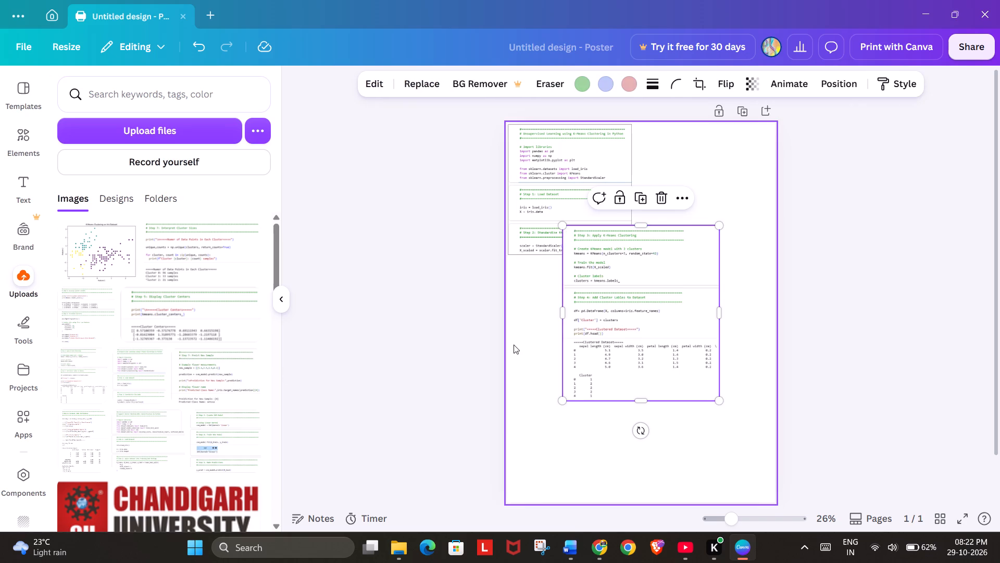
left_click_drag(665, 322, 720, 250)
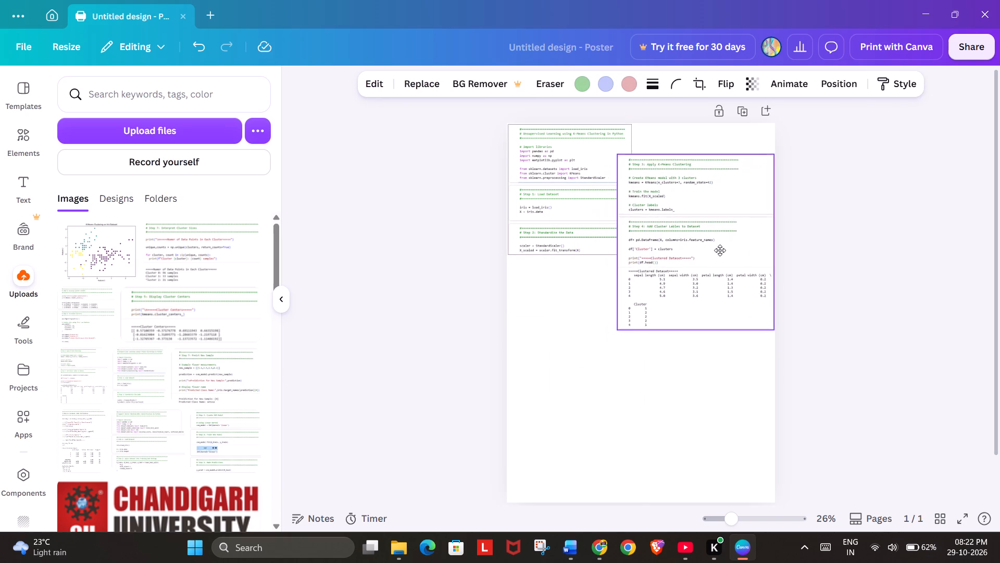
left_click_drag(720, 250, 640, 366)
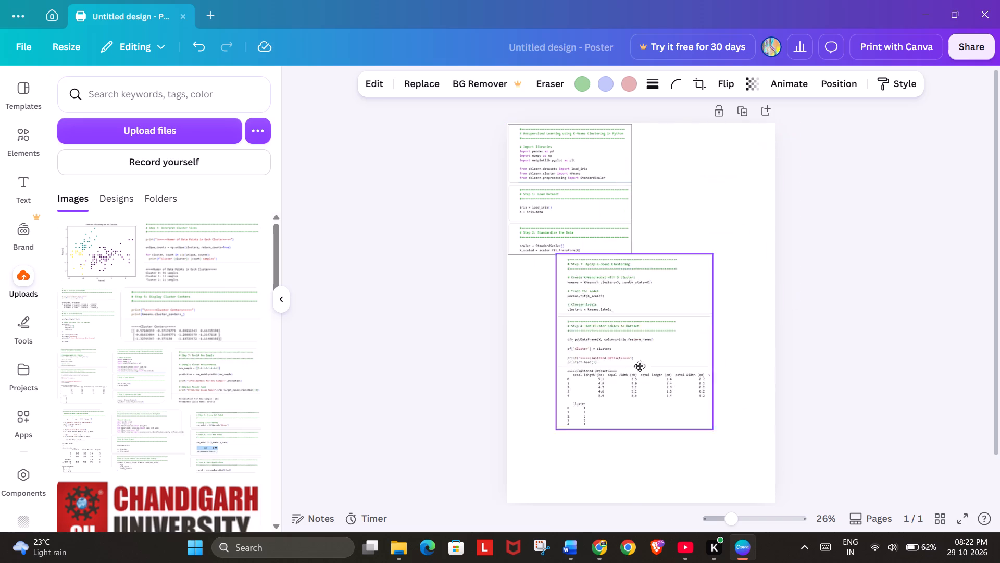
left_click_drag(640, 366, 611, 353)
key("Down")
key("Down")
Shrink the Step 3 and Step 4 screenshot proportionally to match the width of the imports screenshot above it.
left_click(645, 421)
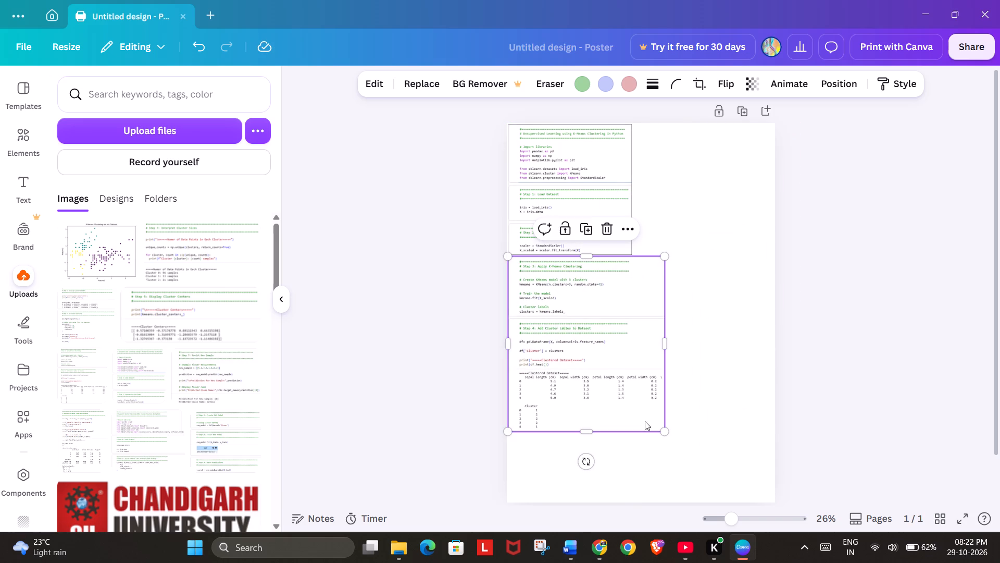
left_click(651, 407)
left_click_drag(666, 432, 634, 399)
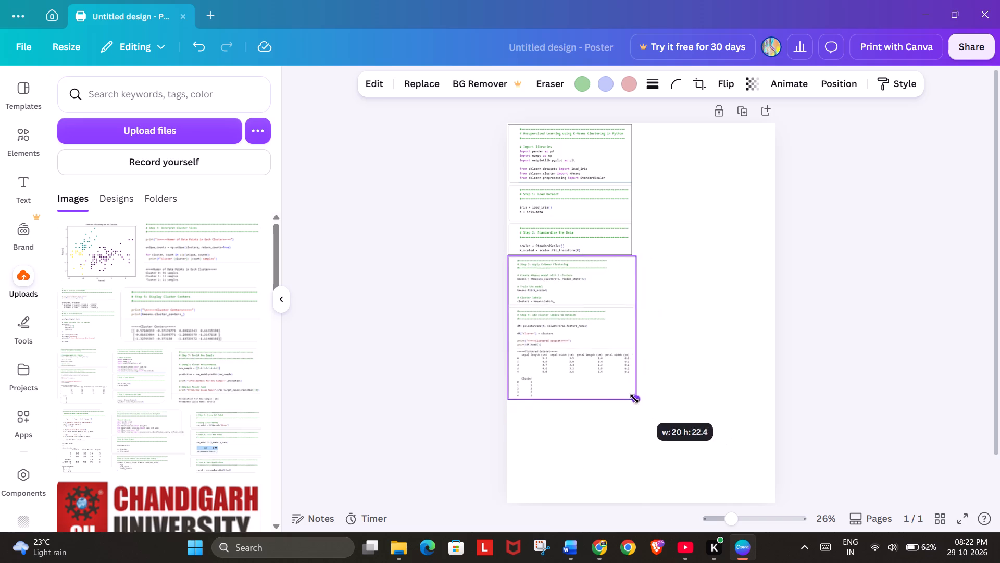
left_click_drag(634, 399, 629, 395)
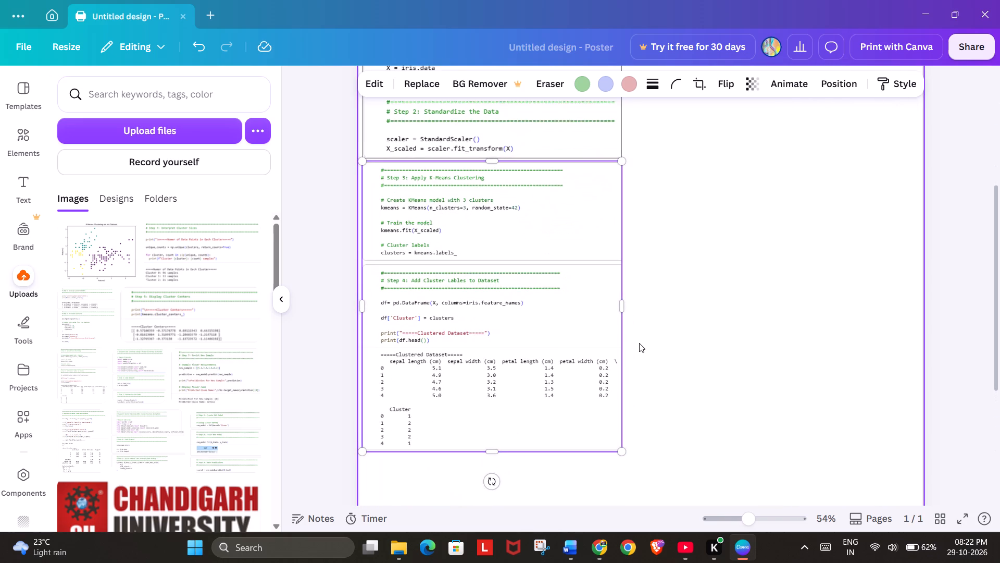
scroll(736, 252, "up", 1)
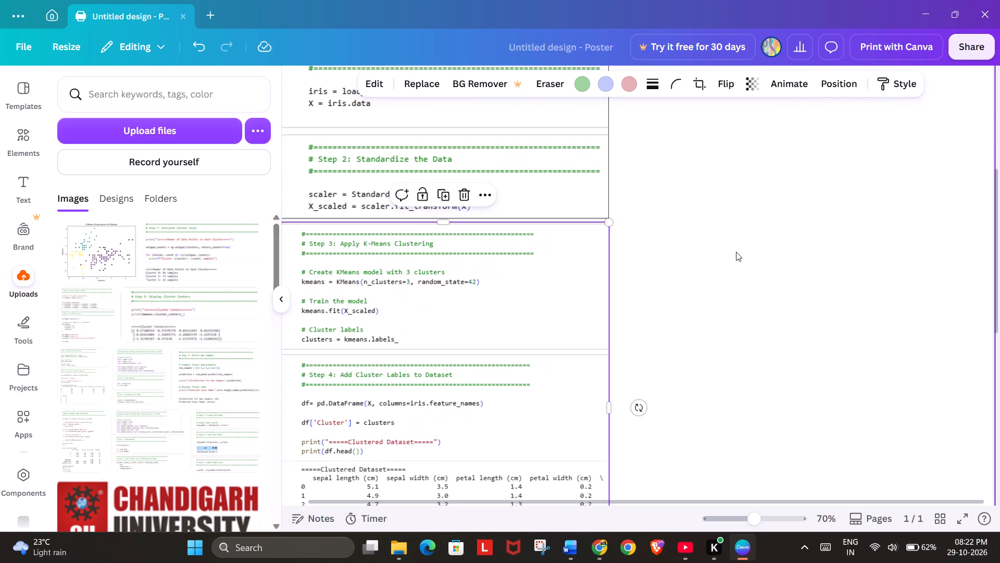
scroll(769, 254, "down", 2)
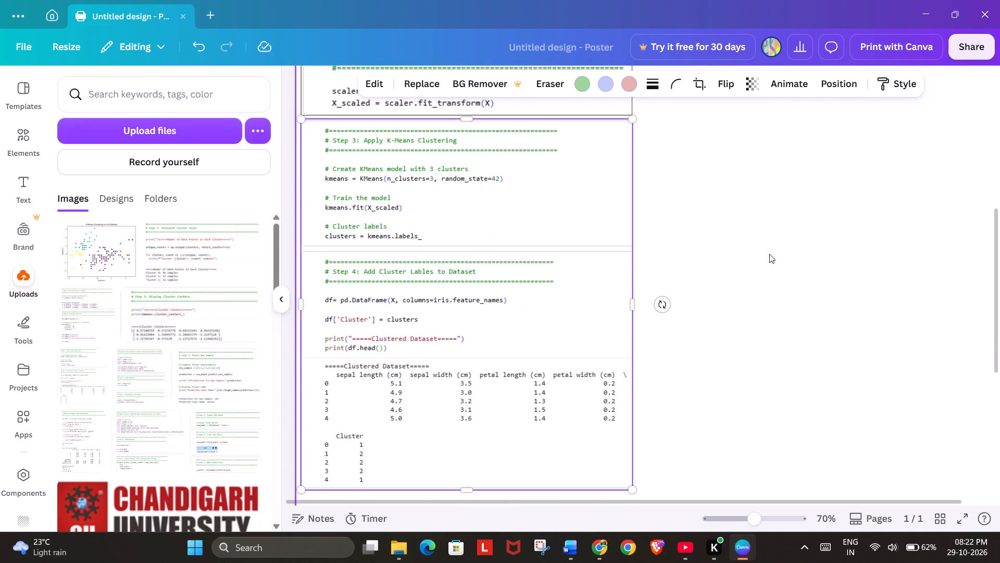
scroll(769, 254, "down", 1)
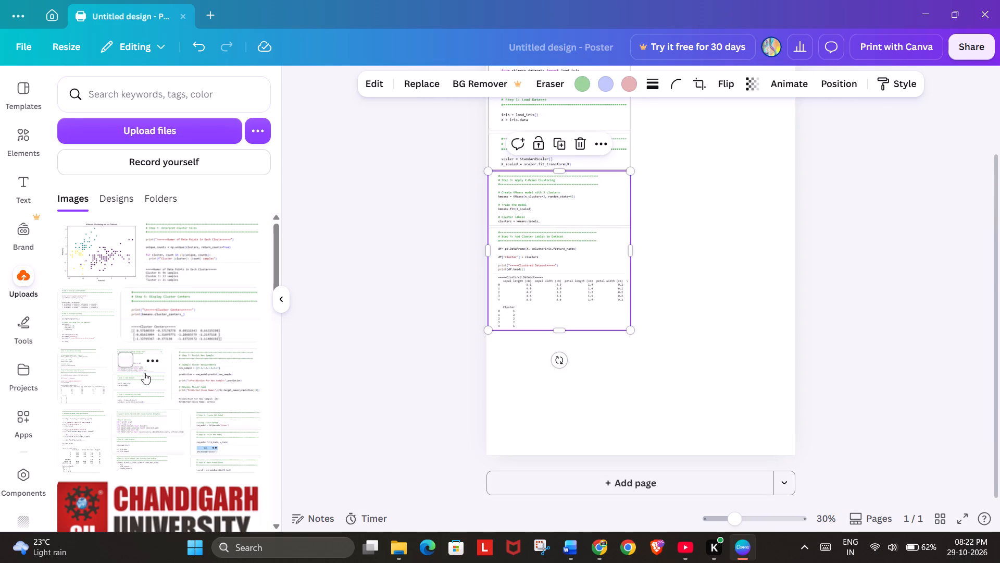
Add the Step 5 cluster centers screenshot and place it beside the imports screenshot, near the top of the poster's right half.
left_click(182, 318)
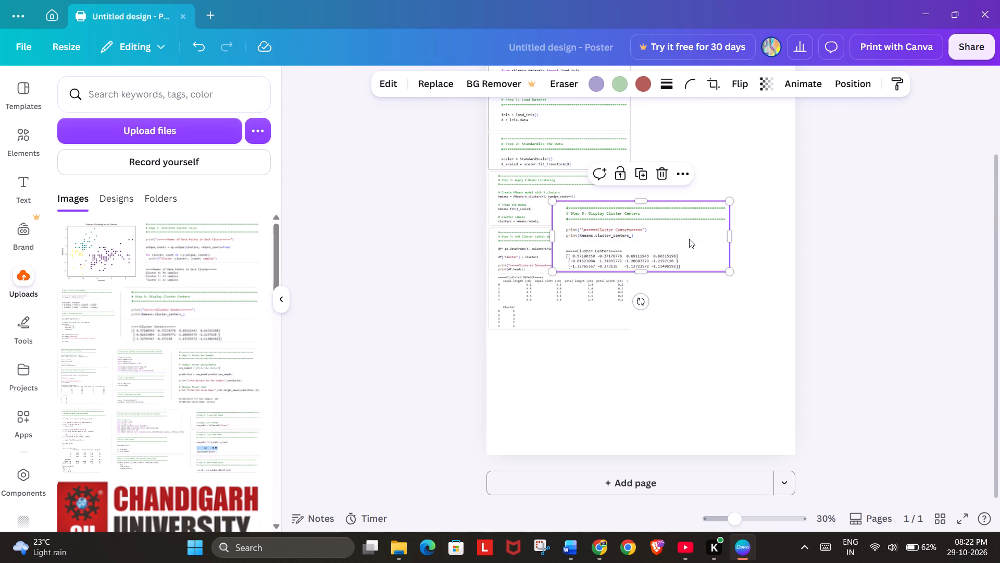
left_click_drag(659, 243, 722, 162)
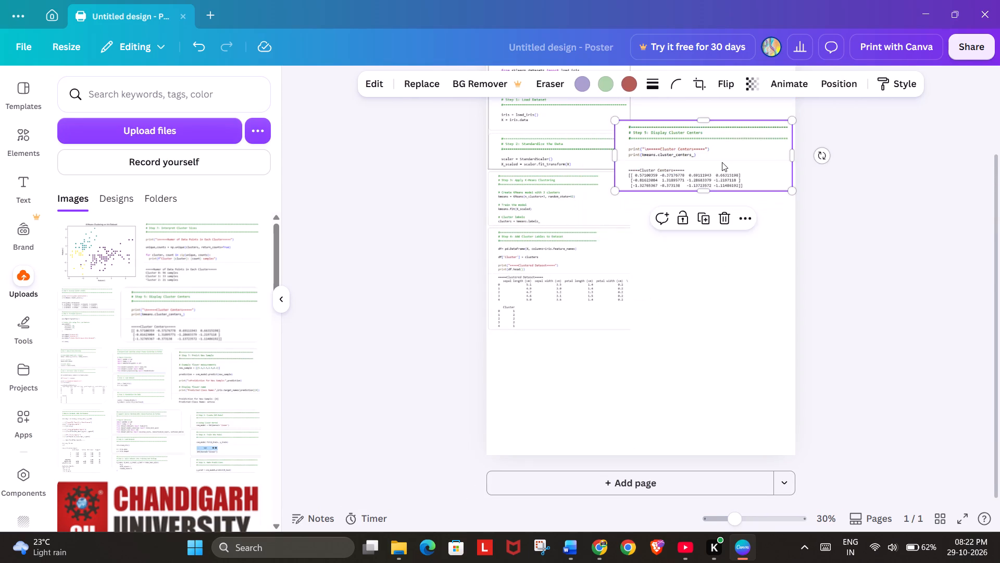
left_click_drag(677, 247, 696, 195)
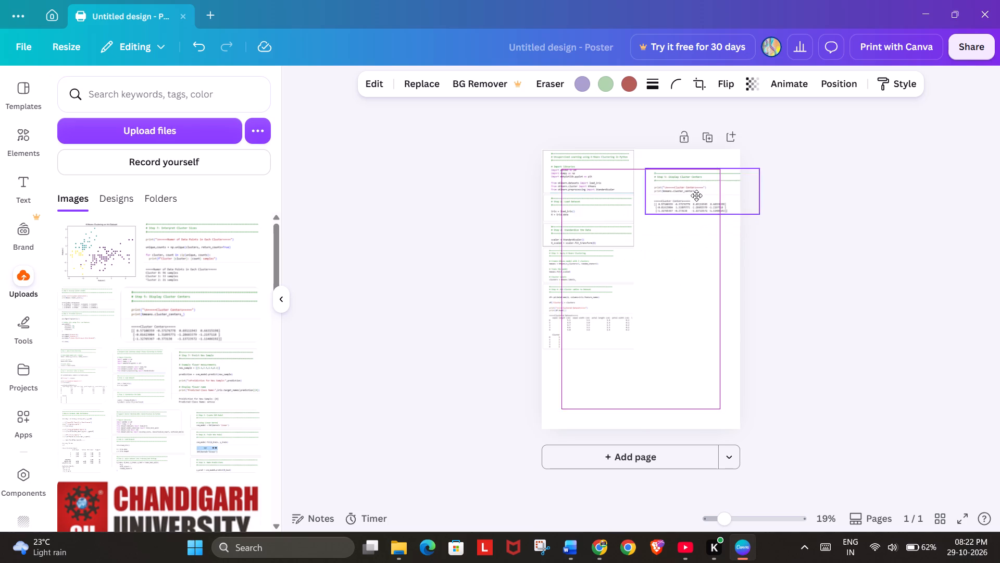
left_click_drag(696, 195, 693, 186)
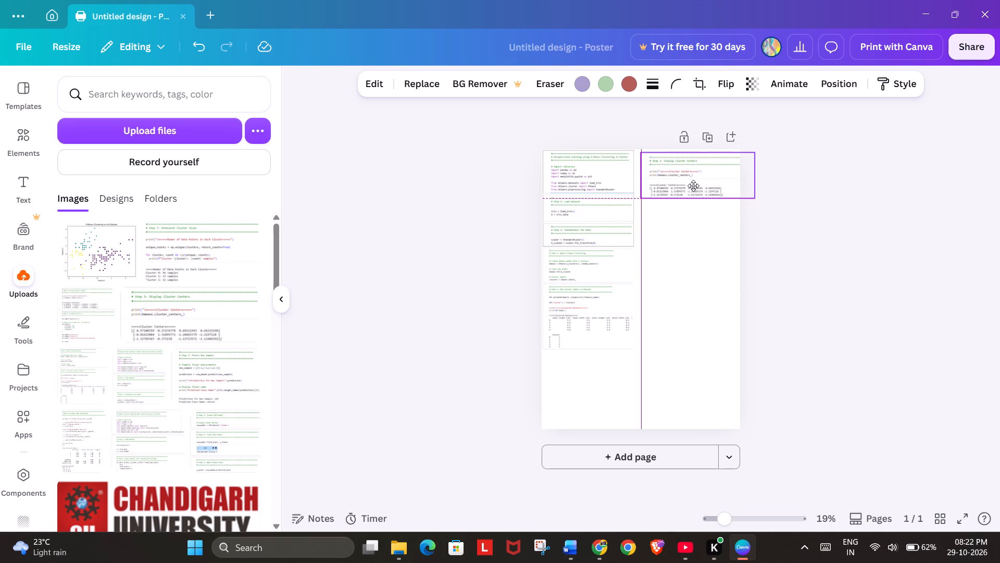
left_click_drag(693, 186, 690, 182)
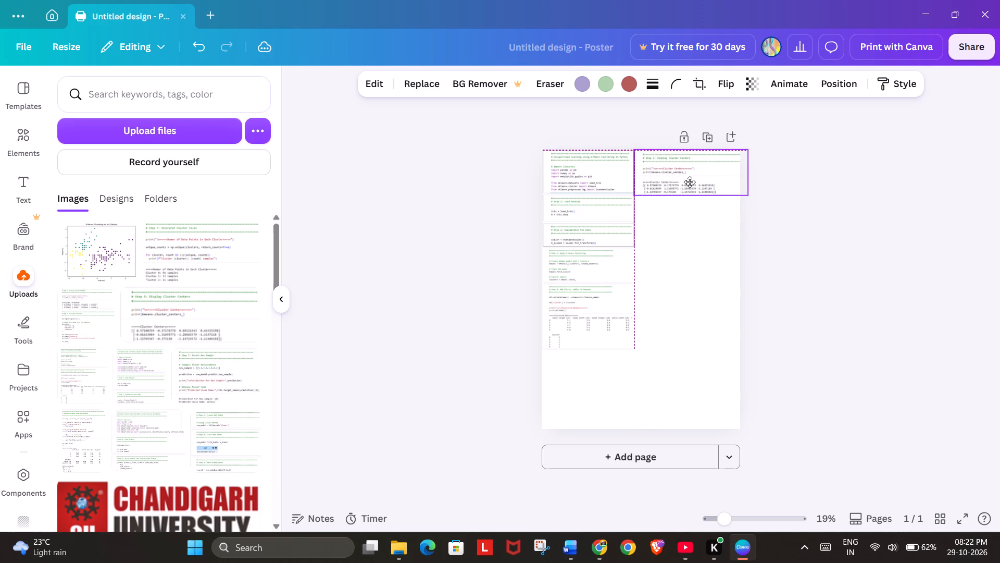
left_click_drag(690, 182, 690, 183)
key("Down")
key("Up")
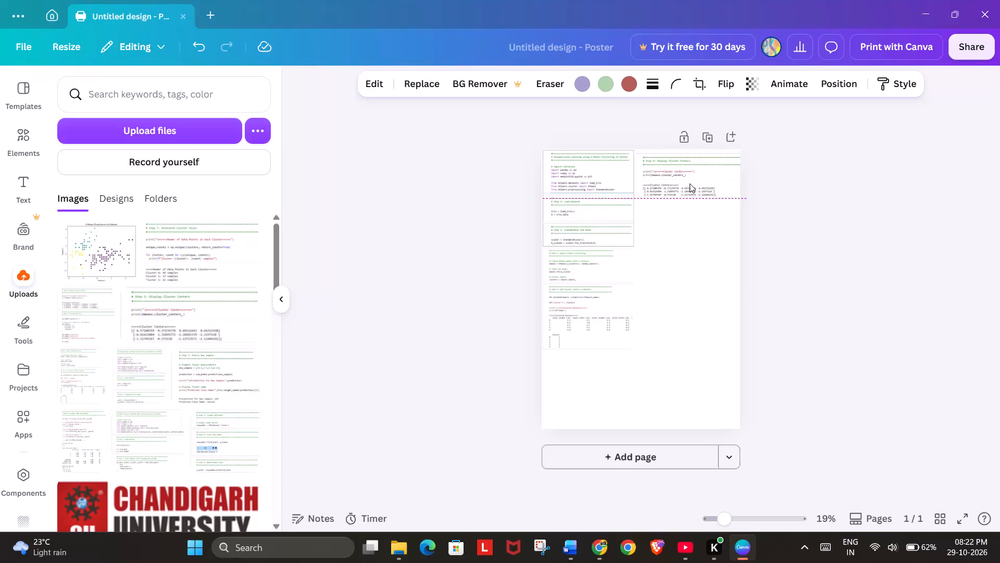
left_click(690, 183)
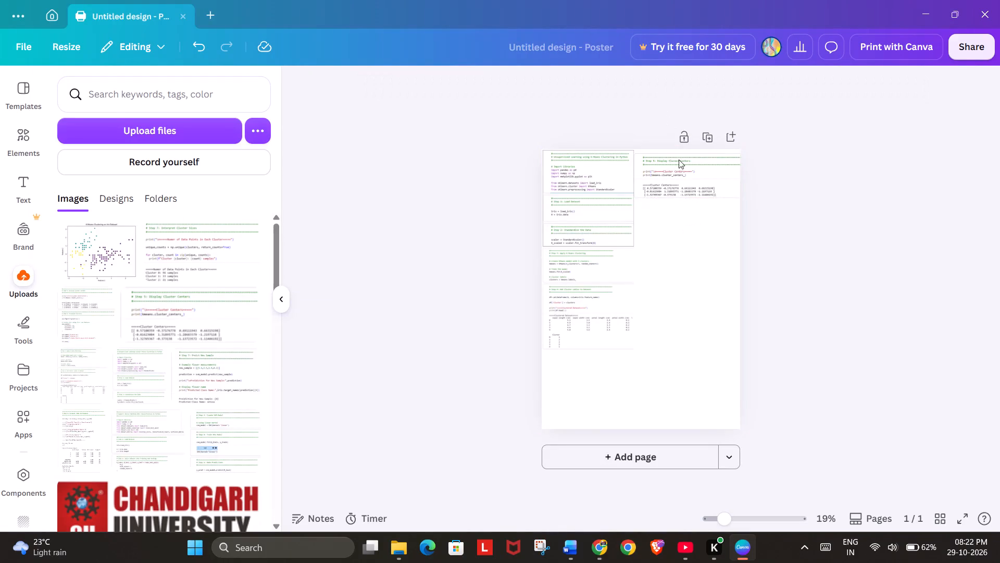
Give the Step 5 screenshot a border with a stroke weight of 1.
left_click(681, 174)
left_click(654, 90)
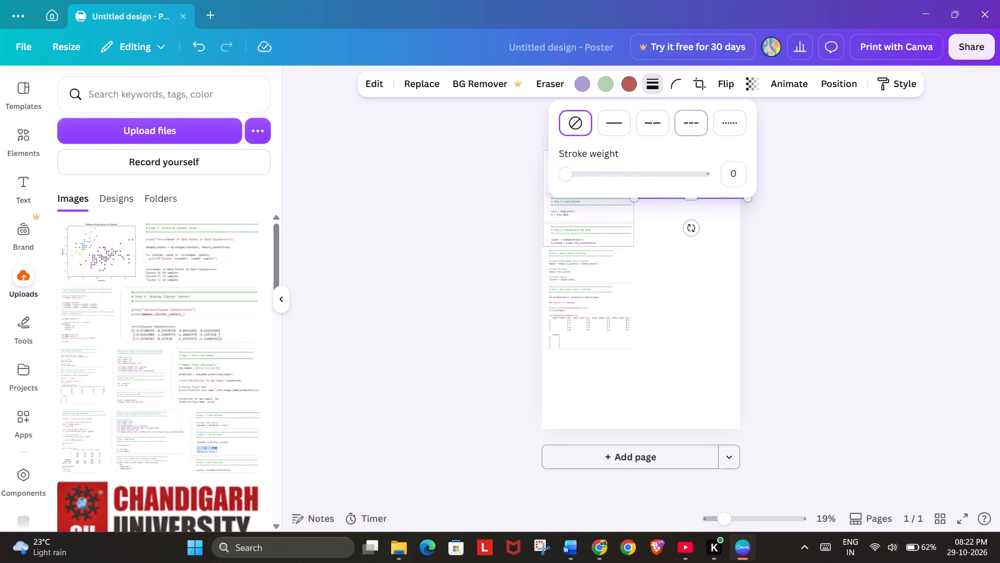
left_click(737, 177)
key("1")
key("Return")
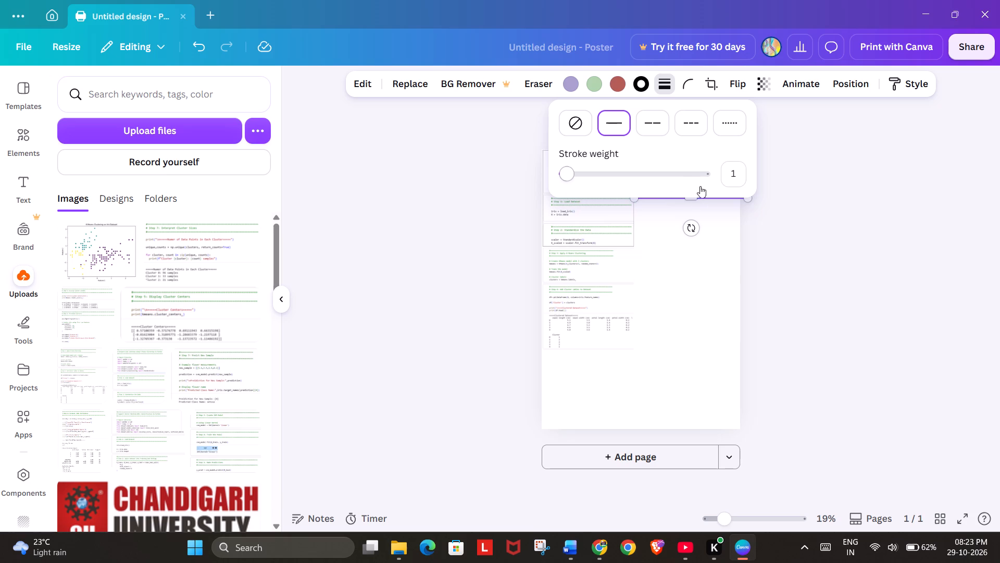
Give the Step 3 and Step 4 screenshot a border with a stroke weight of 1.
left_click(584, 297)
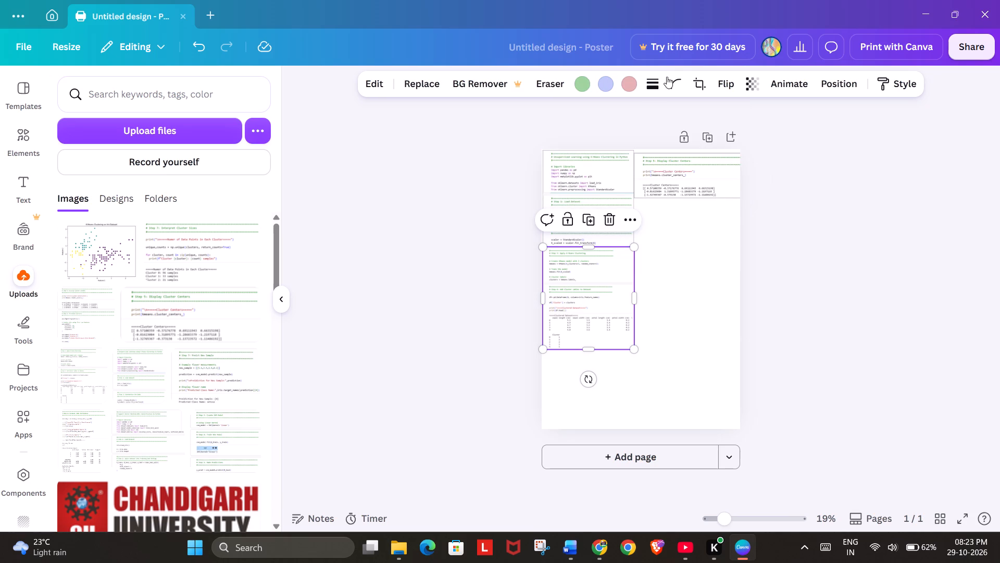
left_click(657, 77)
left_click(739, 170)
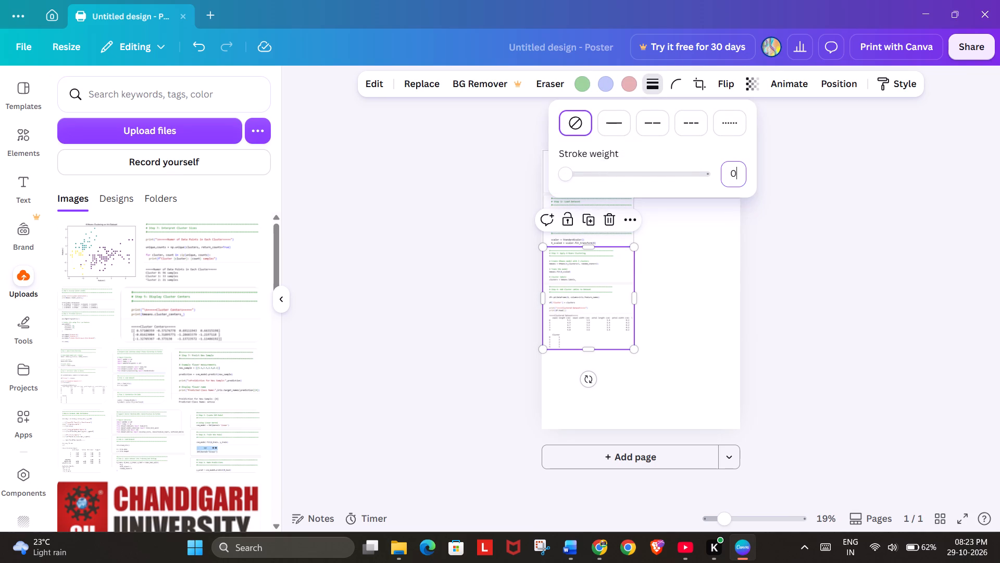
key("1")
key("Return")
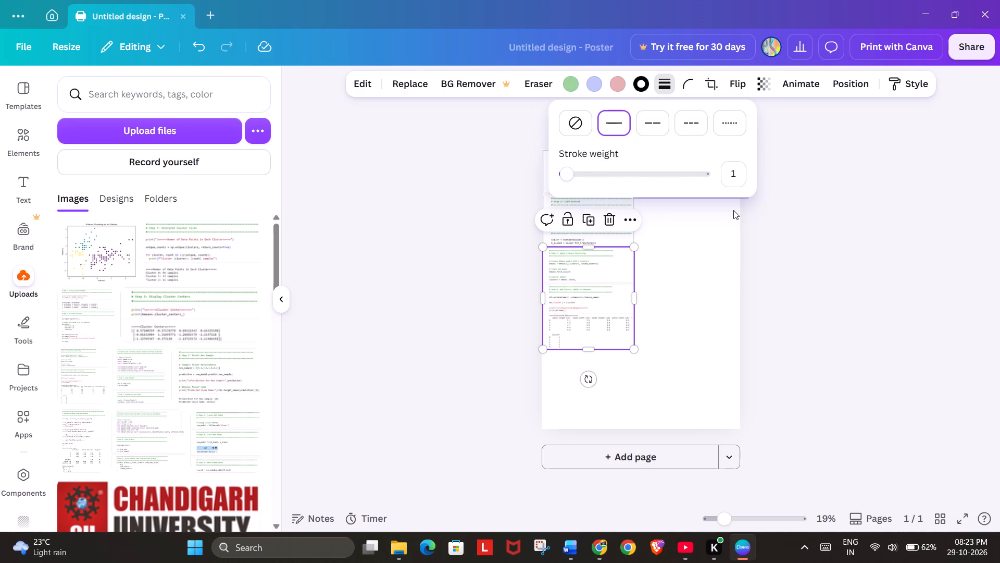
left_click(684, 289)
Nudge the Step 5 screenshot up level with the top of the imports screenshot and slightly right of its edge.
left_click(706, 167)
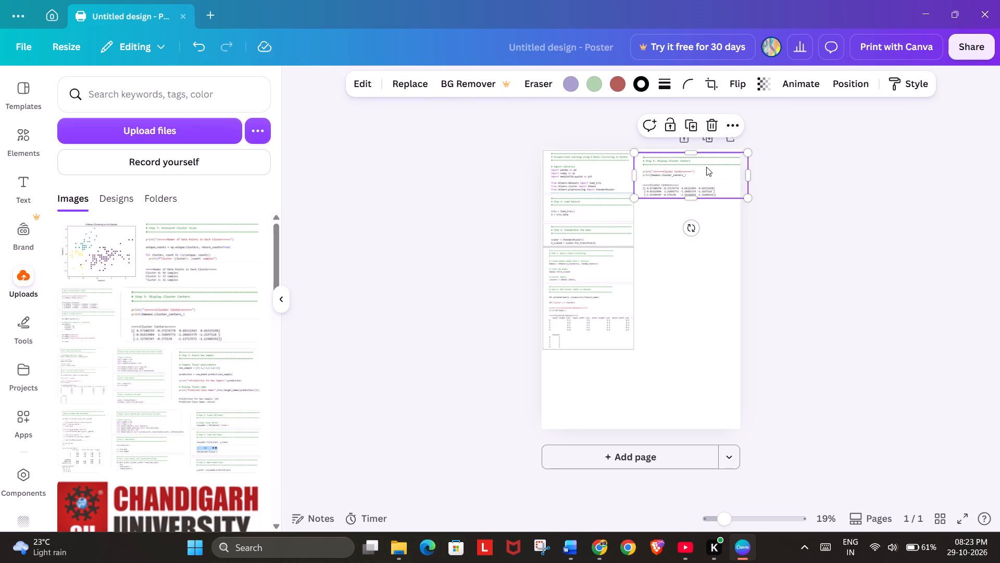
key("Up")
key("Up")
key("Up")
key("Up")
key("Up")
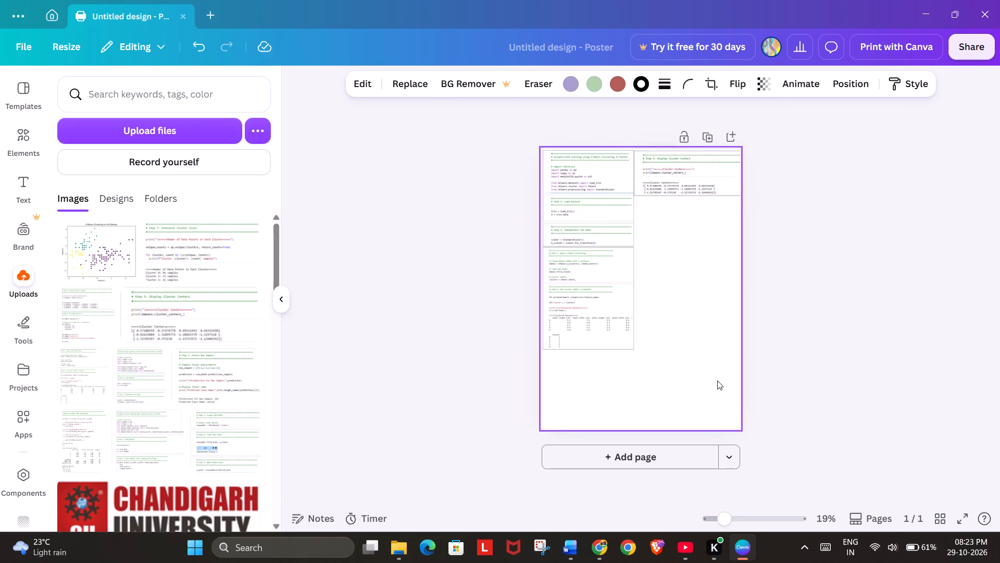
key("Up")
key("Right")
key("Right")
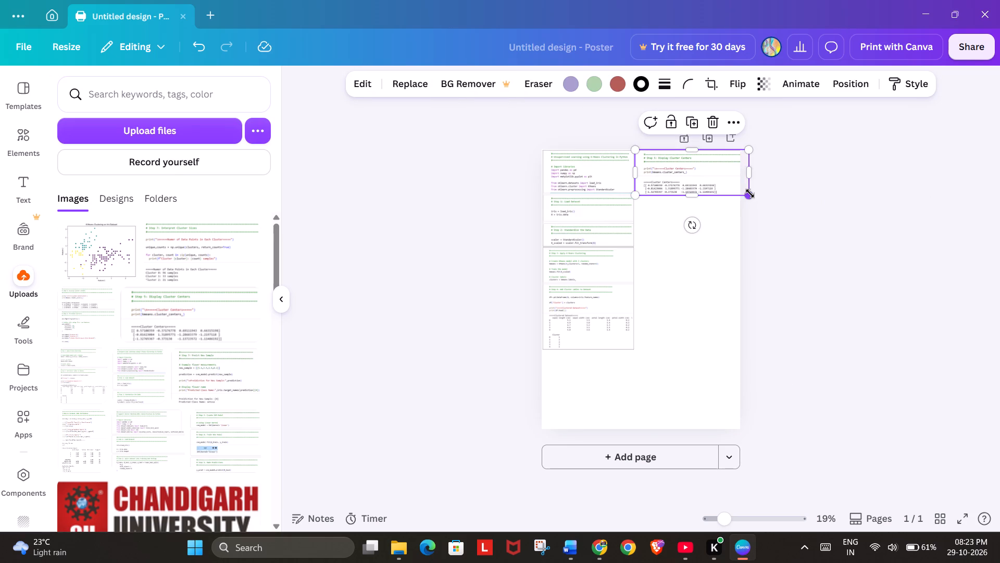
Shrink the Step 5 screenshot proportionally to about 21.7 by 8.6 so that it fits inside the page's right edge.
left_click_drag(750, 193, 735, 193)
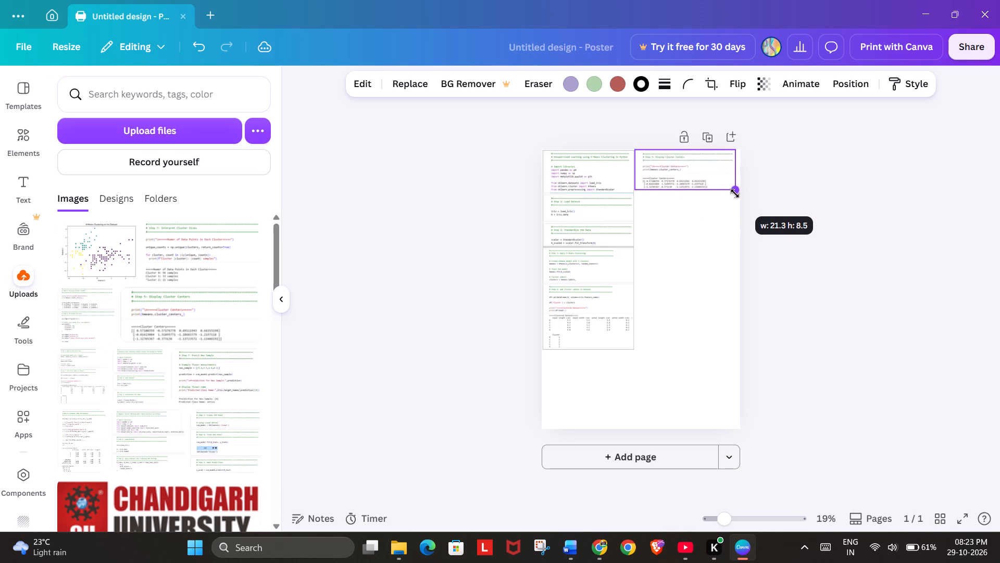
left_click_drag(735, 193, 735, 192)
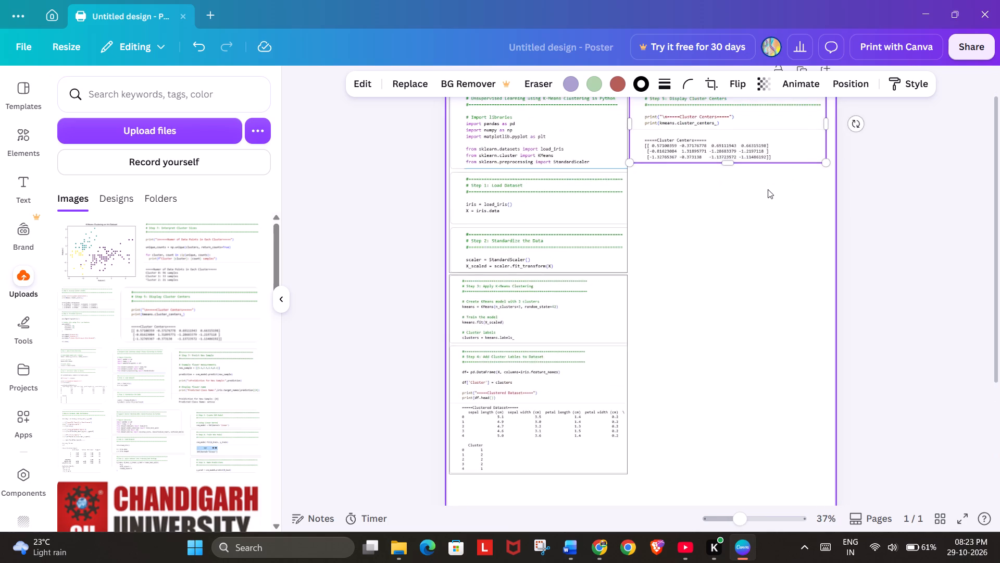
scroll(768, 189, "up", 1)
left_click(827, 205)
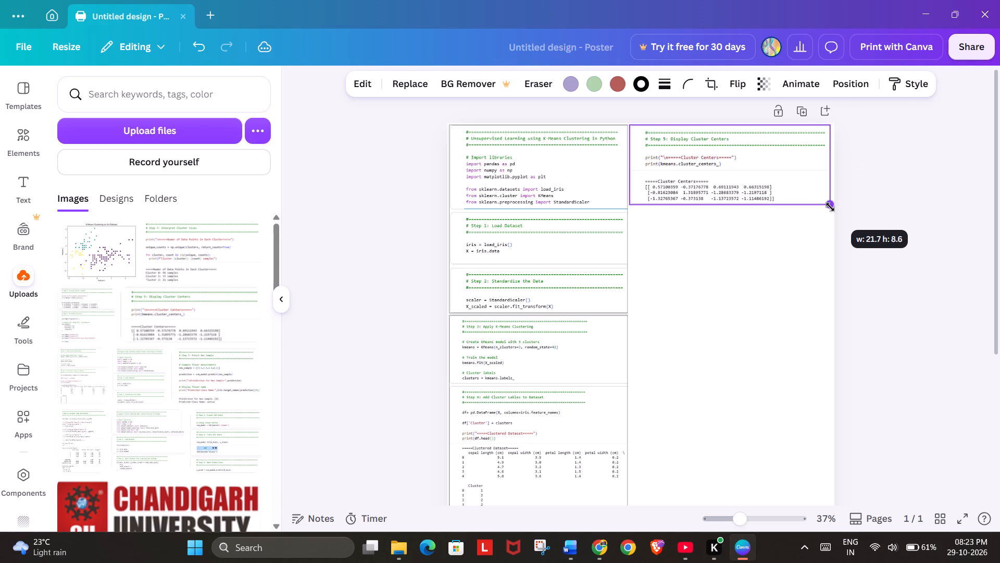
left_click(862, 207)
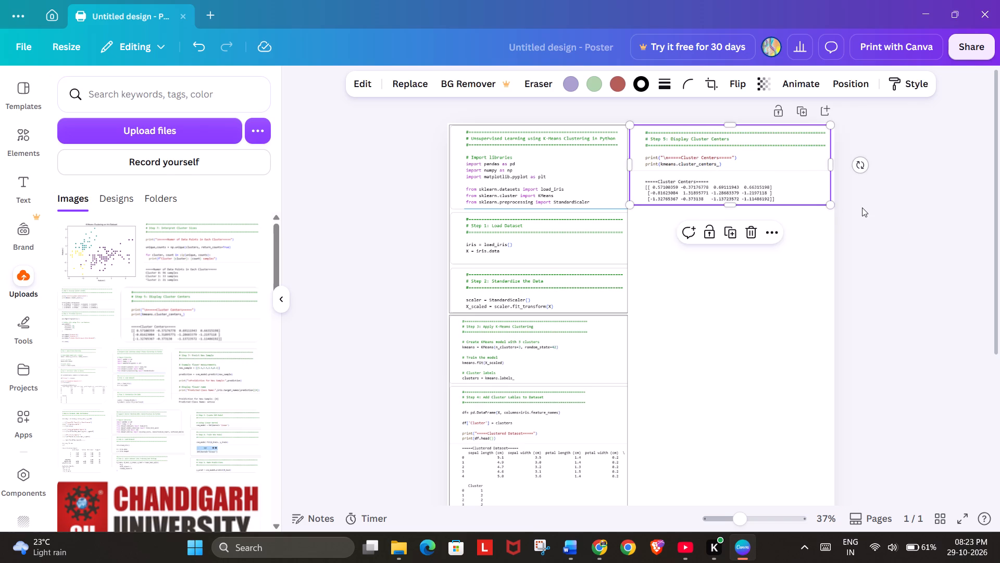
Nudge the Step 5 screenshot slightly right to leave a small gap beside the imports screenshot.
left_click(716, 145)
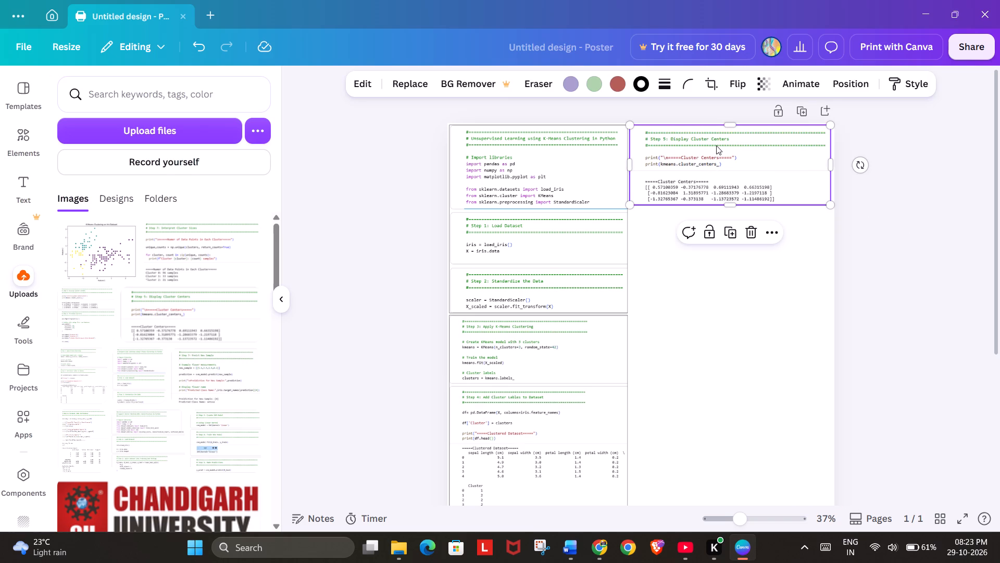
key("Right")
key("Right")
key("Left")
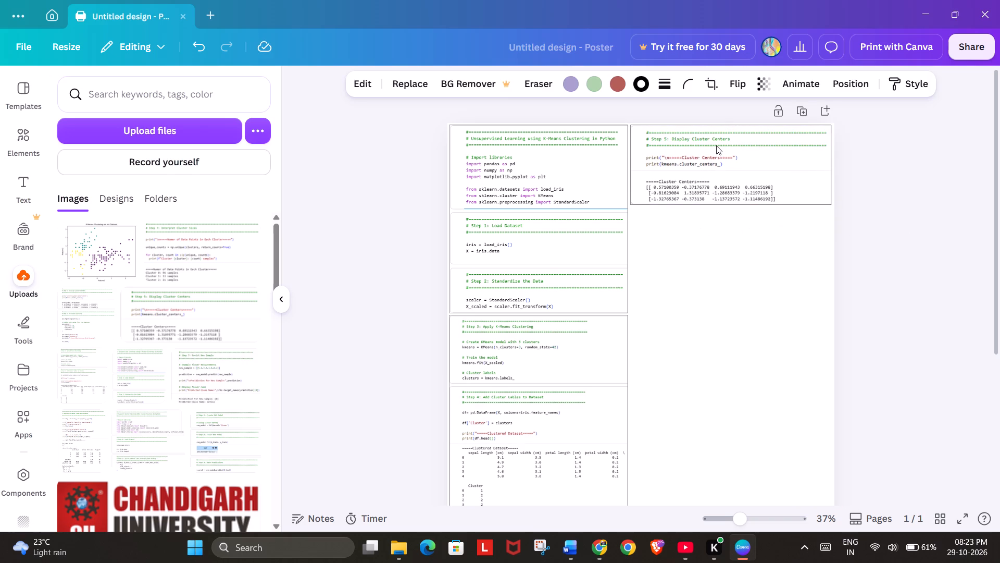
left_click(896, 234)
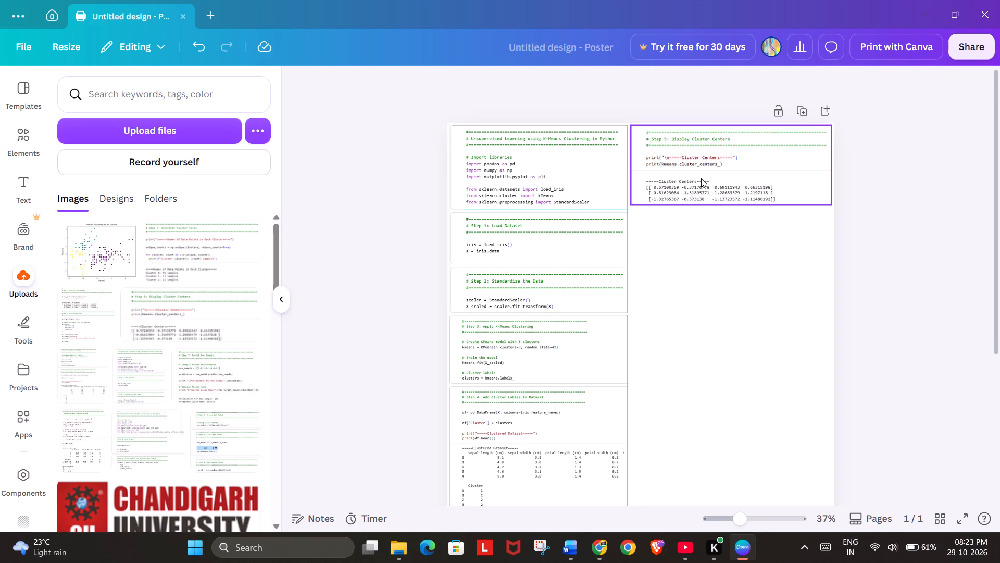
Replace the Step 5 screenshot with the combined Step 5 and Step 6 screenshot, placed against the imports screenshot and level with its top.
left_click(78, 317)
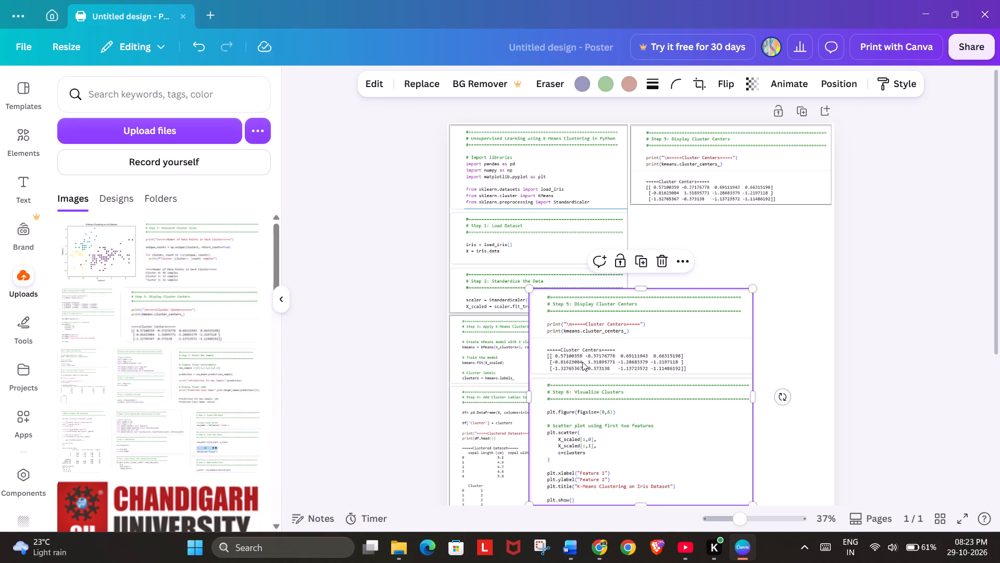
left_click(724, 178)
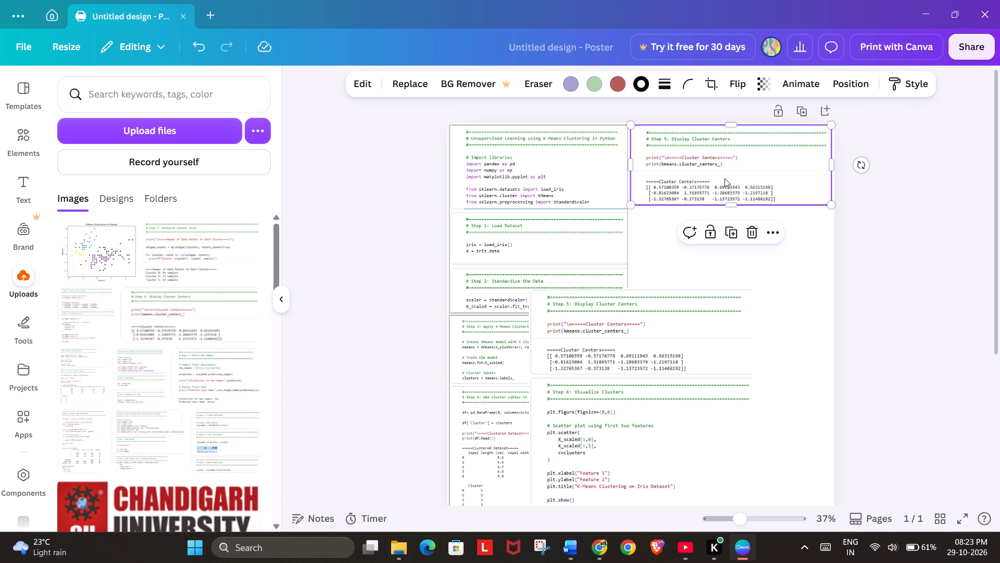
key("Delete")
left_click_drag(627, 396, 730, 236)
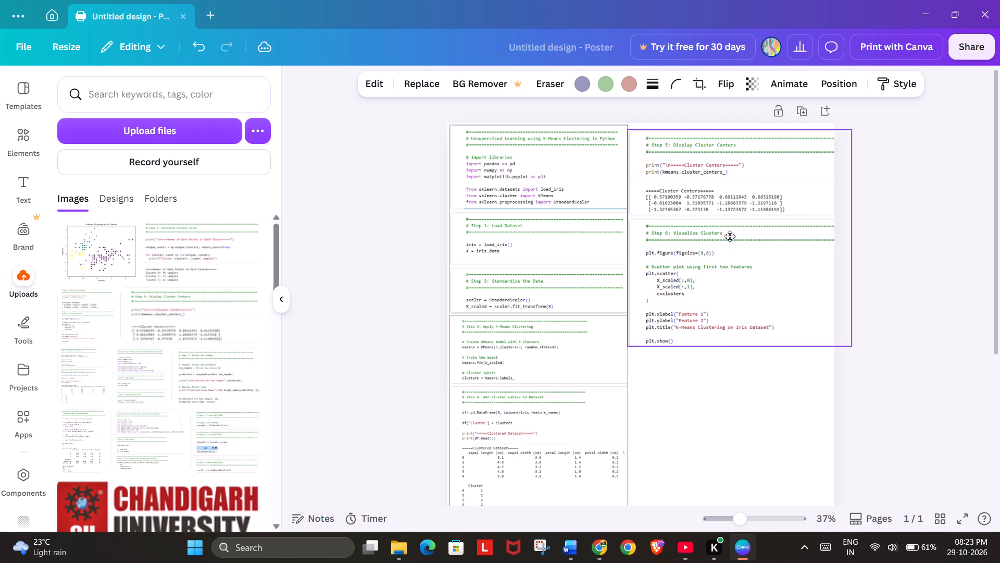
left_click_drag(730, 236, 729, 234)
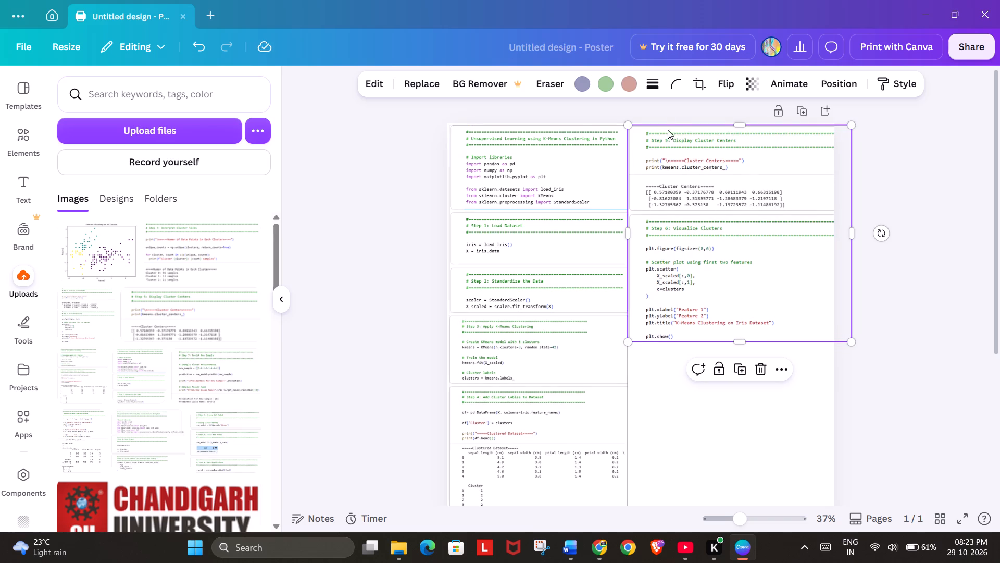
Give the combined Step 5 and Step 6 screenshot a border with a stroke weight of 1.
left_click(652, 87)
left_click(728, 167)
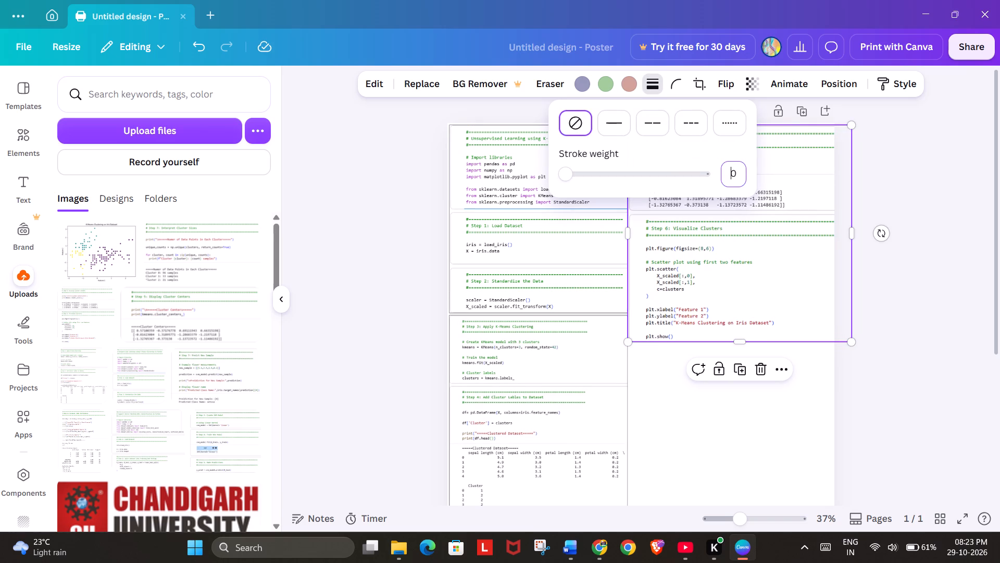
key("1")
key("Return")
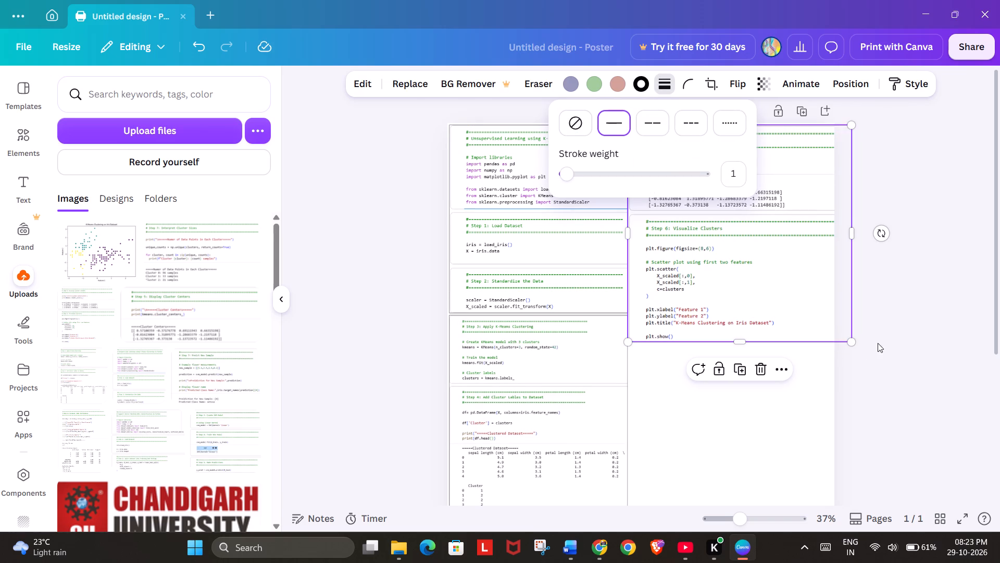
left_click(857, 344)
Shrink the Step 5 and Step 6 screenshot proportionally until it fits just inside the page's right edge.
left_click_drag(855, 342, 839, 334)
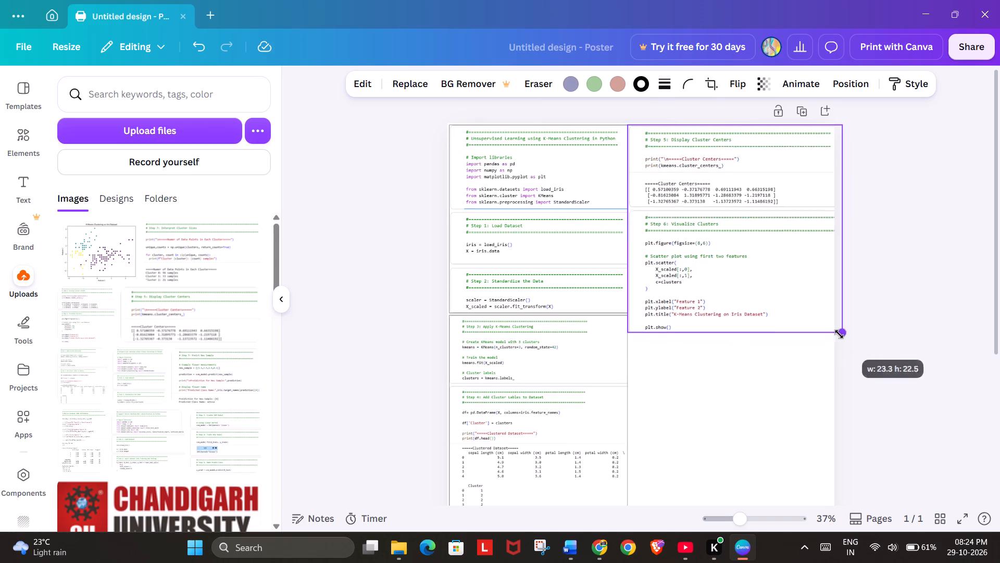
left_click_drag(839, 334, 831, 325)
left_click(831, 325)
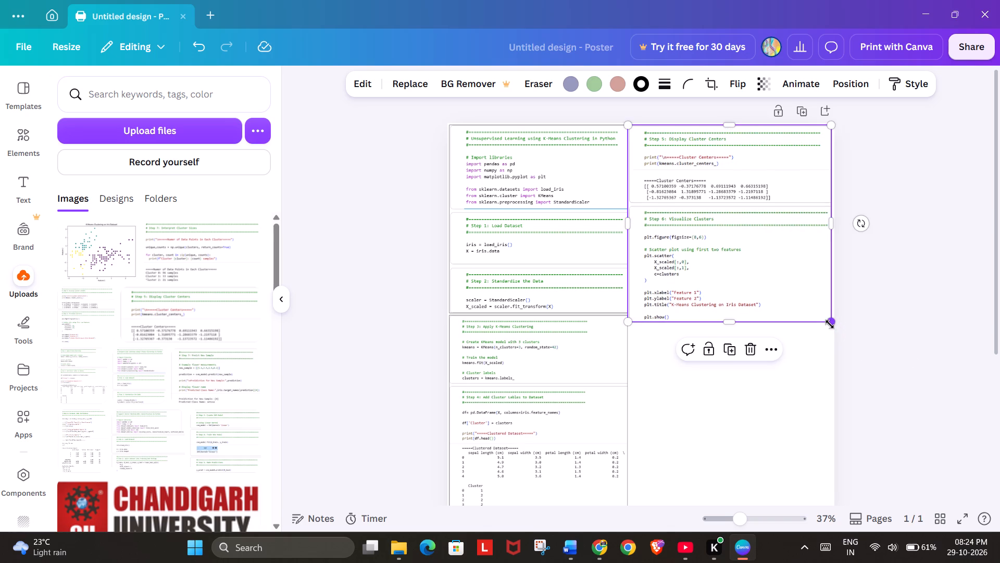
Nudge the Step 5 and Step 6 screenshot slightly right to leave a narrow gap beside the imports screenshot.
left_click(779, 276)
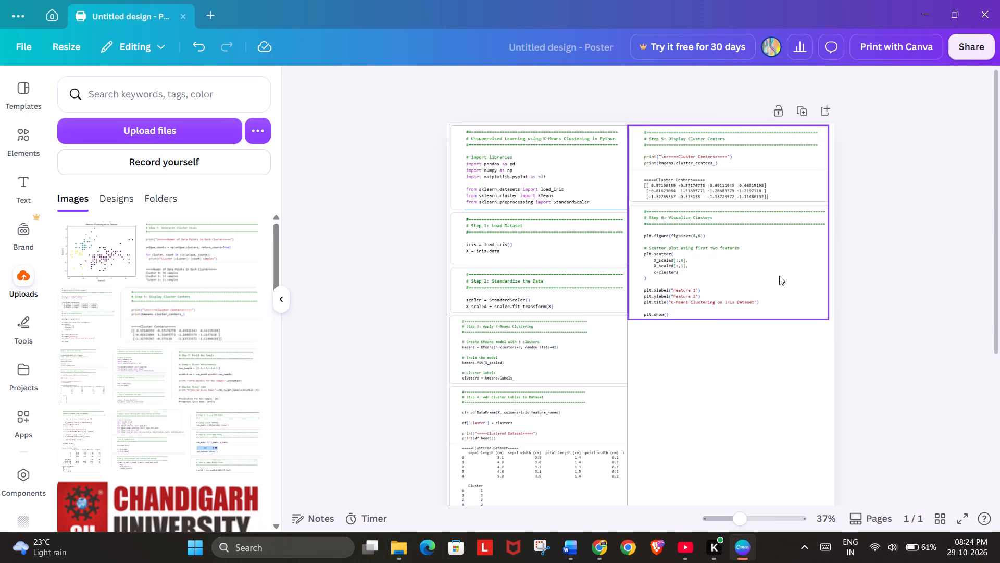
key("Right")
key("Right")
left_click(927, 387)
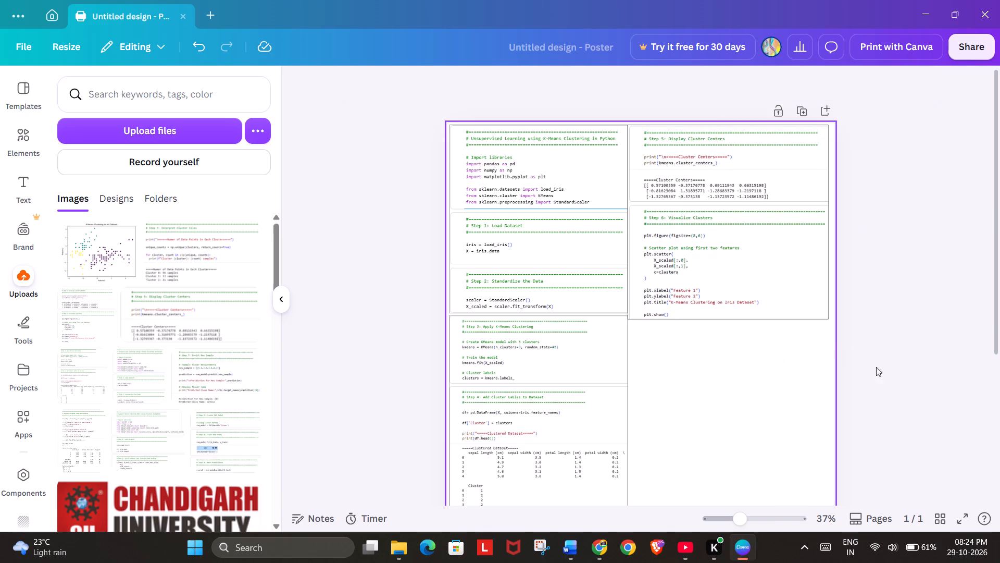
left_click(761, 276)
key("Right")
key("Right")
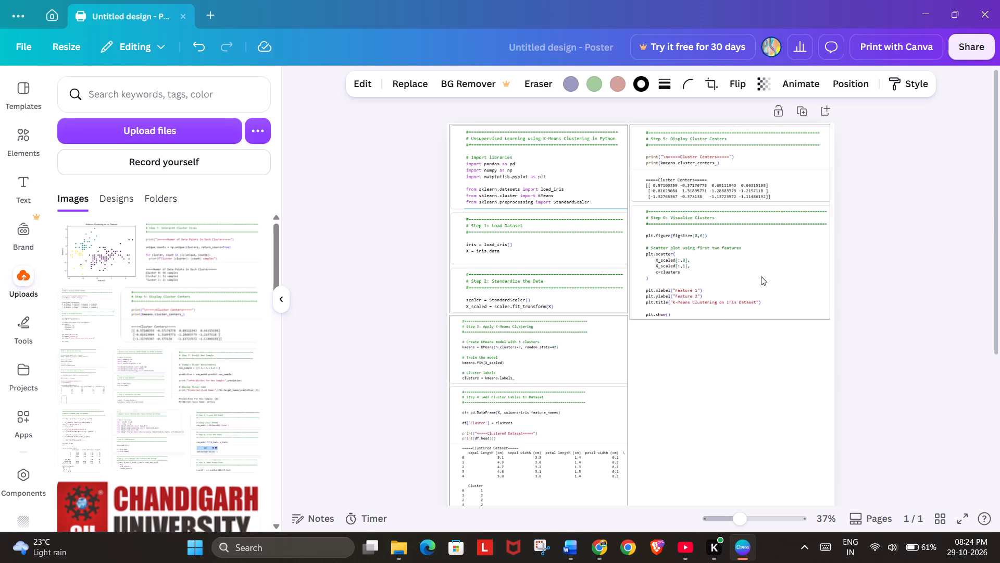
key("Right")
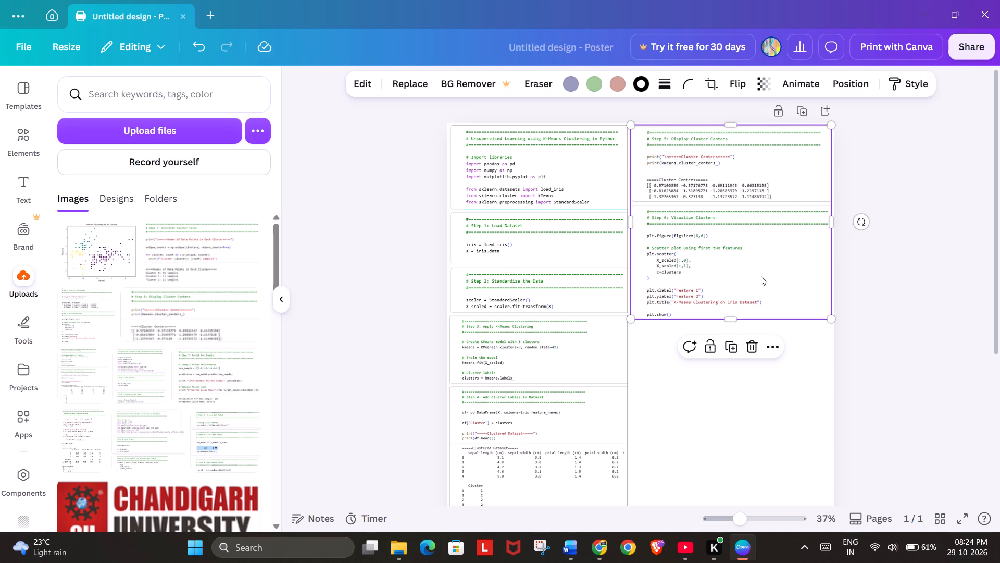
left_click(901, 323)
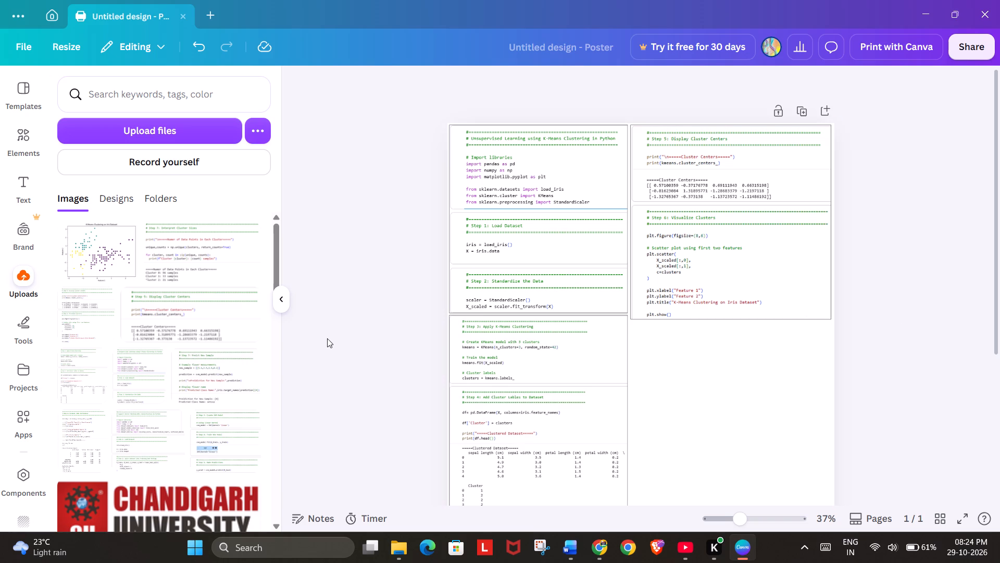
Add the Step 7 Interpret Cluster Sizes screenshot directly below the Step 5 and Step 6 screenshot, aligned to its left edge with a narrow gap.
left_click(218, 264)
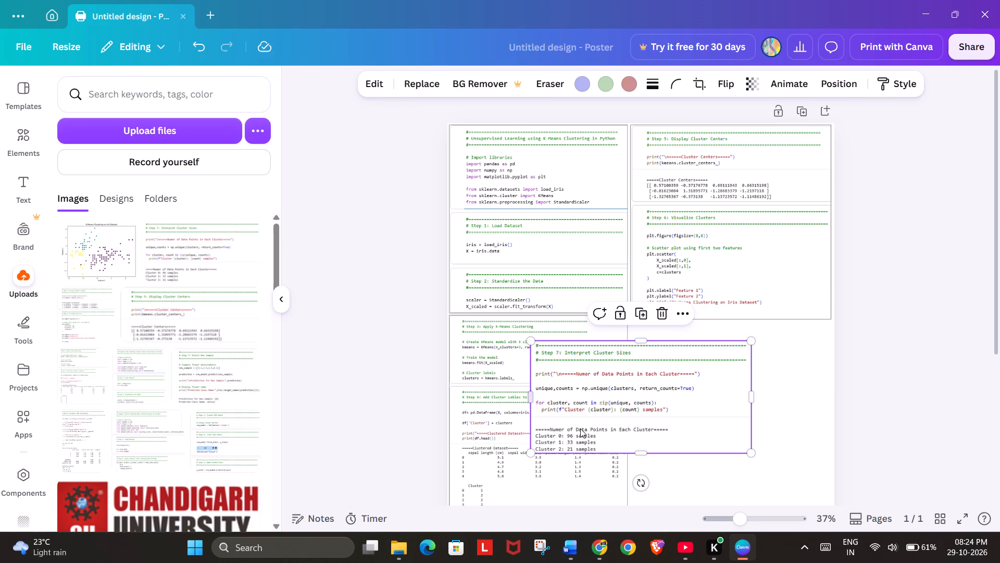
left_click_drag(641, 400, 754, 385)
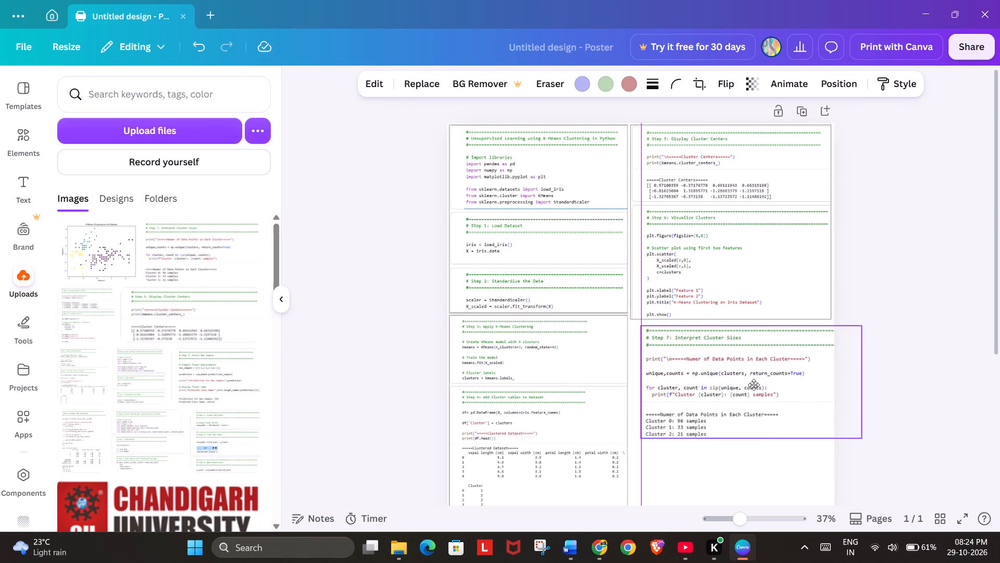
left_click_drag(754, 385, 743, 382)
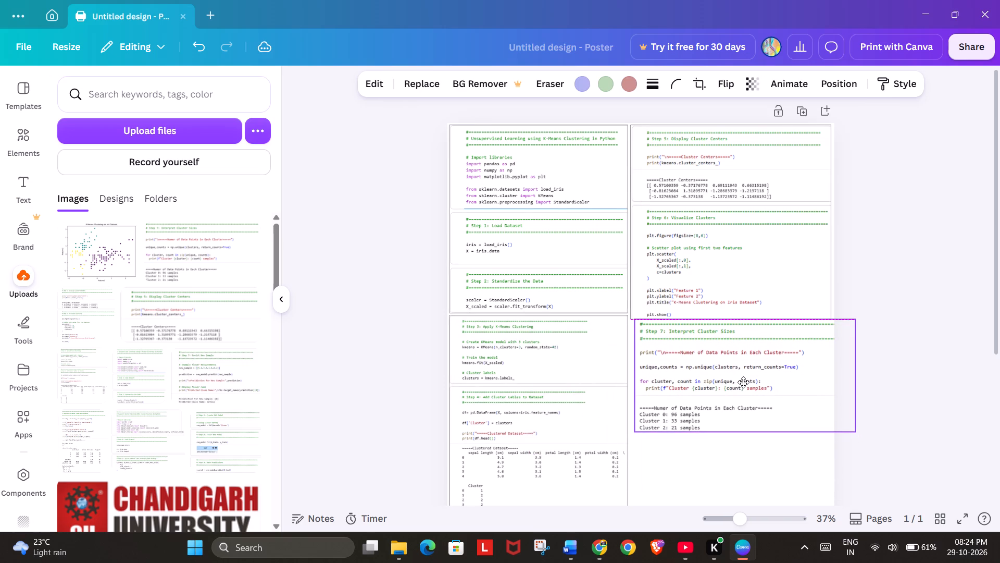
left_click_drag(743, 382, 743, 382)
key("Down")
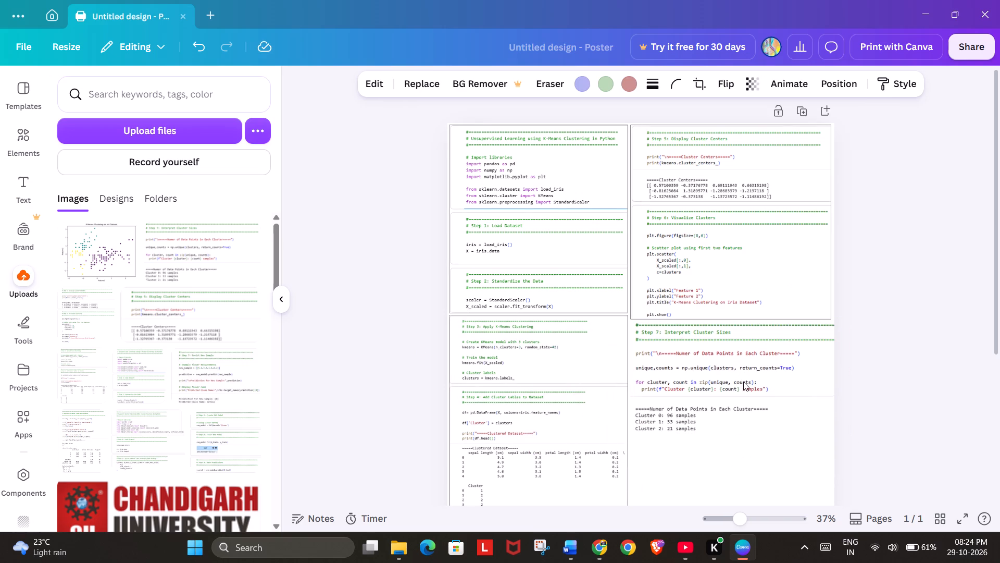
key("Down")
Shrink the Step 7 screenshot proportionally to the same width as the Step 5 and Step 6 screenshot above it.
left_click(801, 387)
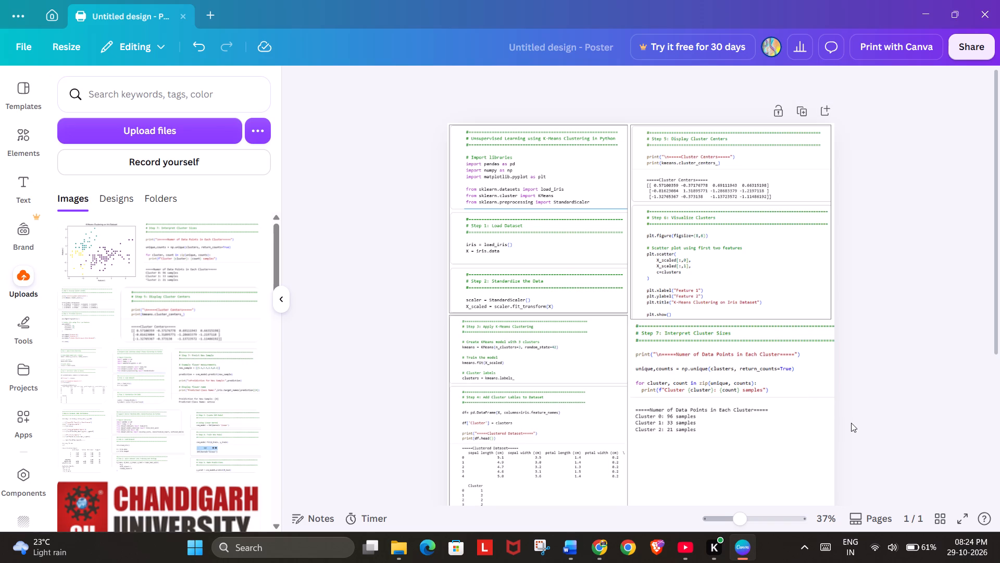
left_click(828, 411)
left_click_drag(852, 433, 834, 421)
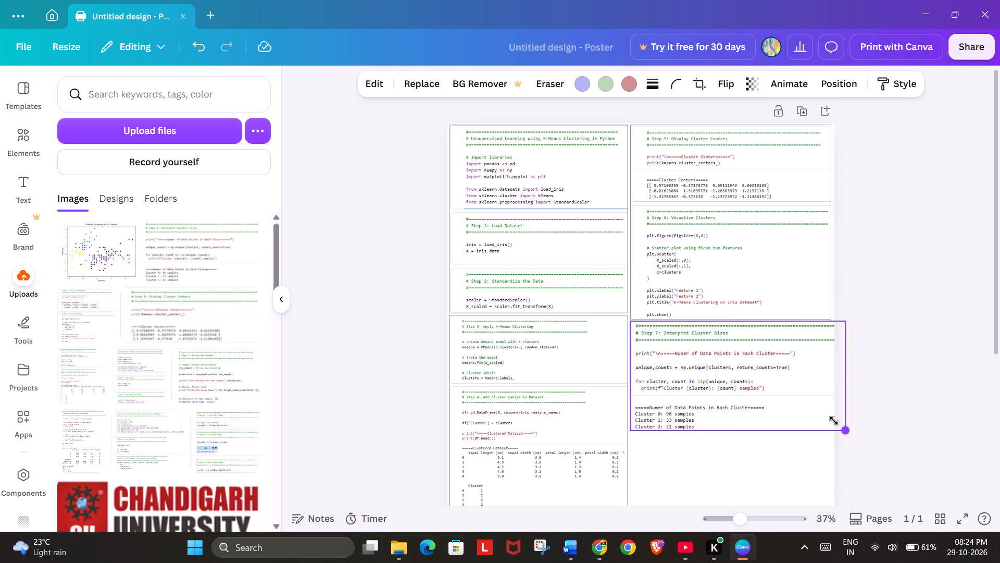
left_click_drag(834, 421, 830, 418)
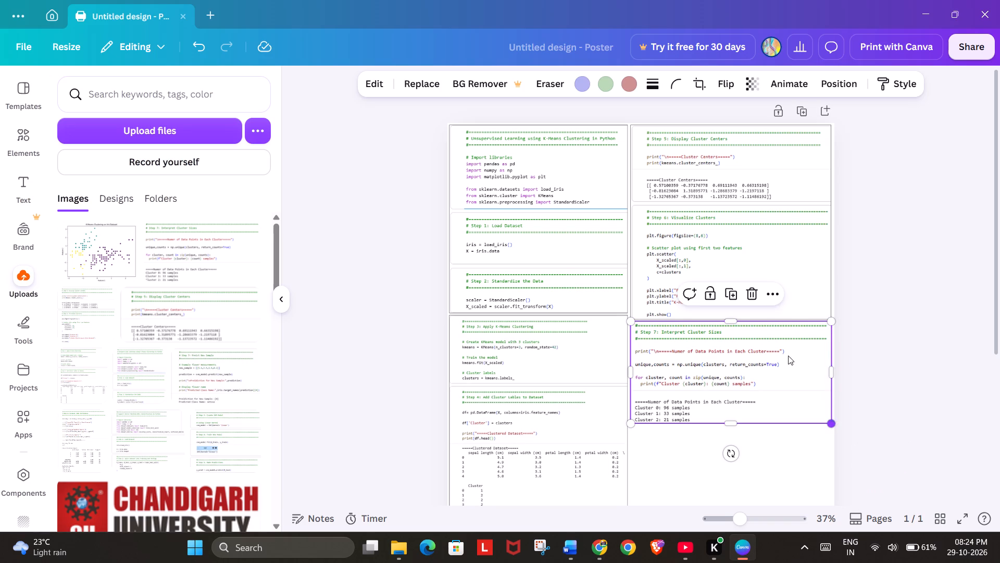
Give the Step 7 screenshot a border with a stroke weight of 1.
left_click(654, 78)
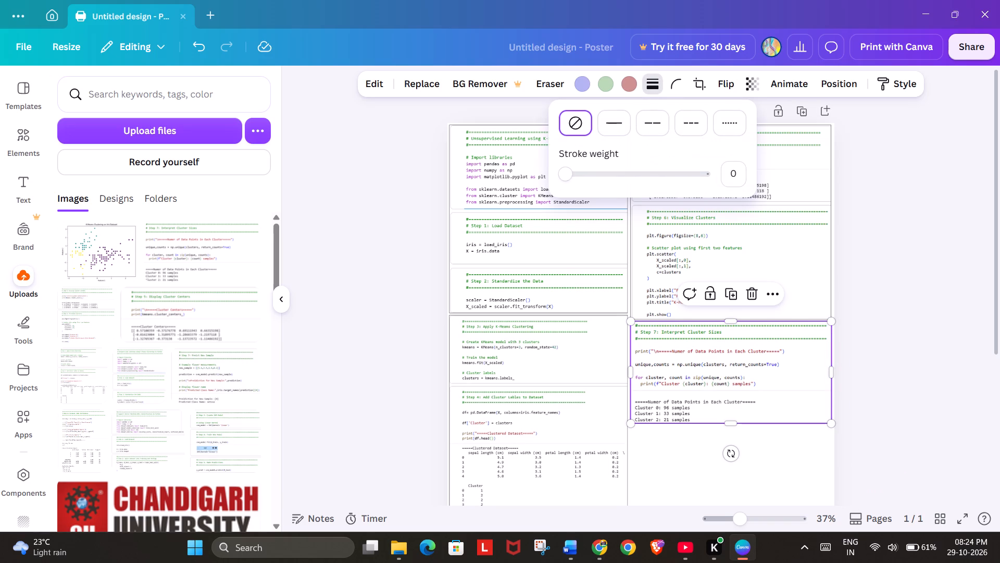
left_click(730, 179)
key("1")
key("Return")
left_click(903, 272)
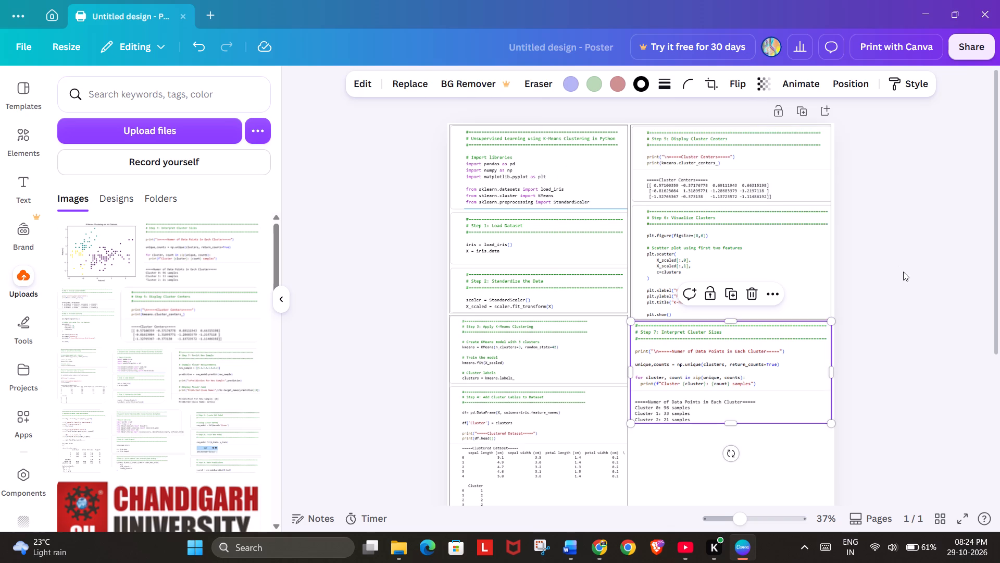
Add the K-Means scatter plot image just below the Step 7 screenshot, left-aligned with it, and shrink it to the column's width.
scroll(903, 272, "down", 2)
left_click(903, 272)
scroll(903, 272, "down", 1)
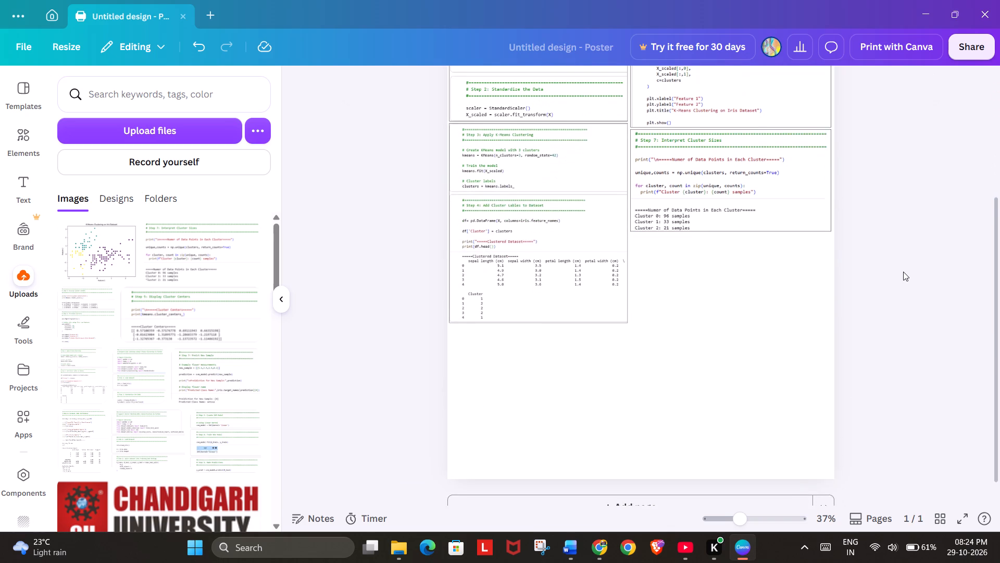
scroll(903, 272, "down", 2)
left_click(111, 244)
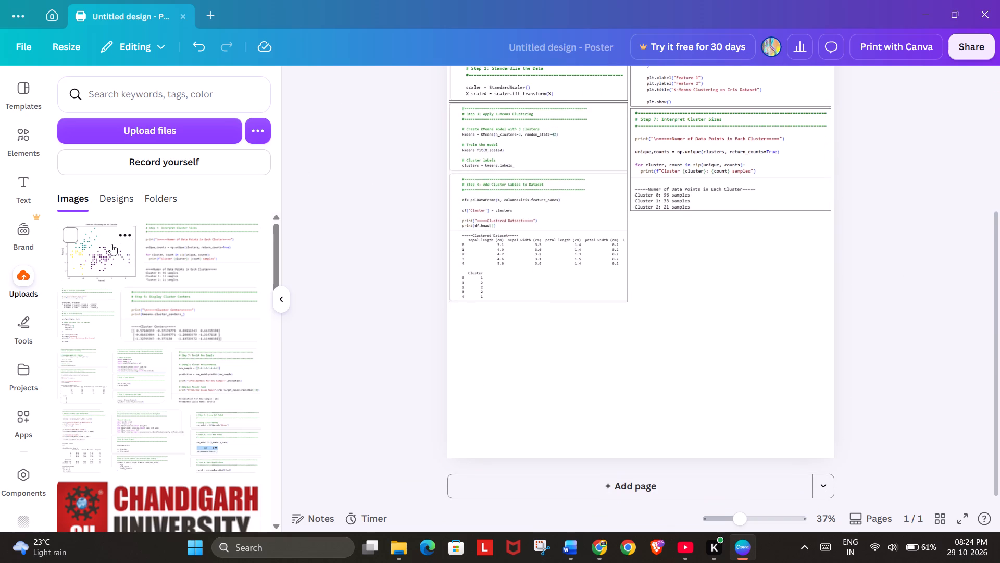
left_click_drag(685, 149, 739, 209)
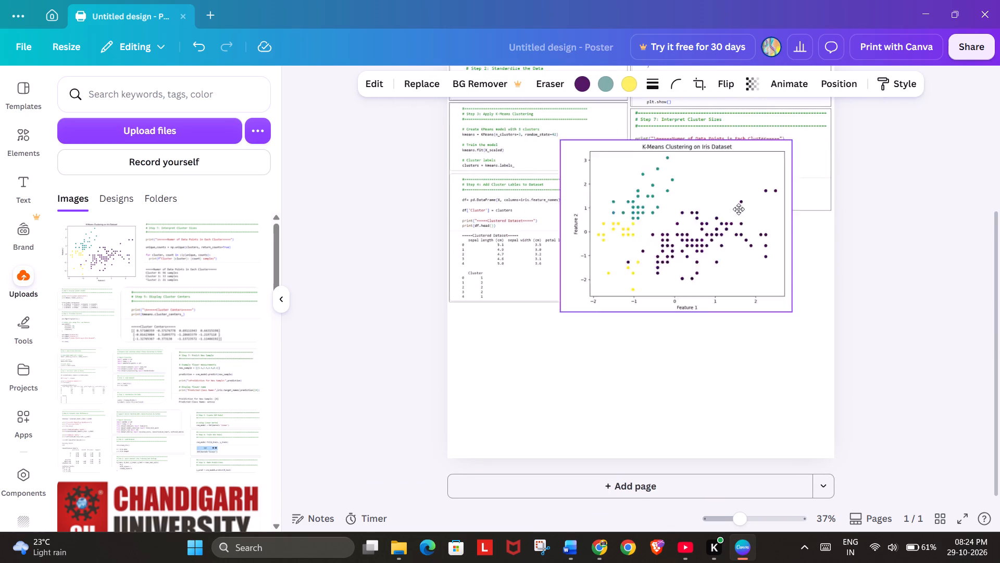
left_click_drag(739, 209, 790, 267)
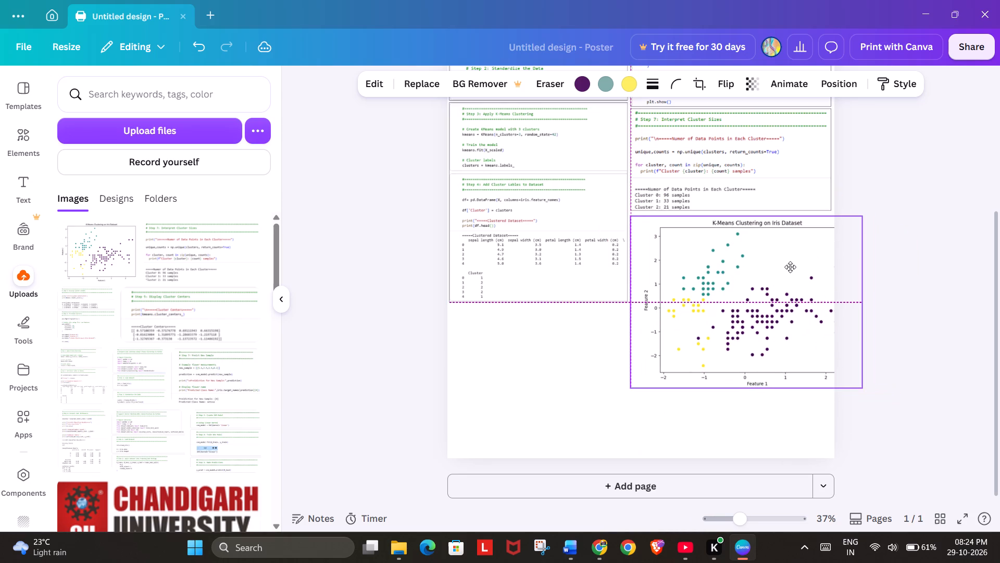
left_click_drag(790, 267, 790, 262)
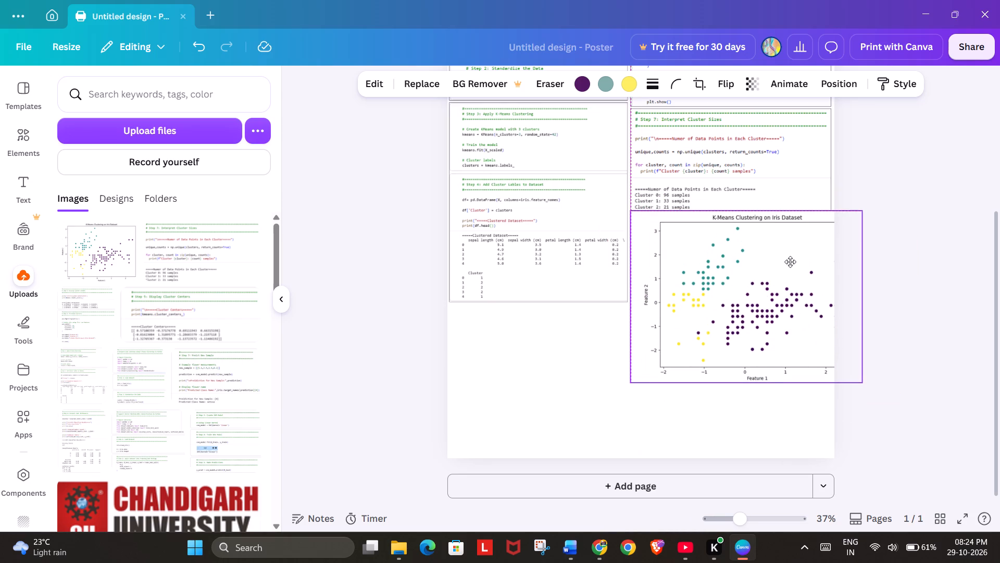
left_click_drag(790, 262, 790, 264)
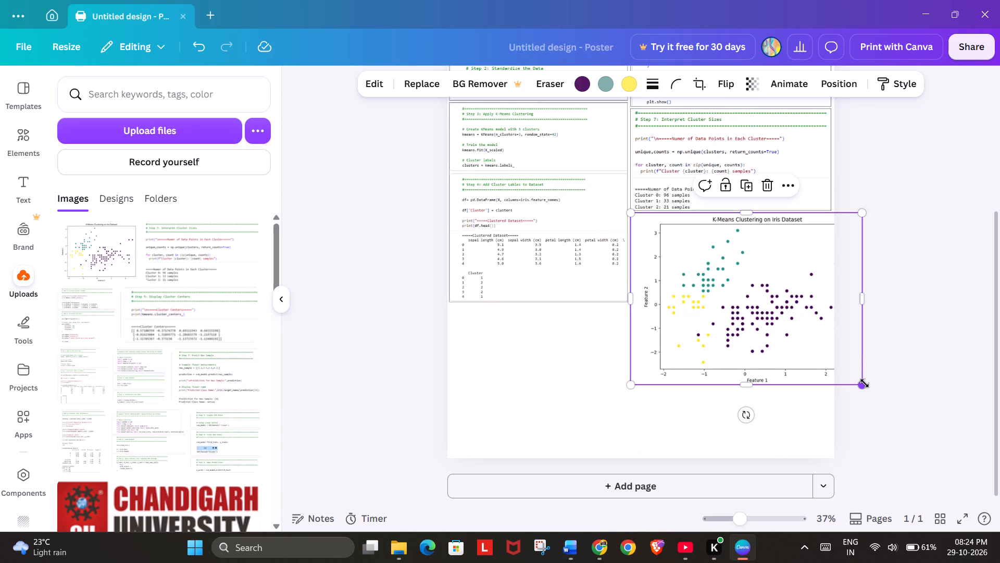
left_click_drag(865, 383, 828, 363)
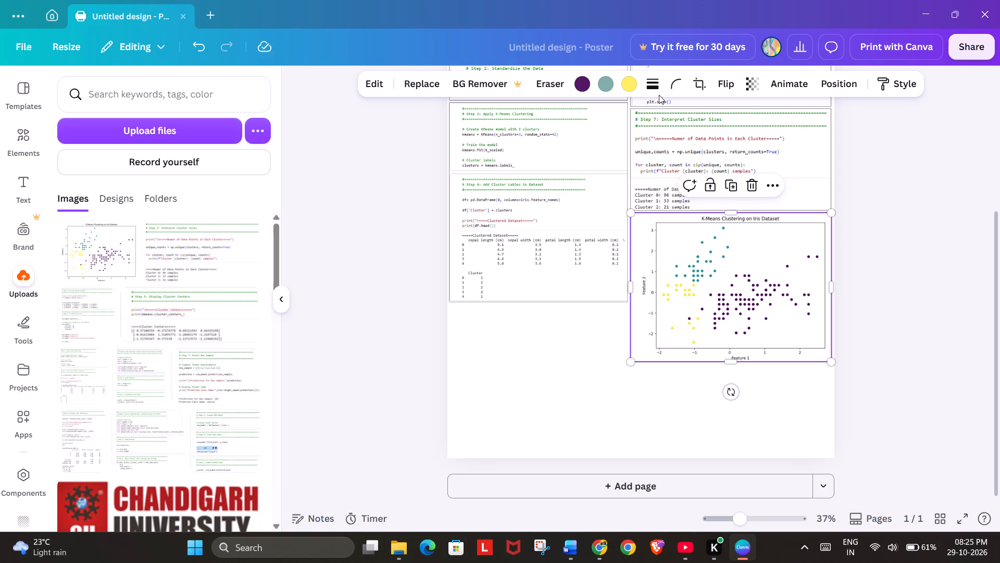
Crop the blank strip off the scatter plot's left side and enlarge the plot proportionally to fill the column's width.
left_click(693, 80)
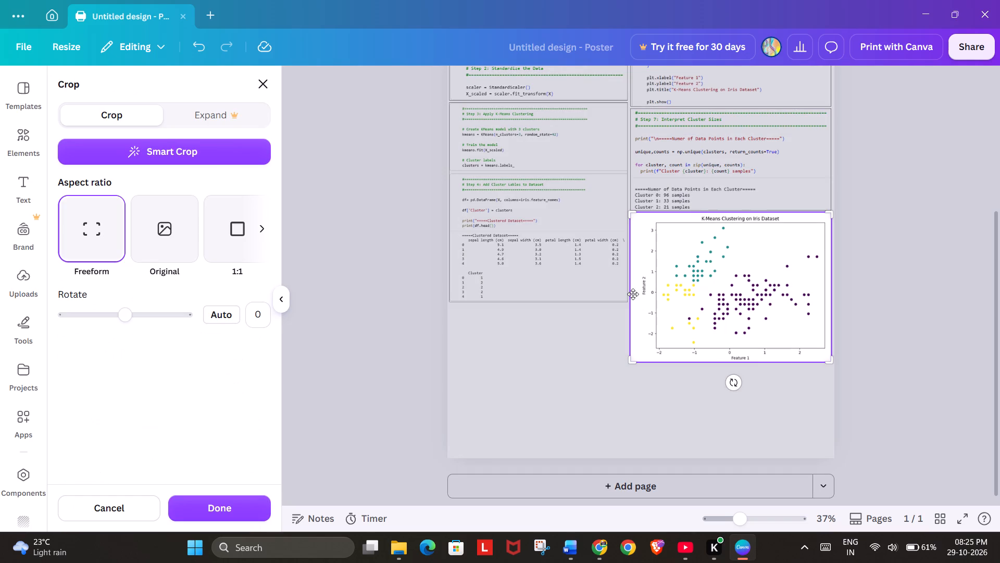
left_click_drag(630, 281, 624, 284)
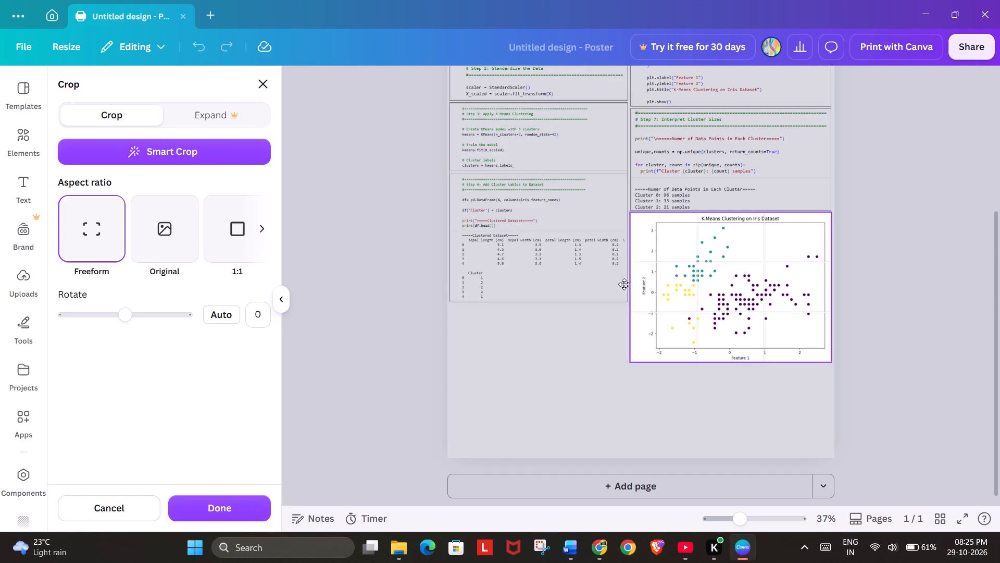
left_click_drag(624, 284, 623, 284)
left_click_drag(631, 363, 639, 365)
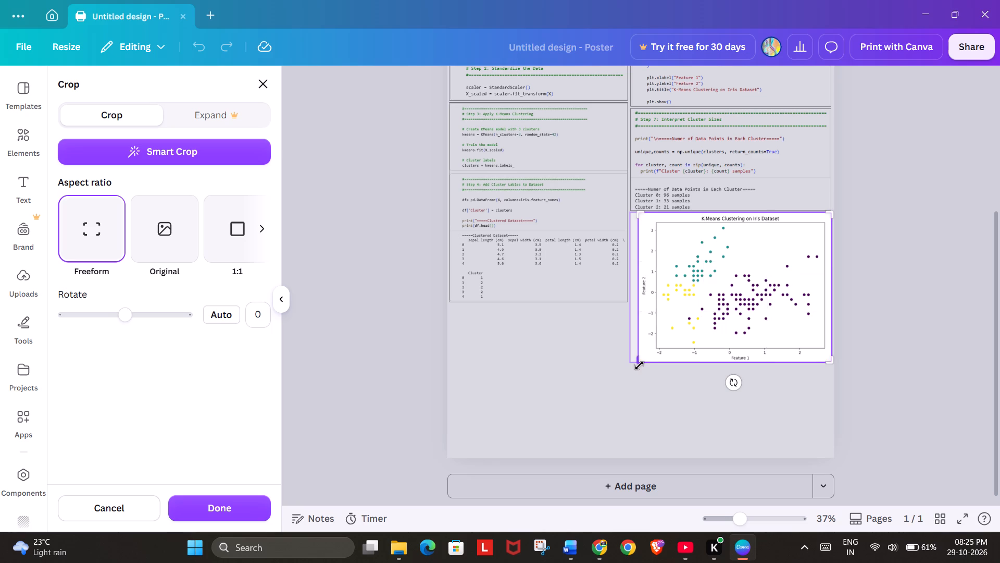
left_click(886, 336)
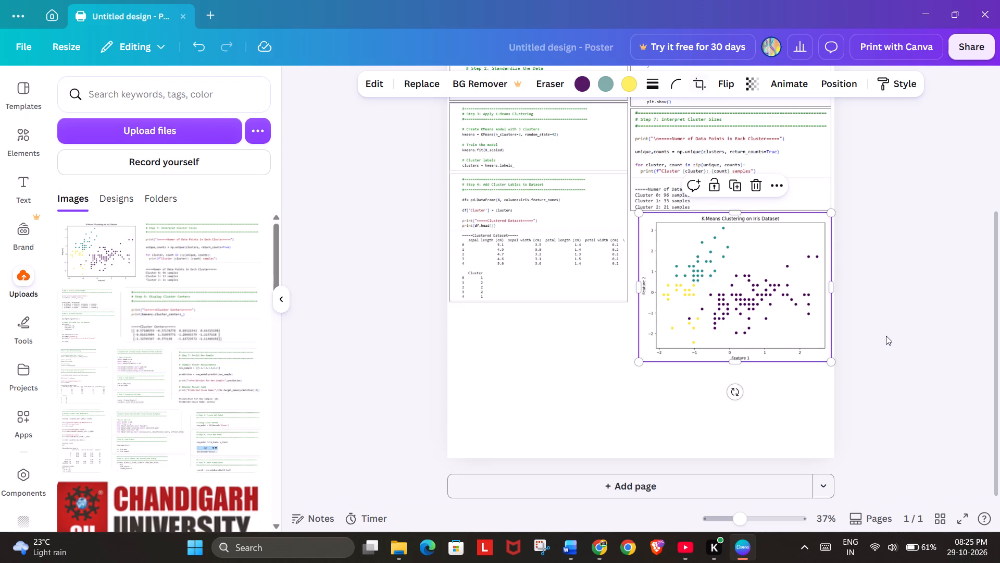
left_click_drag(641, 362, 634, 365)
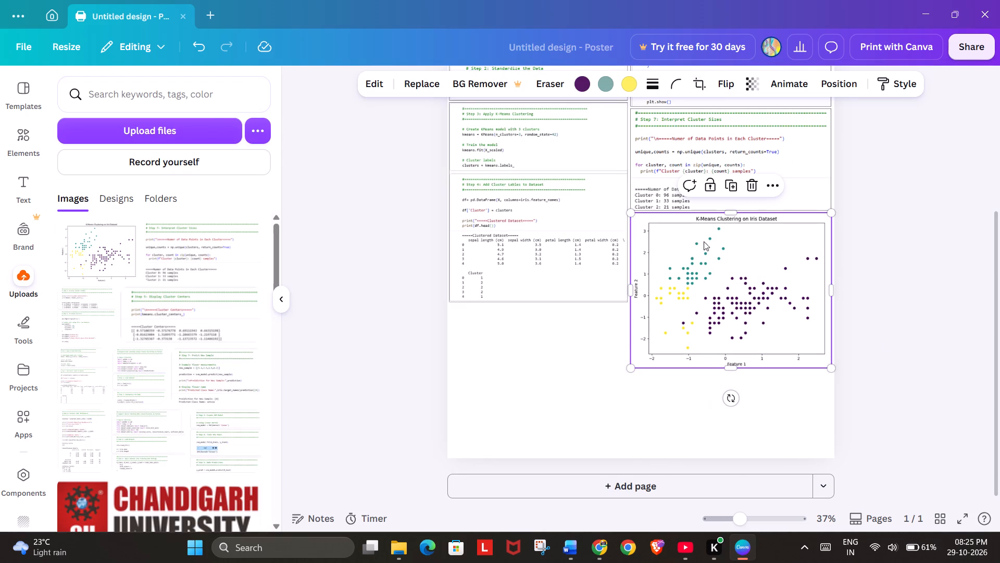
Give the scatter plot image a border with a stroke weight of 1.
left_click(645, 86)
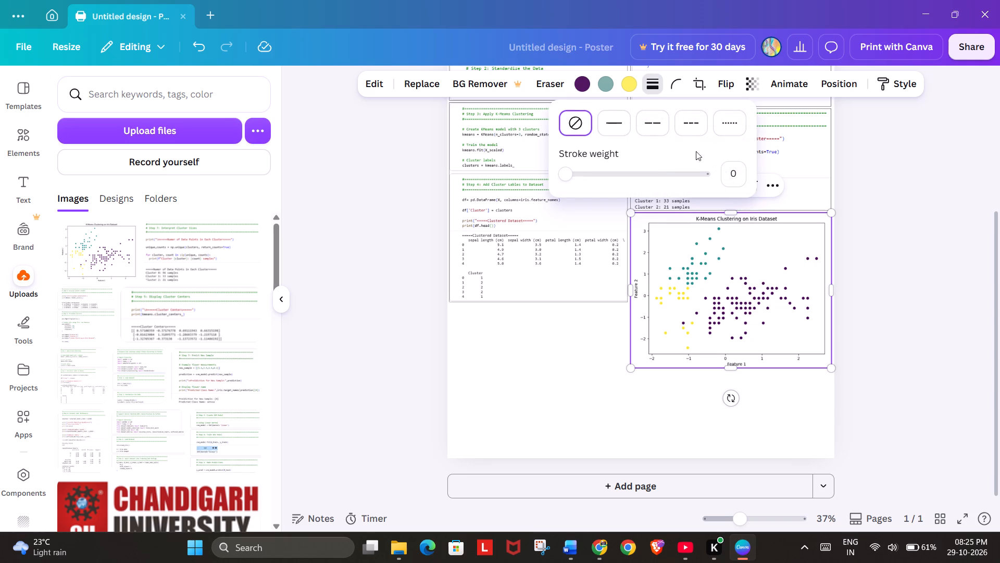
left_click(732, 170)
key("1")
key("Return")
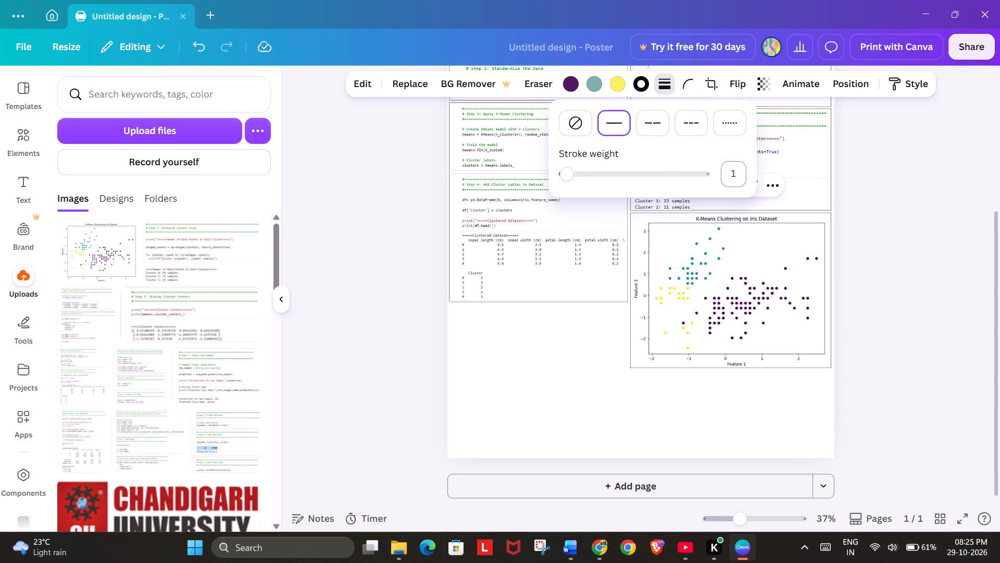
left_click(913, 277)
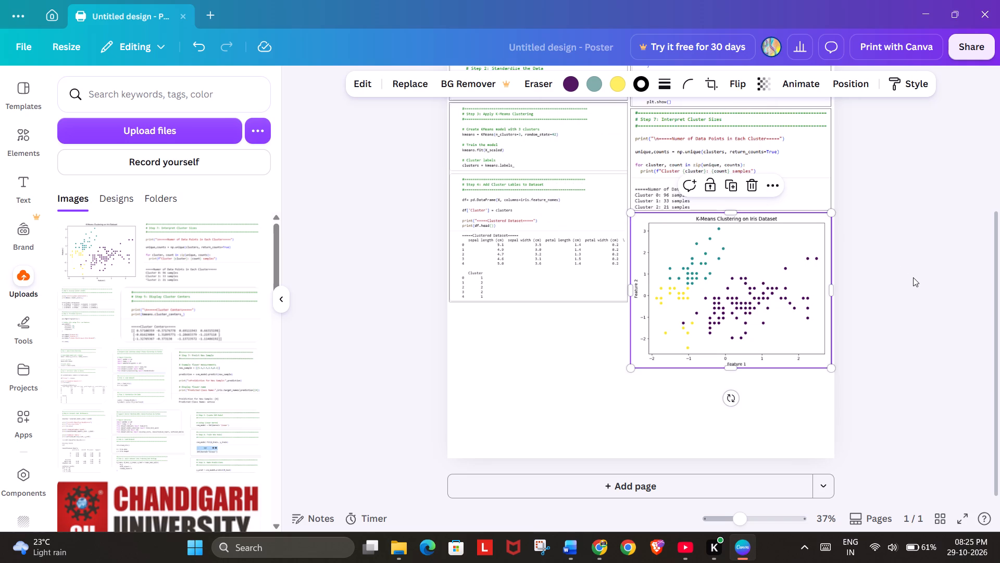
double_click(913, 277)
Review the whole K-Means poster from top to bottom, checking the screenshots' order, alignment and borders in both columns.
scroll(913, 277, "up", 4)
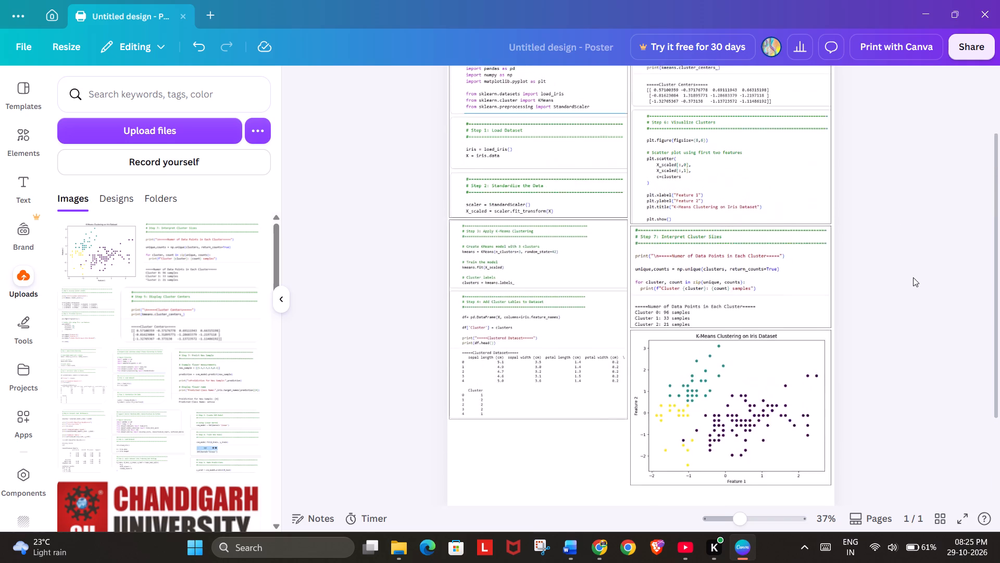
scroll(913, 277, "up", 2)
scroll(913, 277, "down", 7)
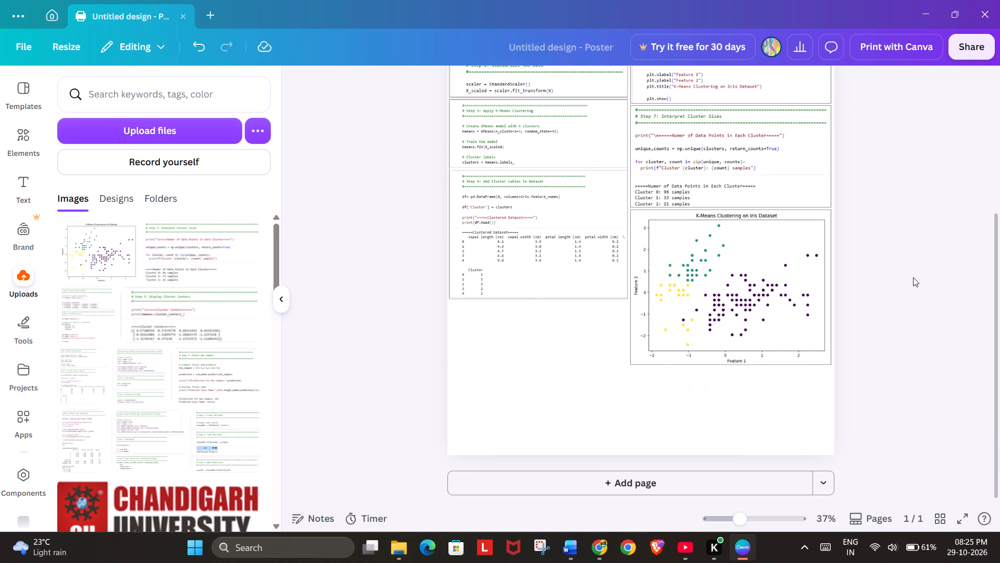
scroll(913, 277, "up", 6)
scroll(913, 277, "down", 5)
scroll(913, 277, "up", 2)
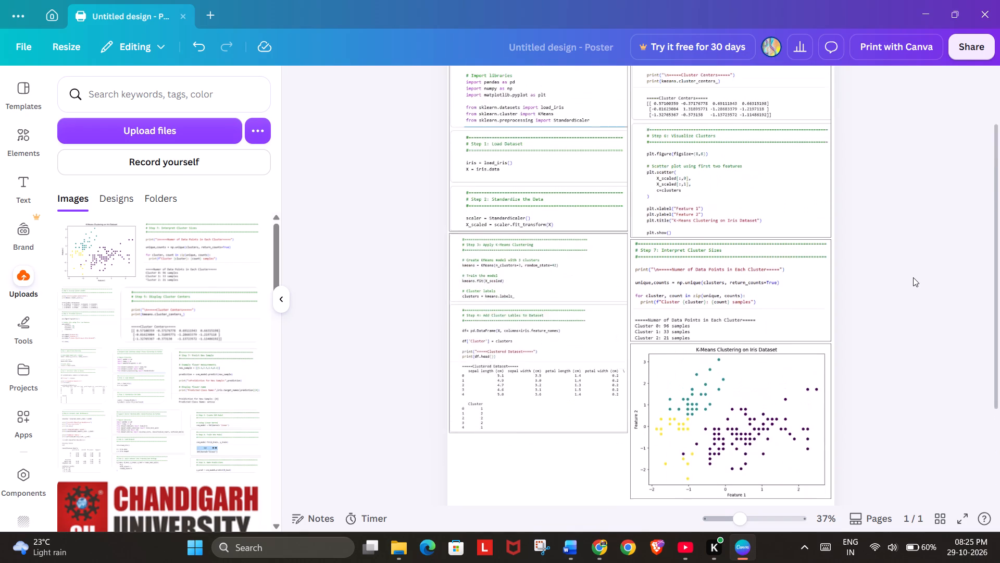
scroll(913, 277, "down", 10)
scroll(913, 277, "up", 5)
scroll(913, 277, "down", 10)
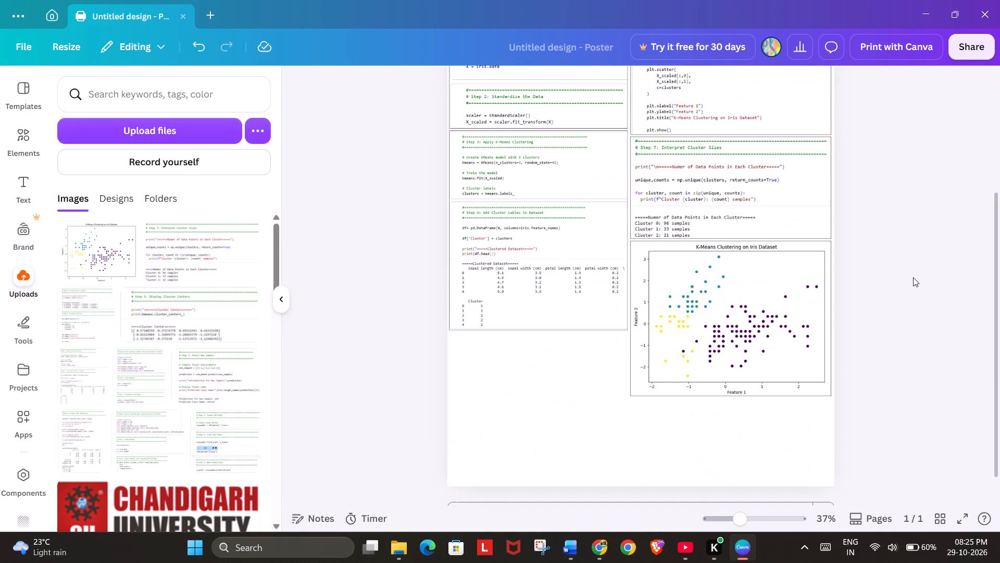
scroll(913, 277, "up", 3)
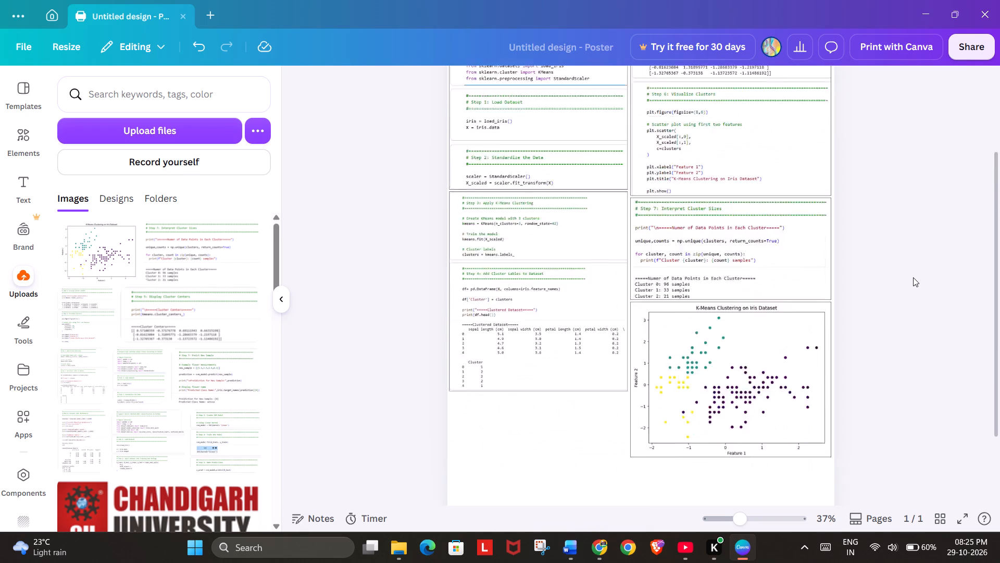
scroll(913, 277, "up", 2)
scroll(913, 277, "down", 4)
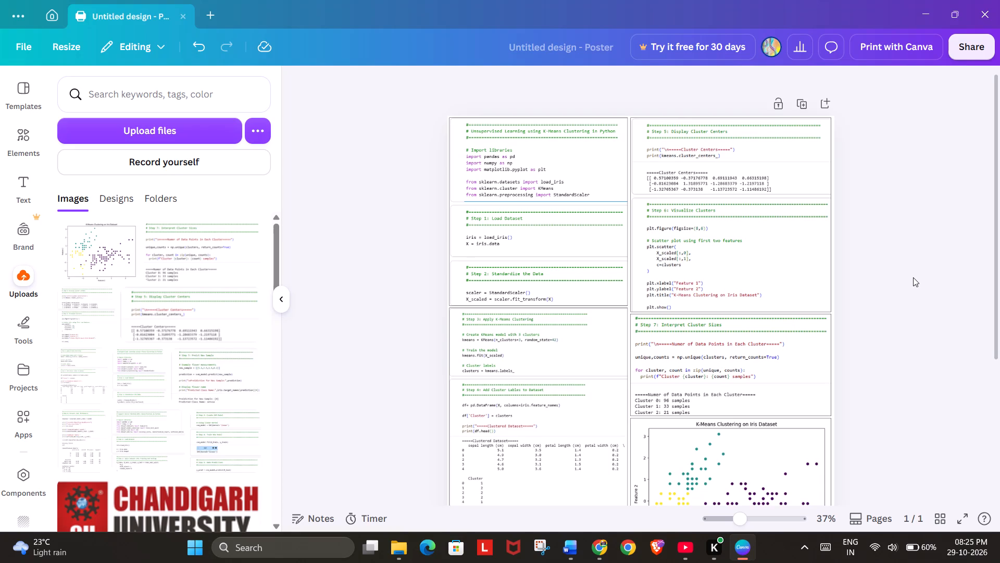
scroll(913, 277, "down", 2)
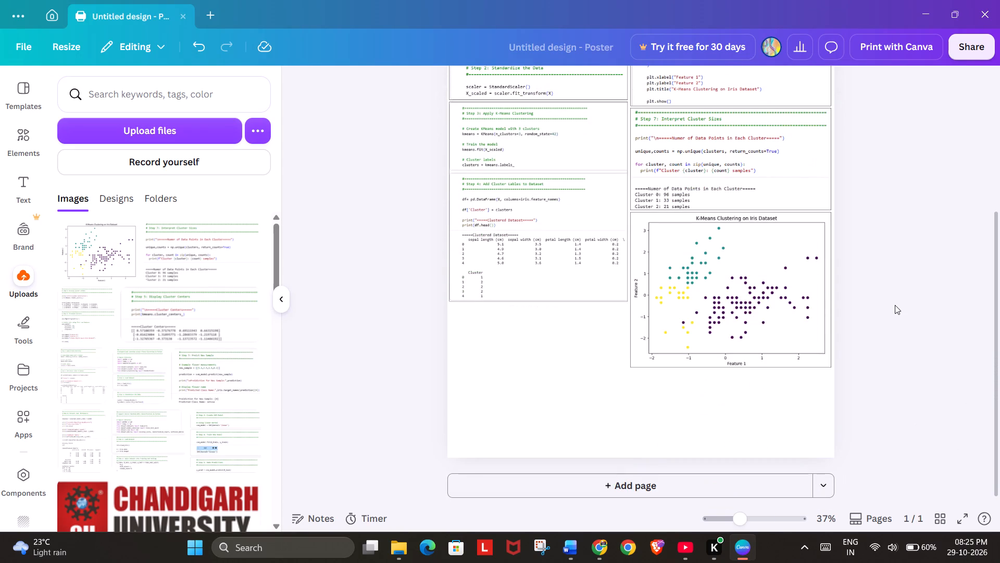
scroll(895, 305, "up", 4)
scroll(895, 305, "down", 7)
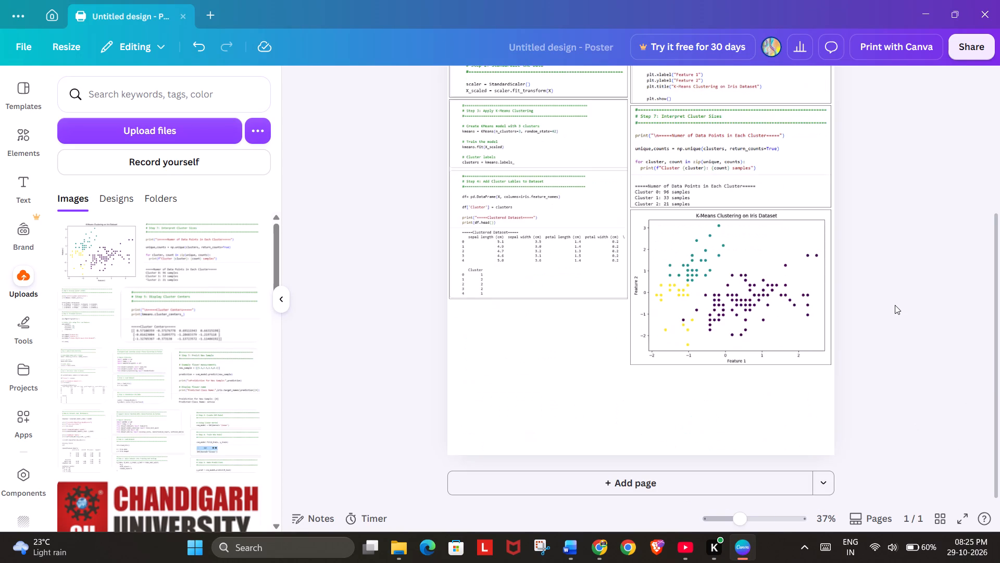
scroll(895, 305, "up", 3)
scroll(895, 305, "down", 5)
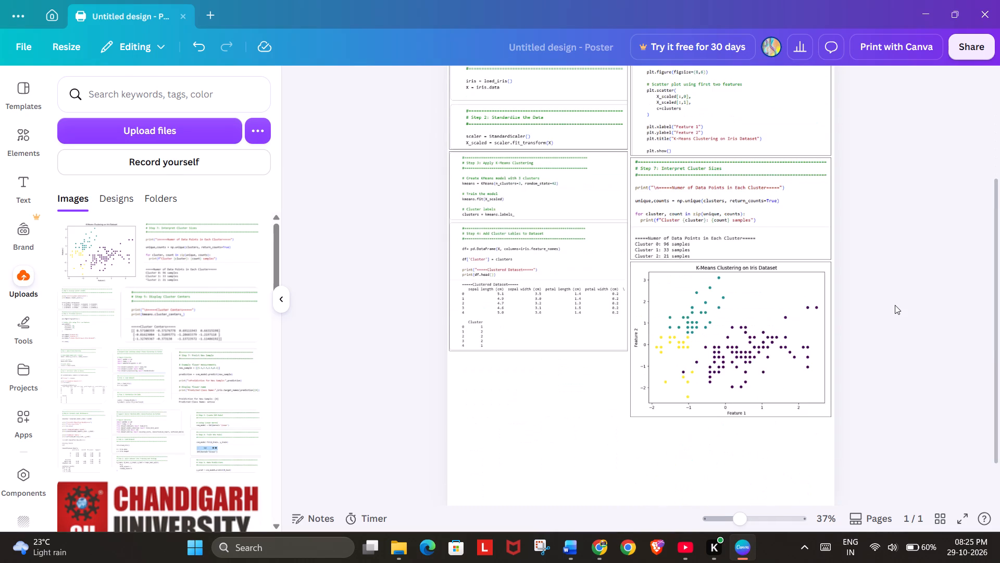
Download the finished K-Means poster as a PDF, keeping the Digital preset.
left_click(973, 47)
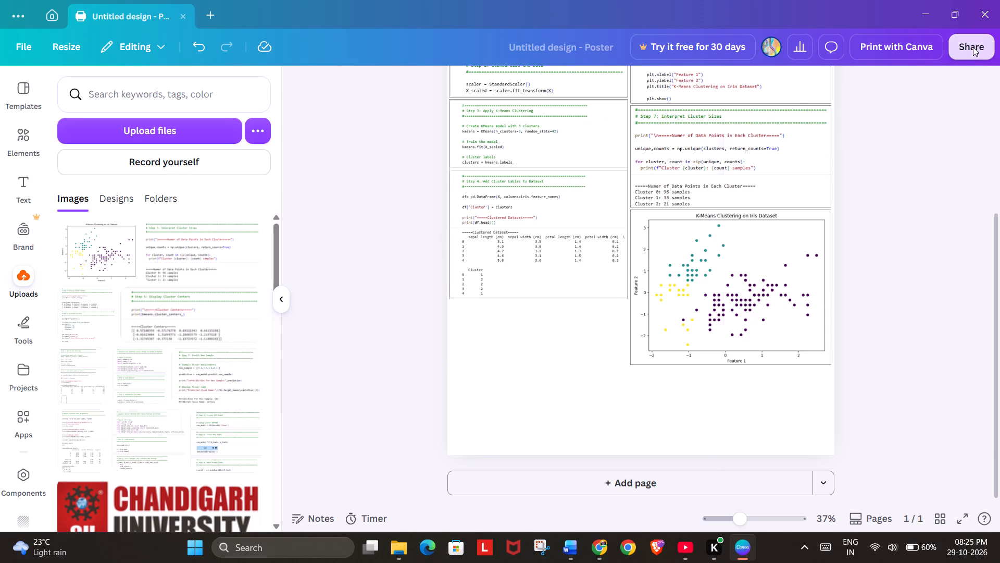
left_click(767, 339)
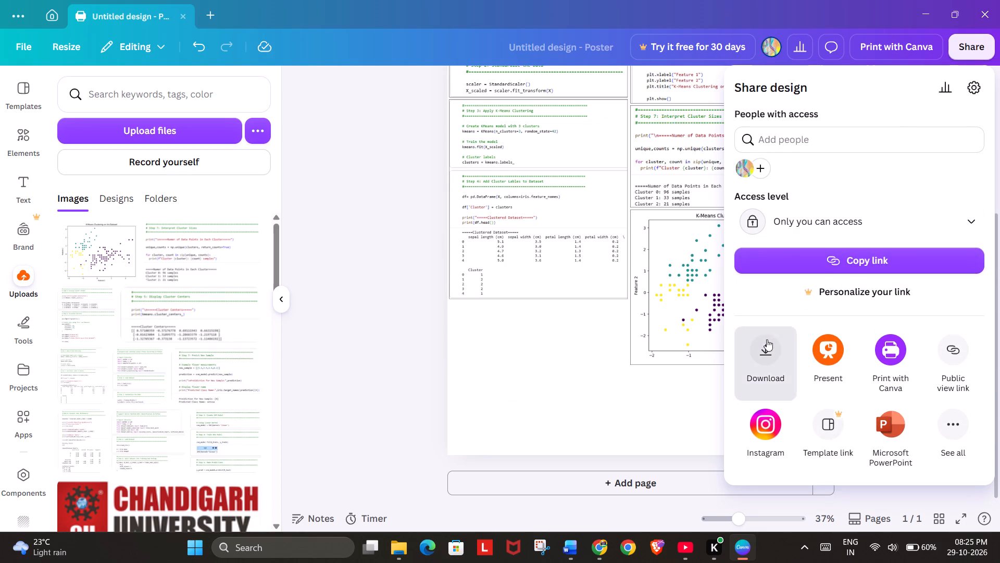
left_click(789, 136)
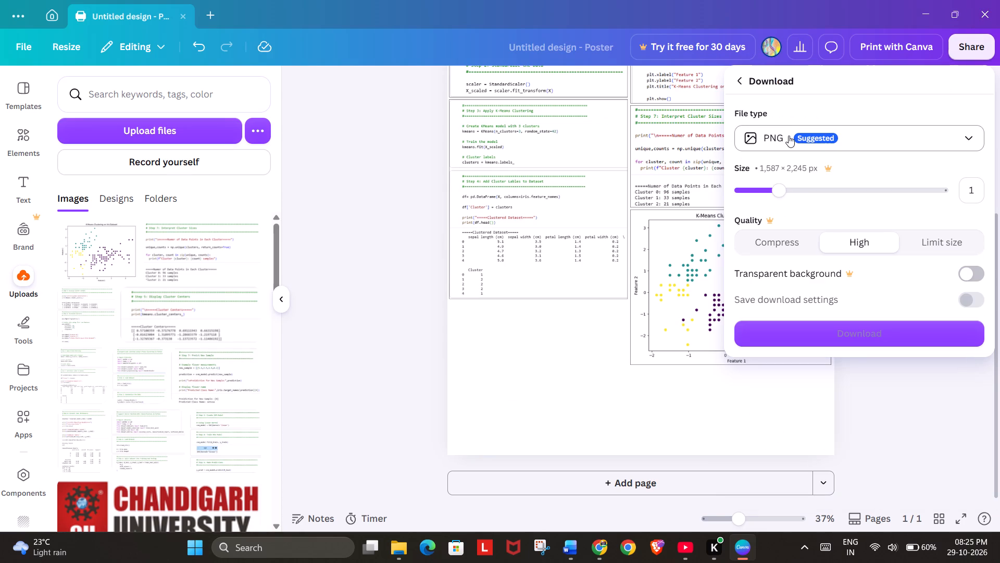
left_click(933, 143)
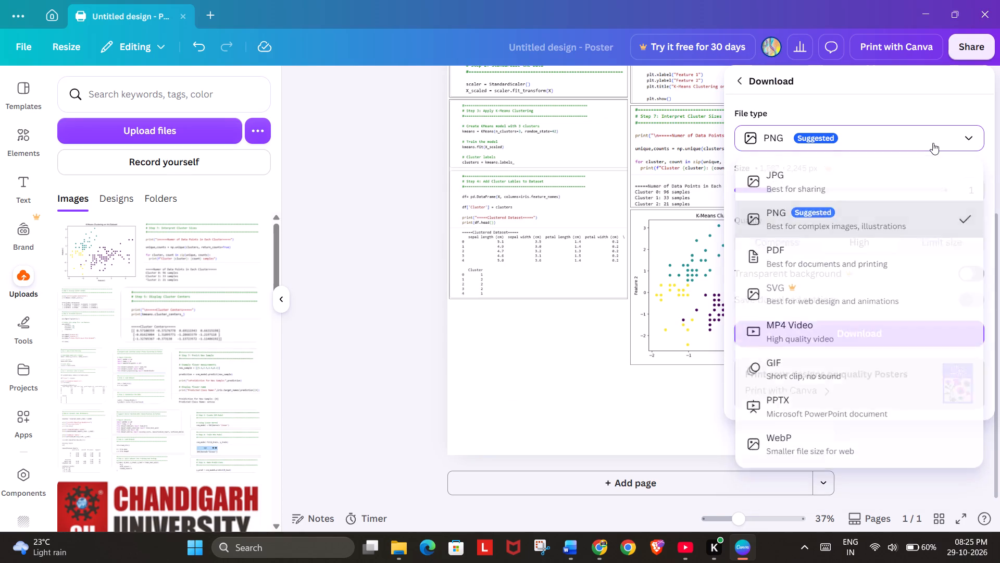
left_click(933, 143)
left_click(866, 256)
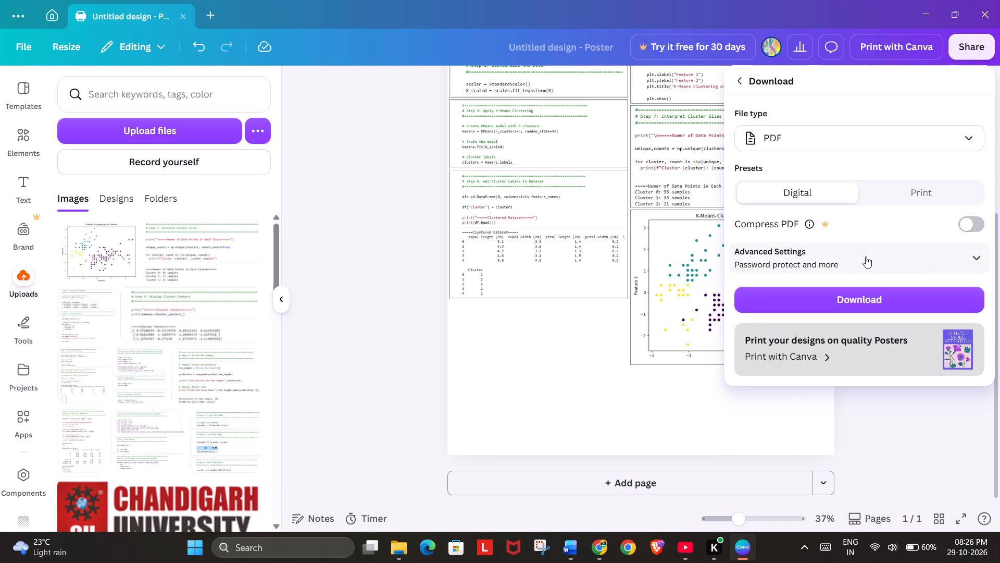
left_click(821, 289)
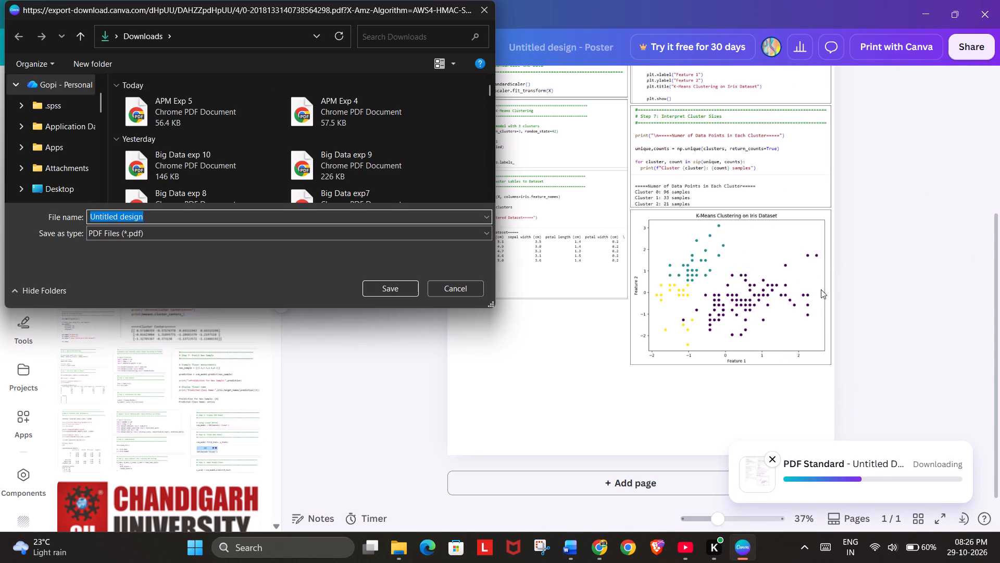
Save the exported PDF in the Downloads folder as APM Exp 6 and close the poster design.
type("AM")
key("shift+BackSpace")
type("PM Exp")
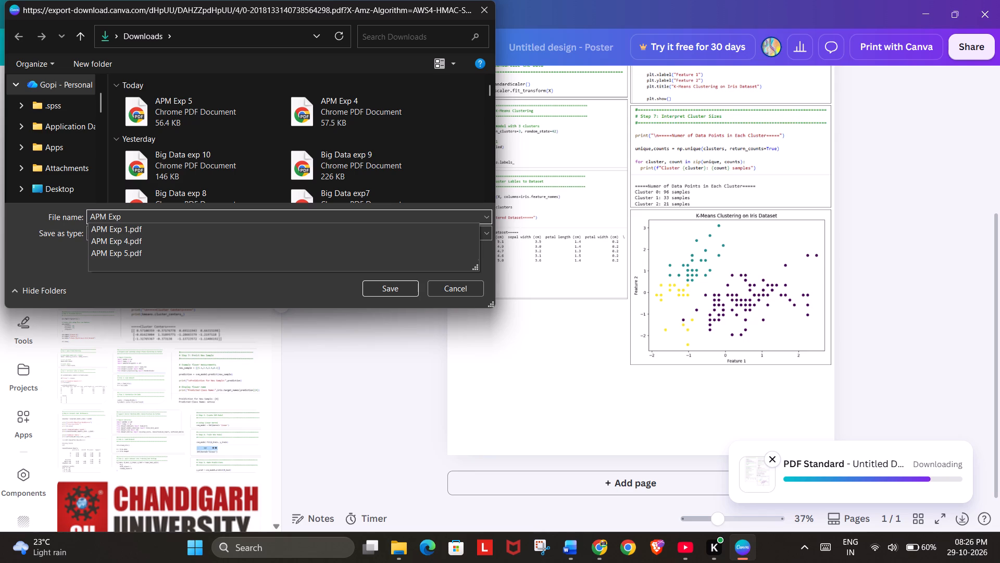
key("space")
type("6")
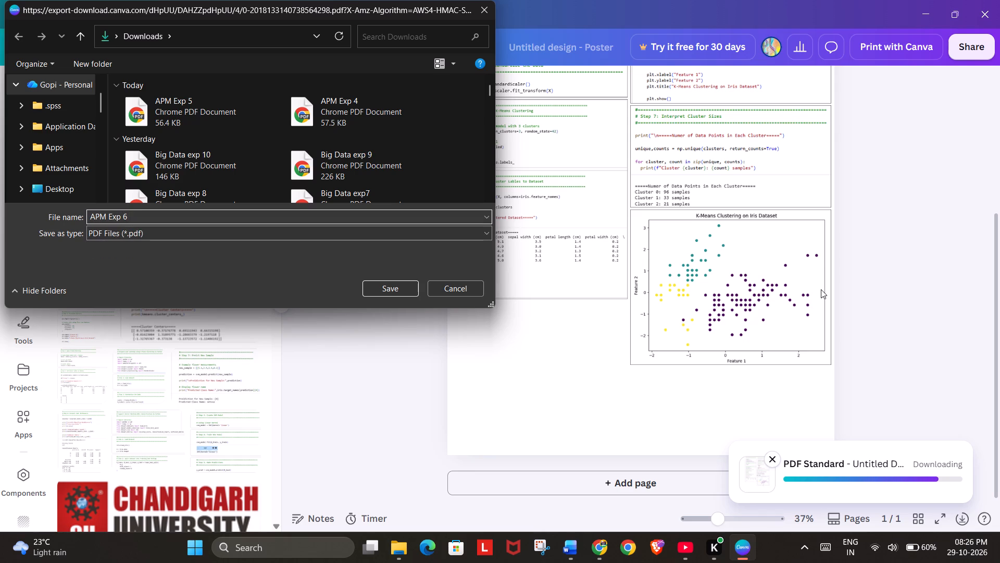
key("Return")
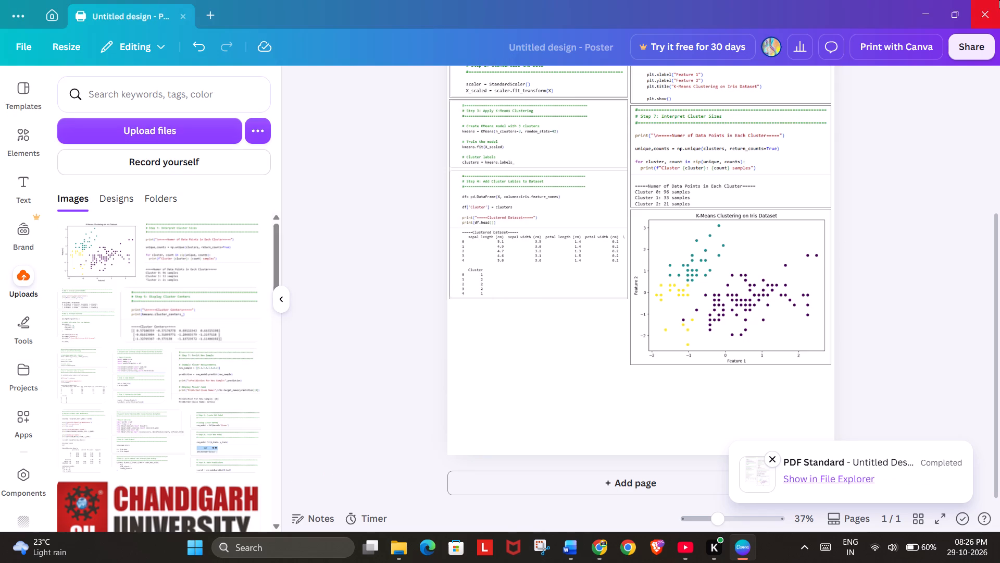
left_click(186, 17)
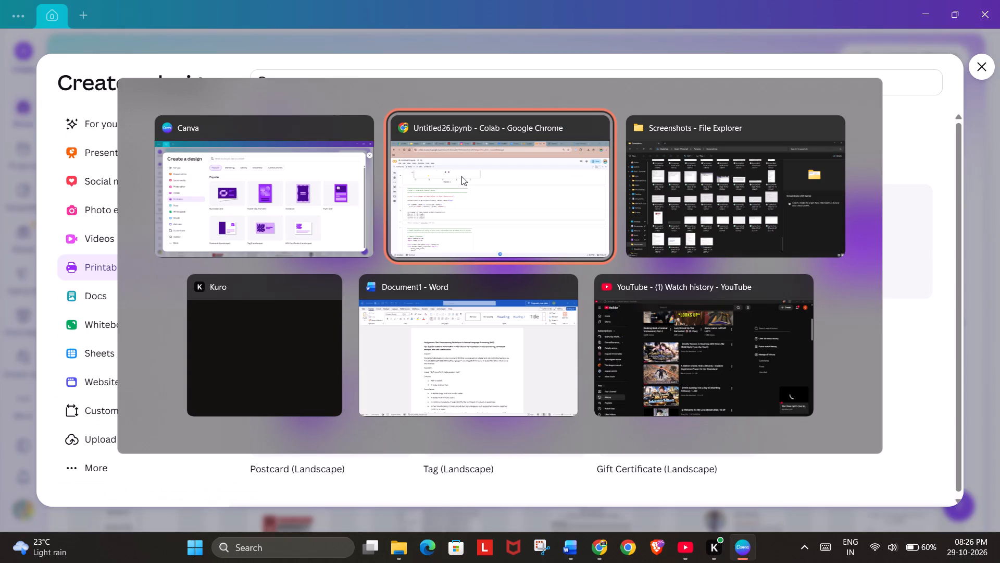
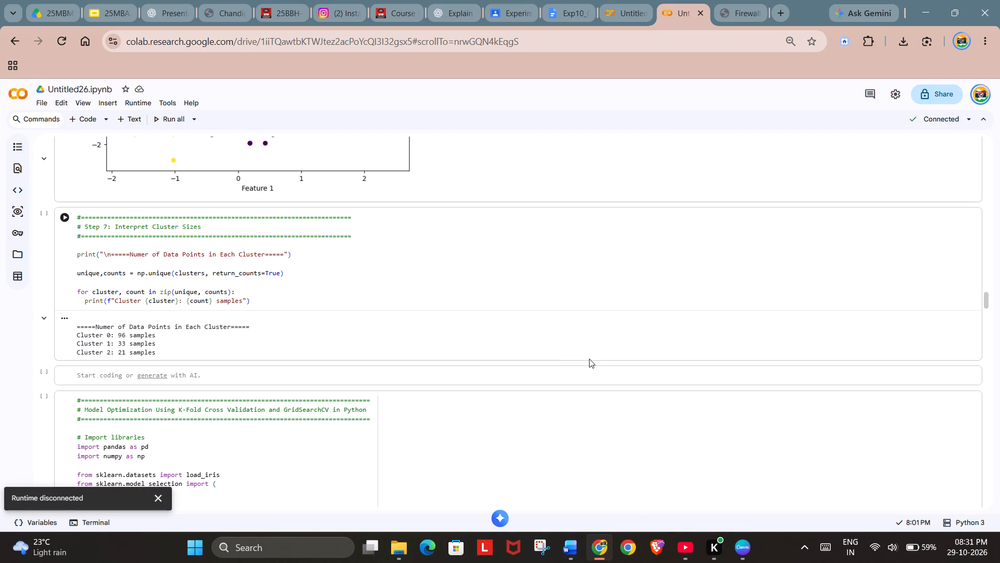
Delete the empty code cell between the two Model Optimization import cells.
scroll(589, 359, "down", 4)
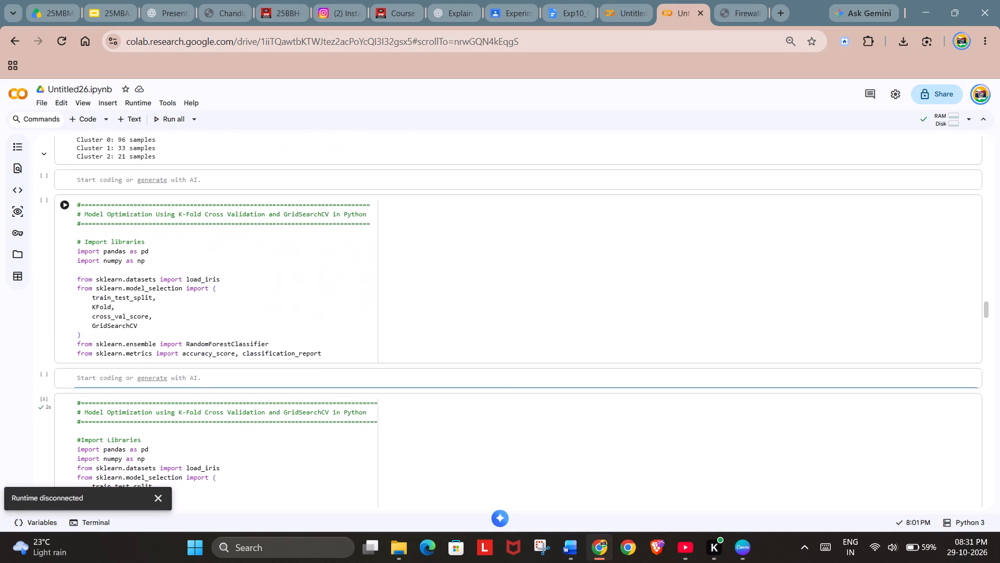
scroll(589, 359, "down", 1)
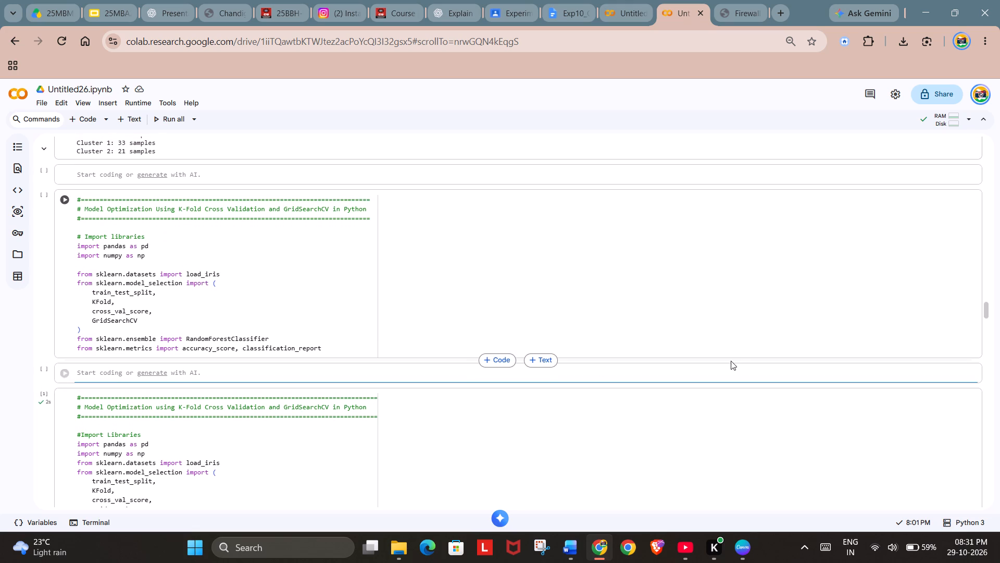
left_click(785, 370)
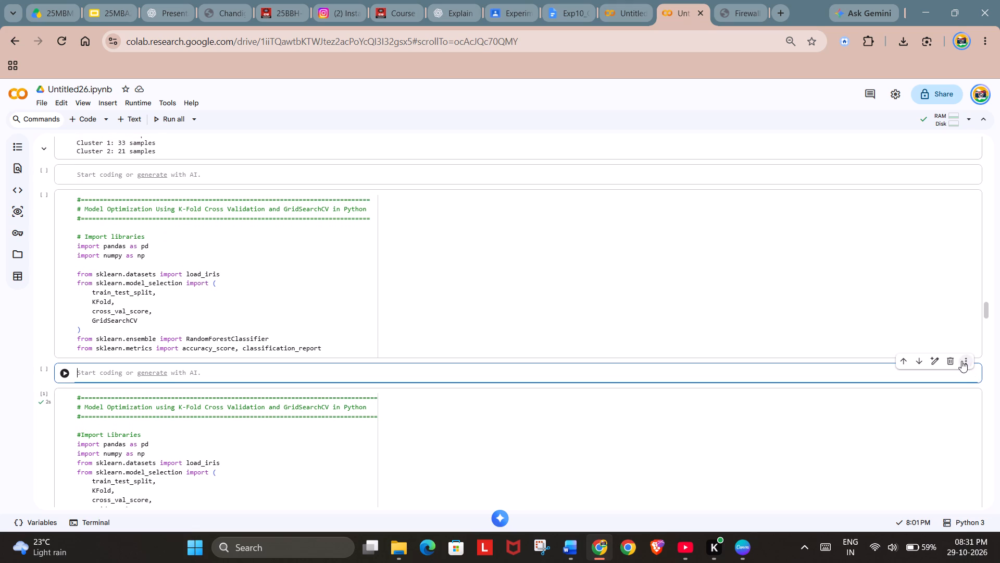
left_click(951, 361)
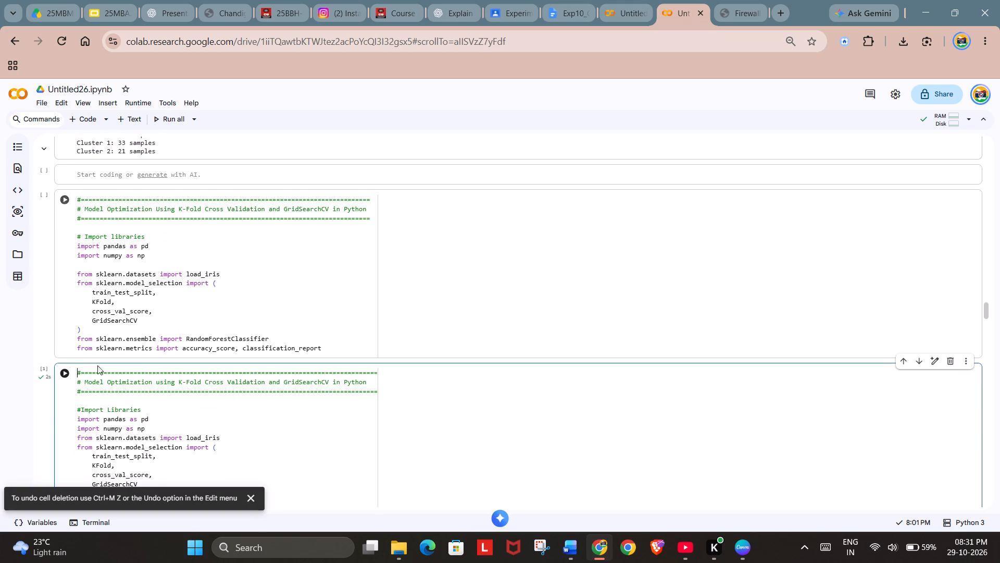
Capture a screenshot of the two consecutive Model Optimization import cells together, cropped to the code's width.
scroll(214, 403, "down", 1)
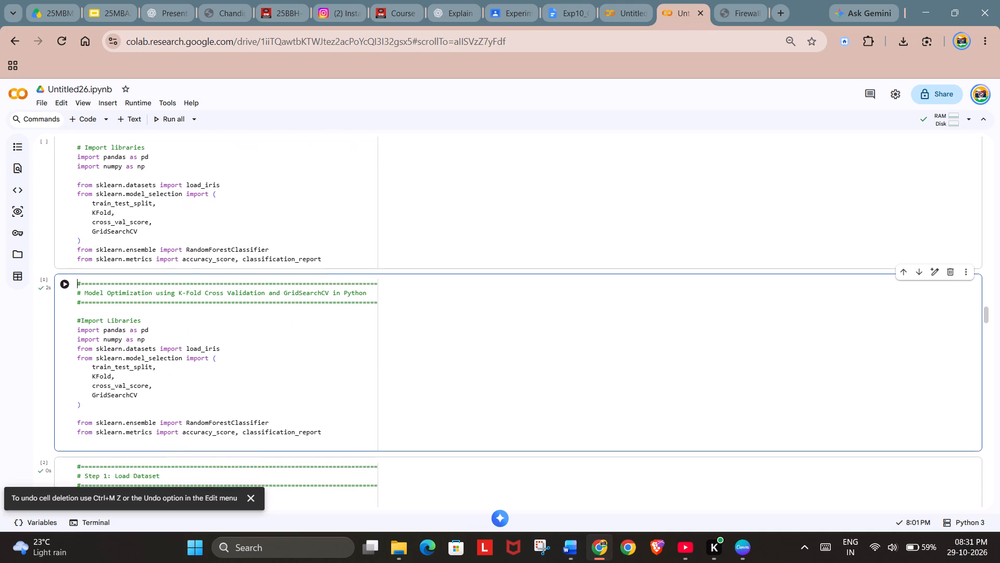
scroll(214, 403, "down", 1)
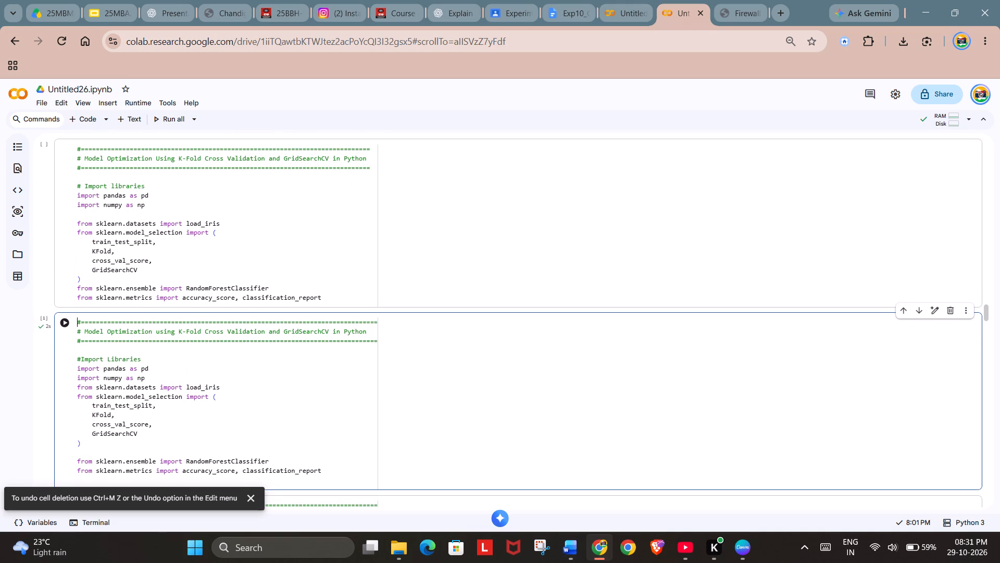
scroll(214, 403, "down", 1)
left_click(1, 421)
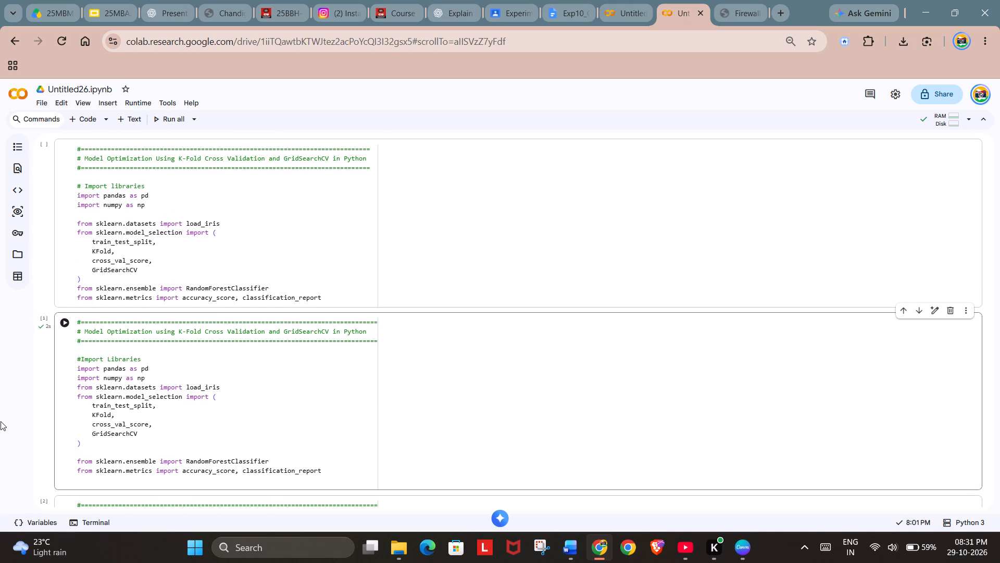
left_click(16, 418)
left_click(155, 505)
left_click(0, 447)
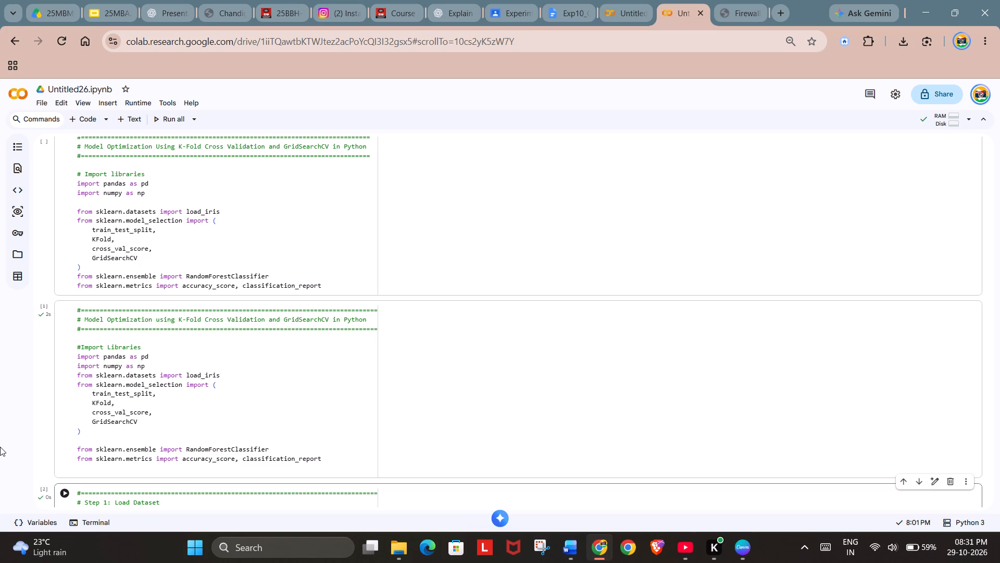
scroll(127, 411, "up", 1)
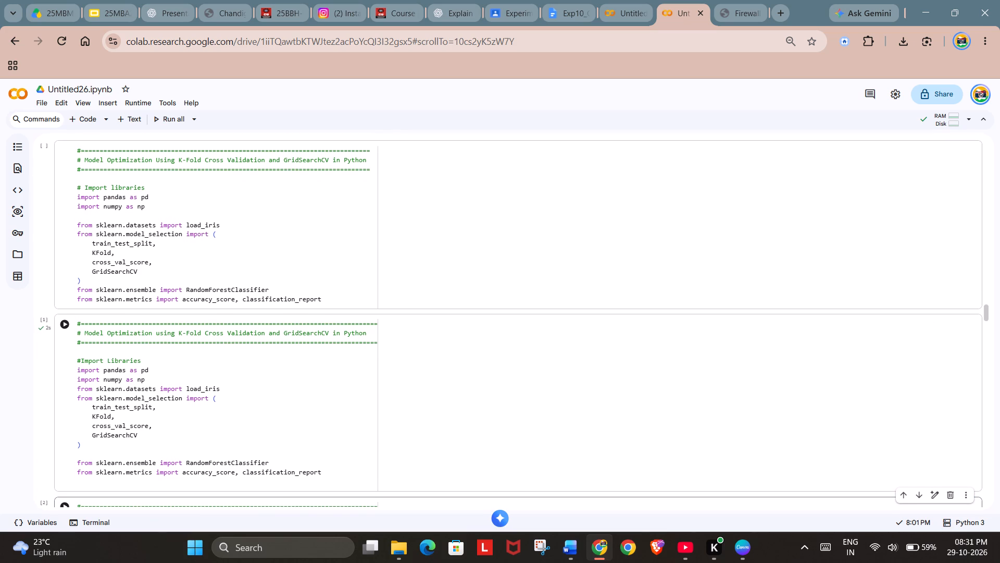
scroll(127, 411, "up", 1)
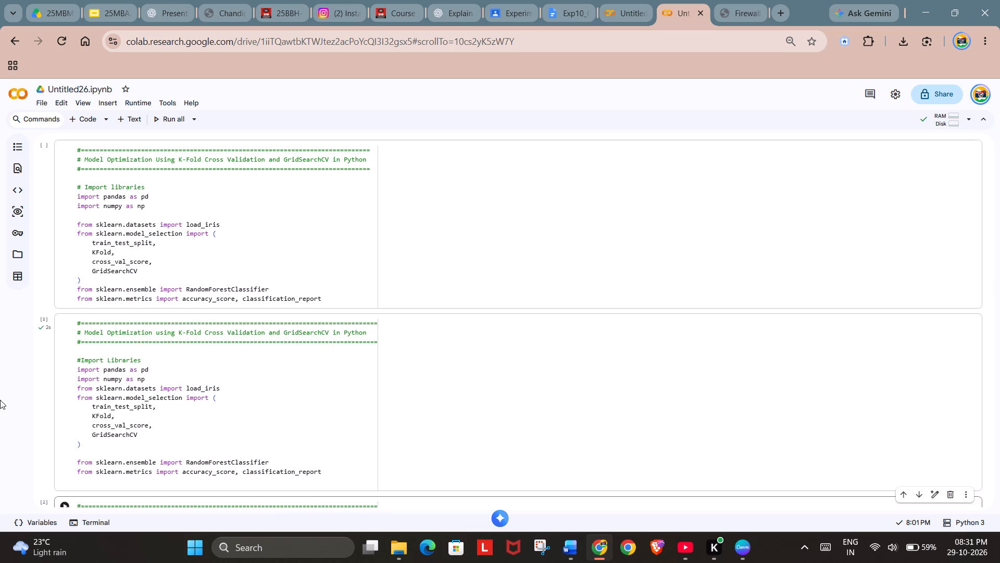
key("Print")
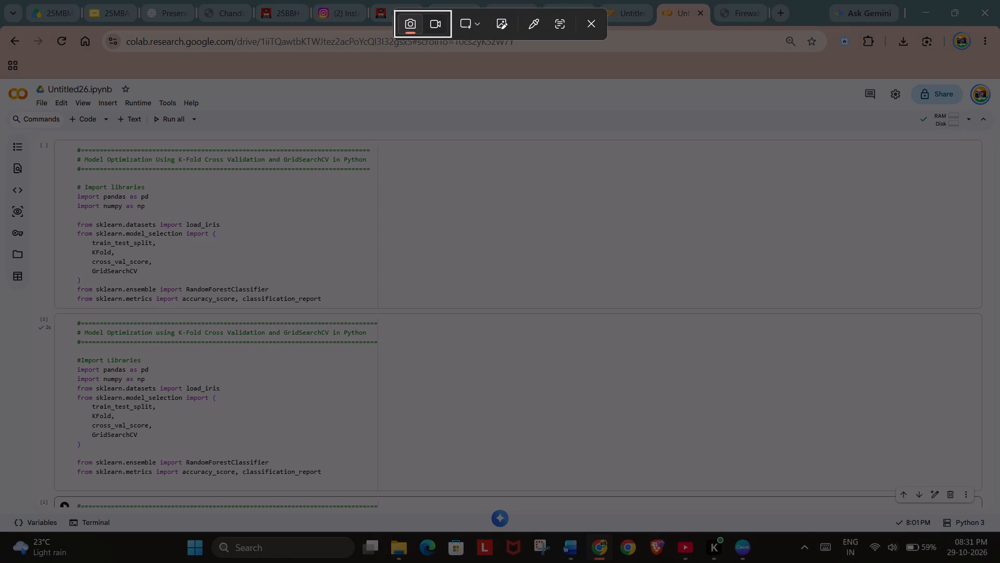
left_click_drag(52, 137, 116, 221)
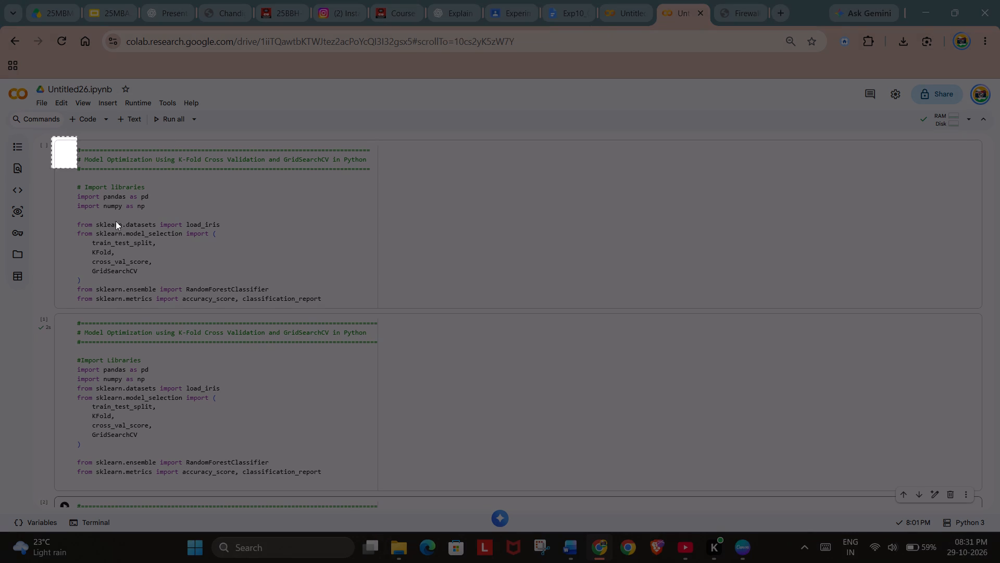
left_click_drag(116, 221, 365, 491)
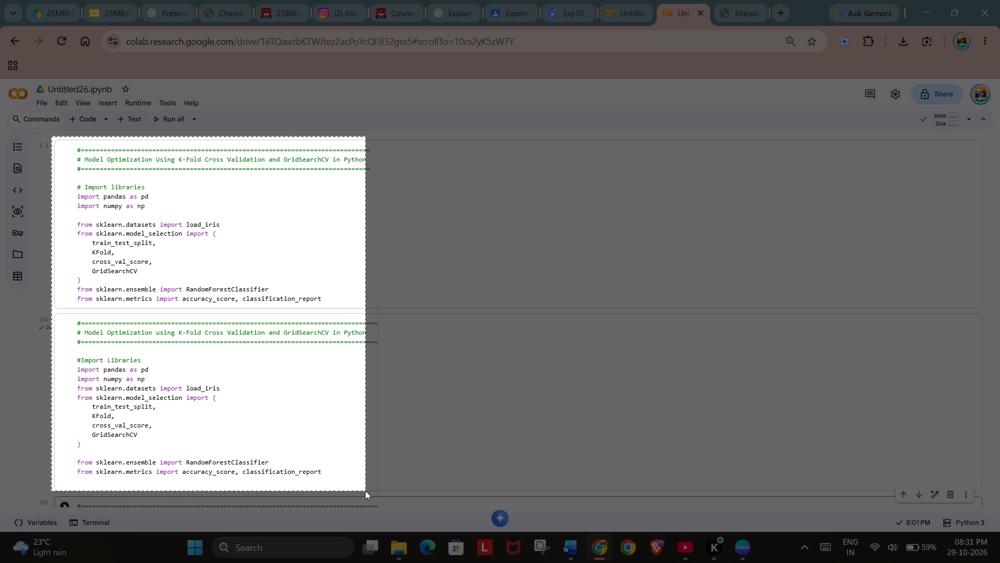
left_click_drag(365, 491, 376, 493)
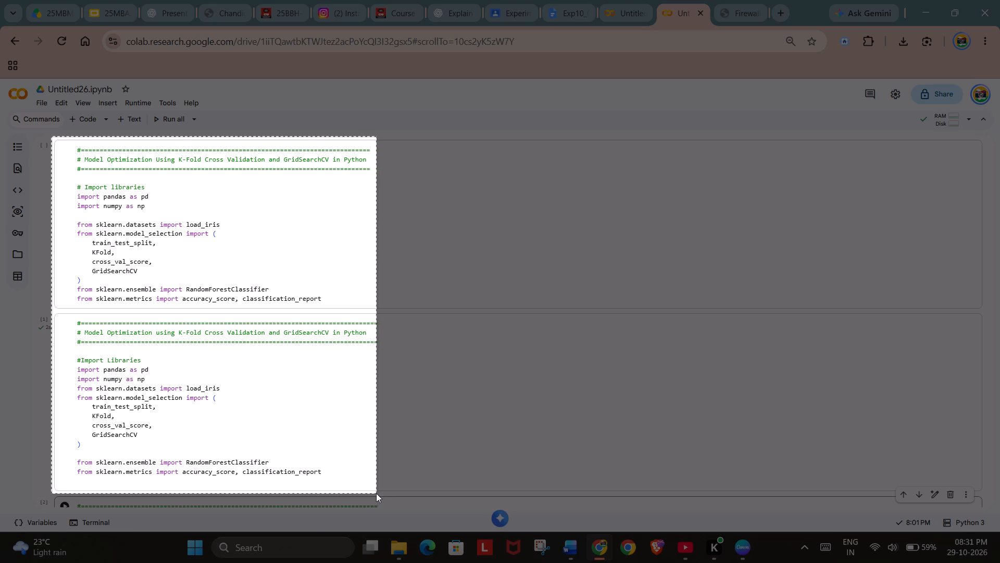
left_click_drag(376, 493, 381, 493)
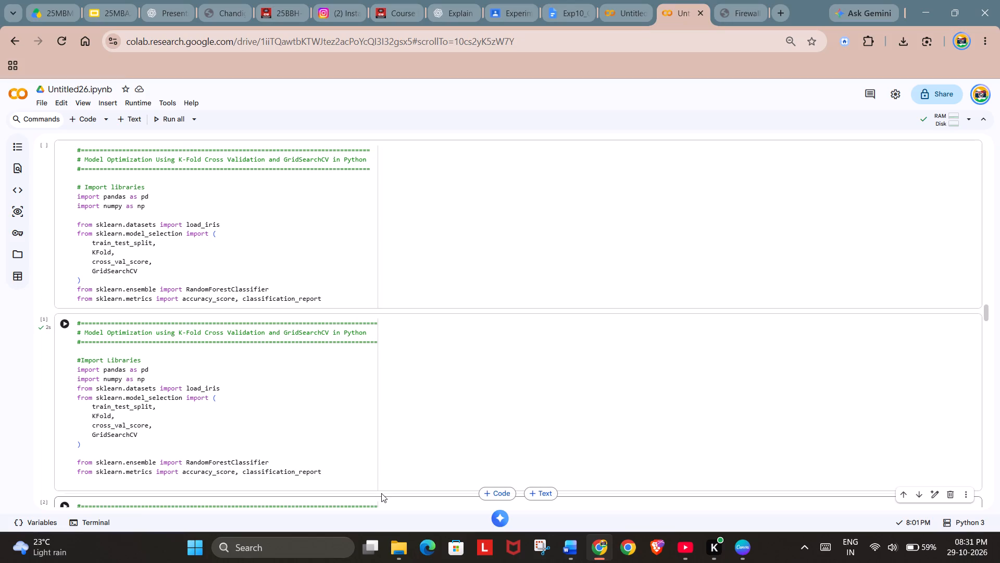
Capture a screenshot of only the second Model Optimization import cell, the one directly above Step 1: Load Dataset.
scroll(391, 455, "down", 1)
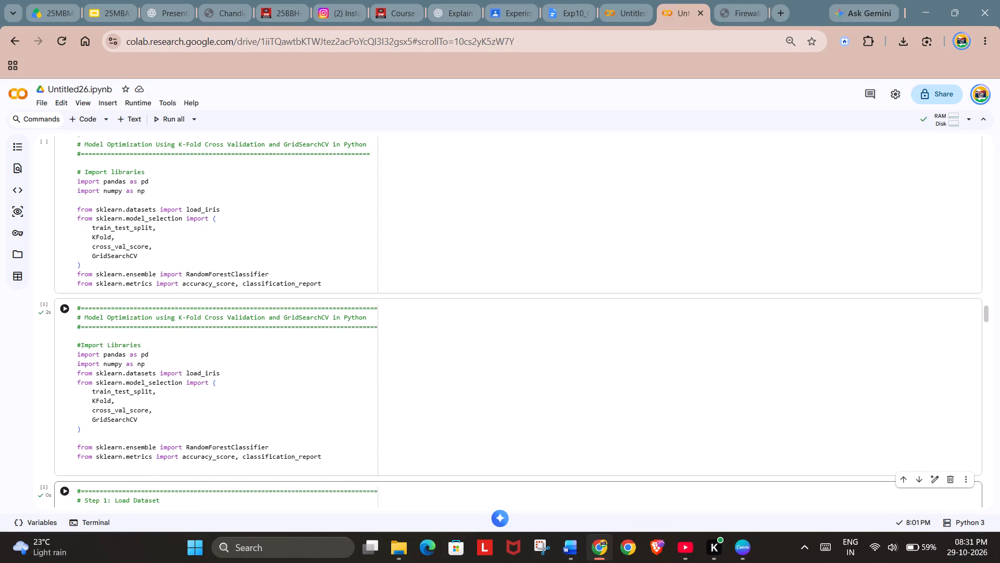
scroll(391, 455, "down", 3)
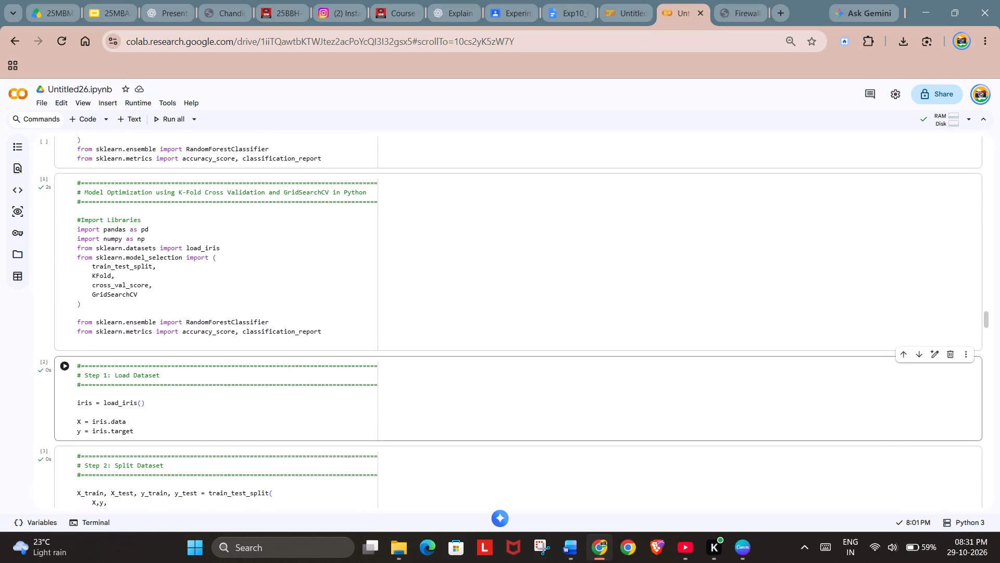
scroll(391, 455, "down", 1)
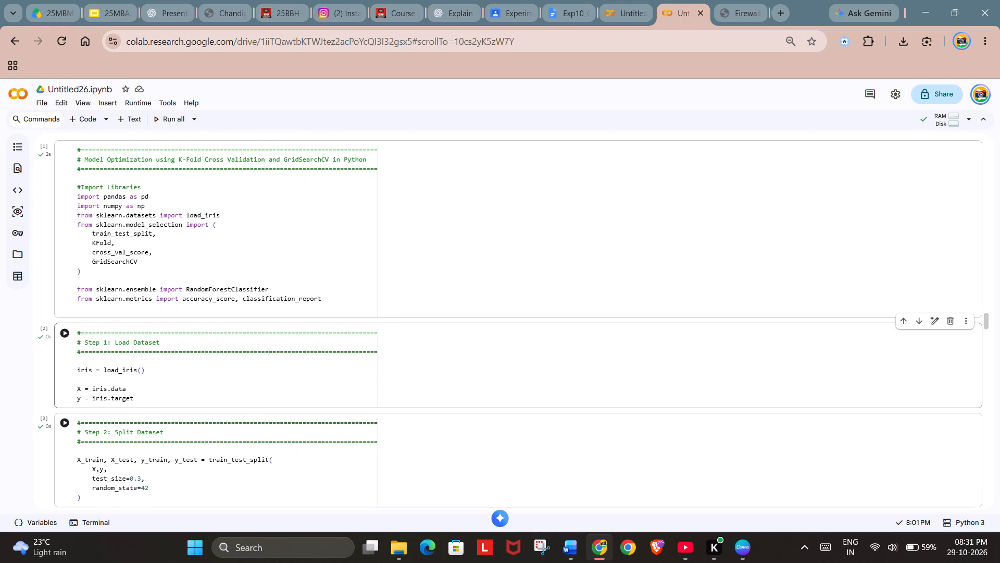
scroll(391, 455, "down", 1)
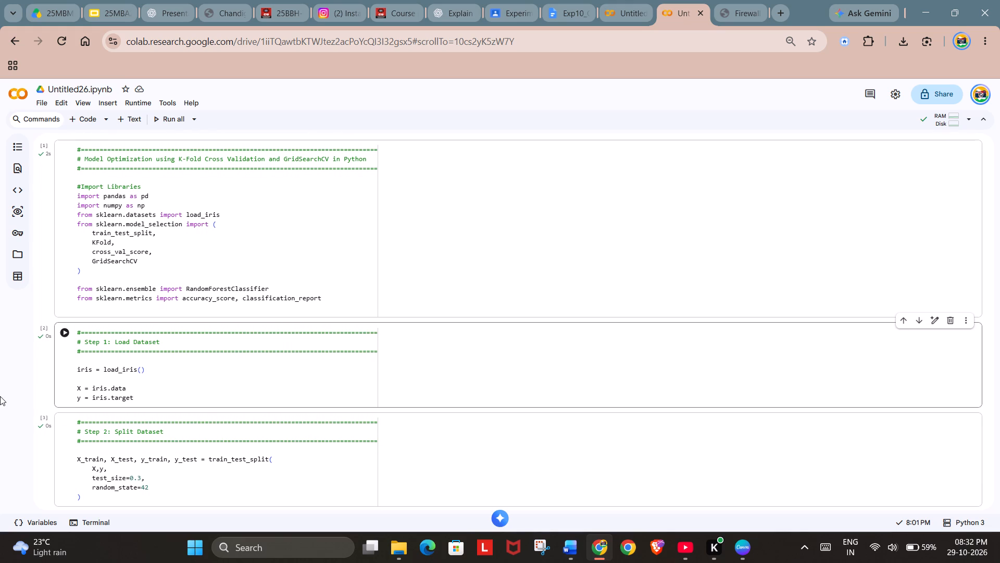
key("Print")
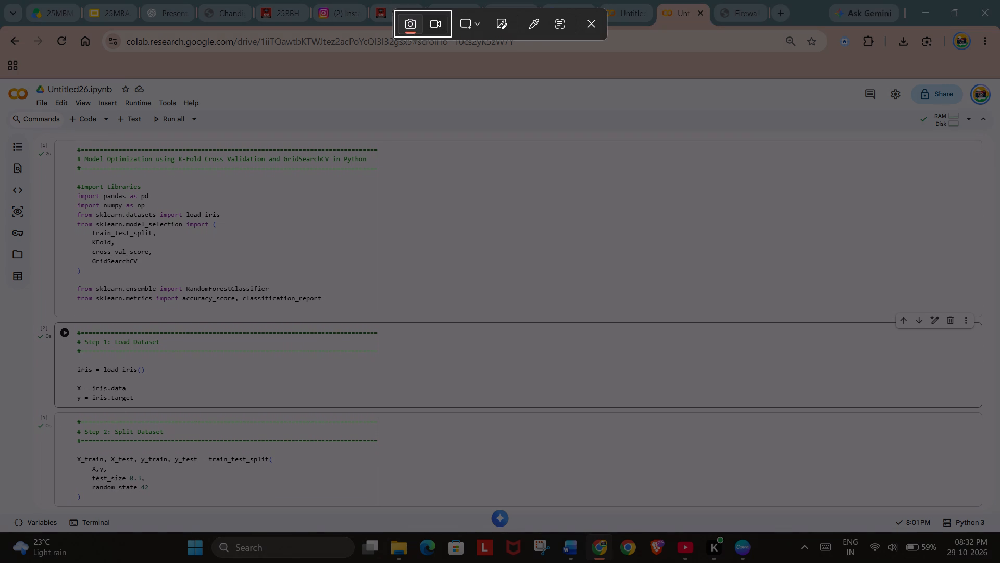
left_click_drag(53, 137, 302, 290)
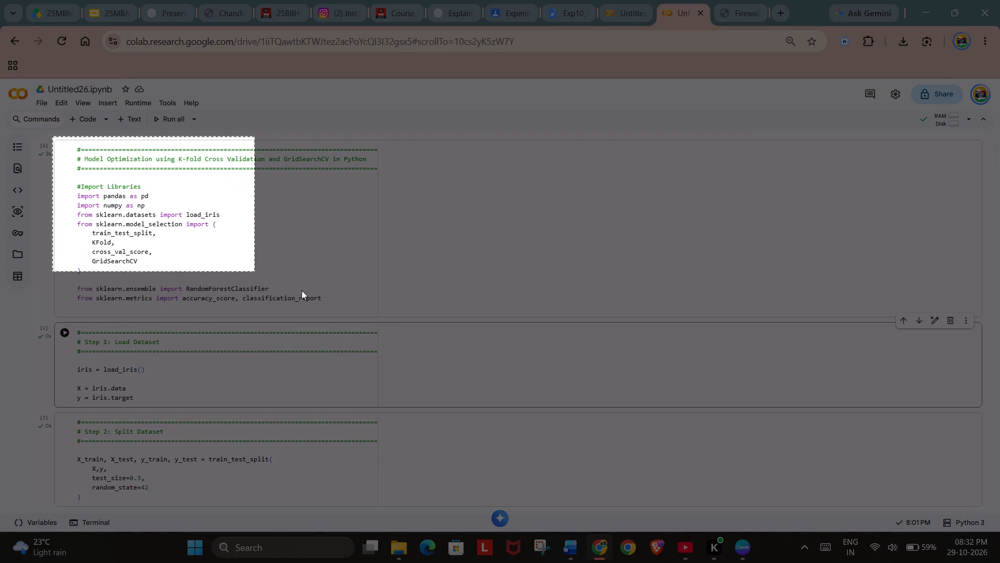
left_click_drag(302, 290, 378, 318)
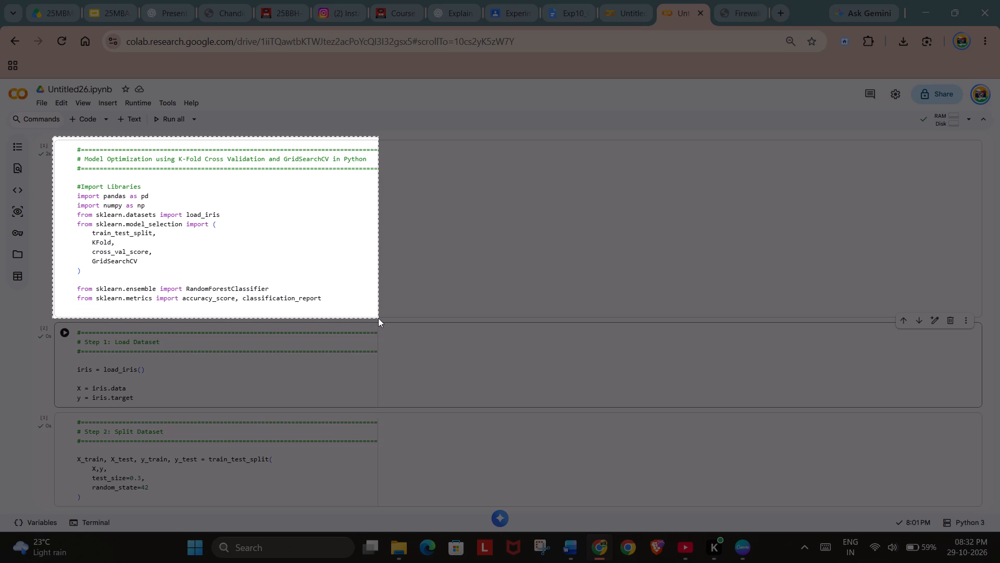
left_click_drag(378, 318, 381, 318)
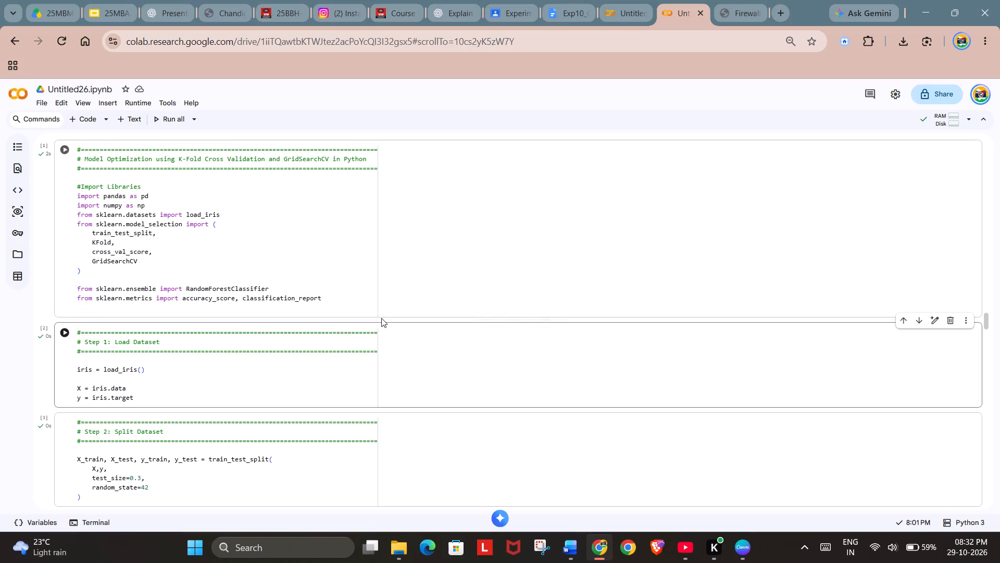
Capture one screenshot of the Step 1 Load Dataset, Step 2 Split Dataset and Step 3 Create Random Forest Model cells.
left_click(344, 280)
scroll(244, 346, "down", 1)
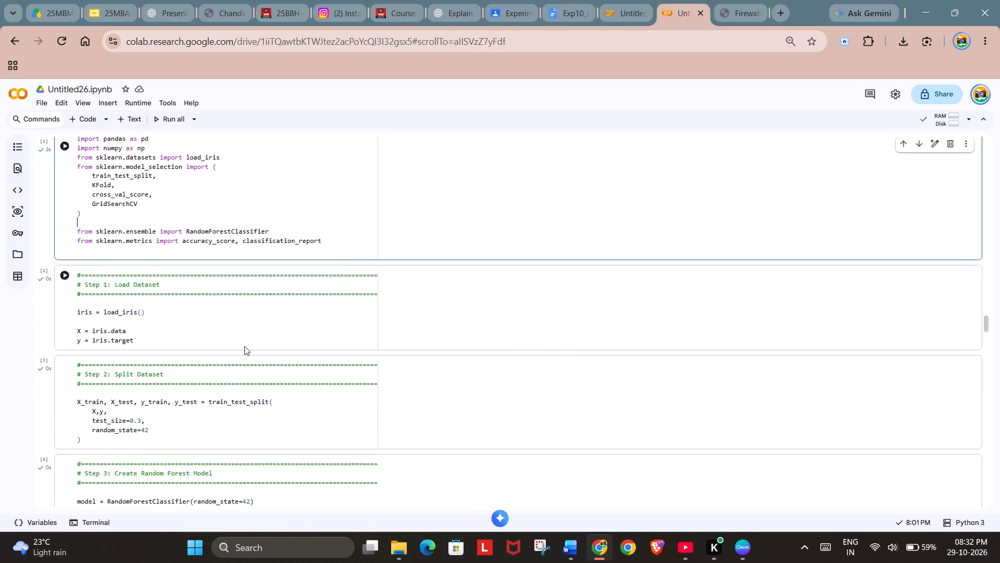
scroll(244, 346, "down", 2)
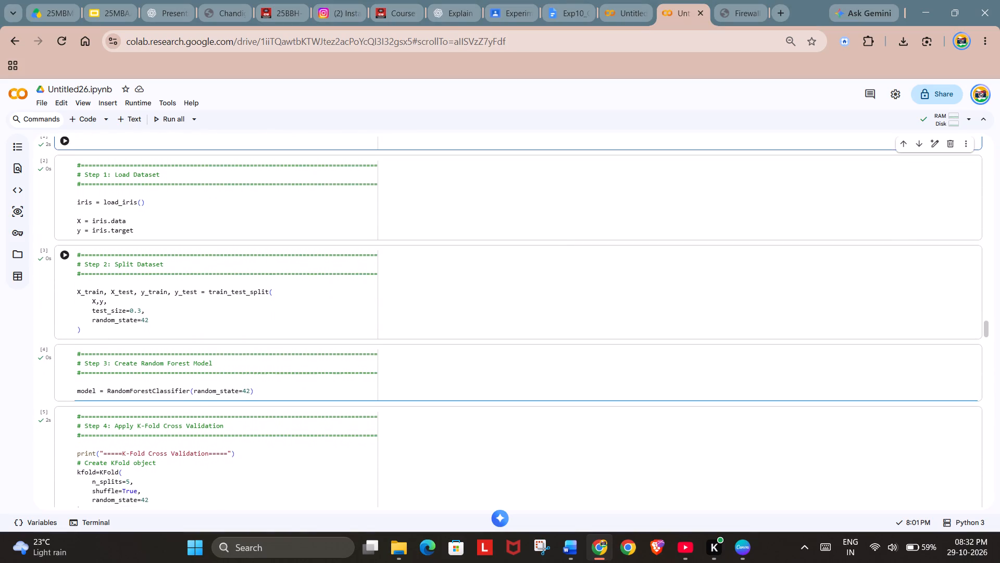
scroll(244, 346, "down", 1)
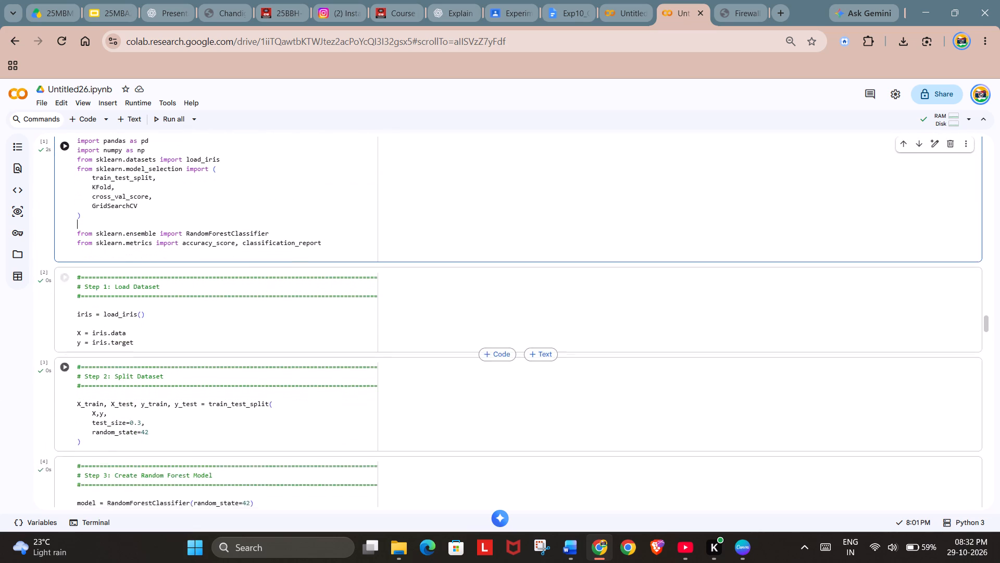
scroll(172, 388, "down", 1)
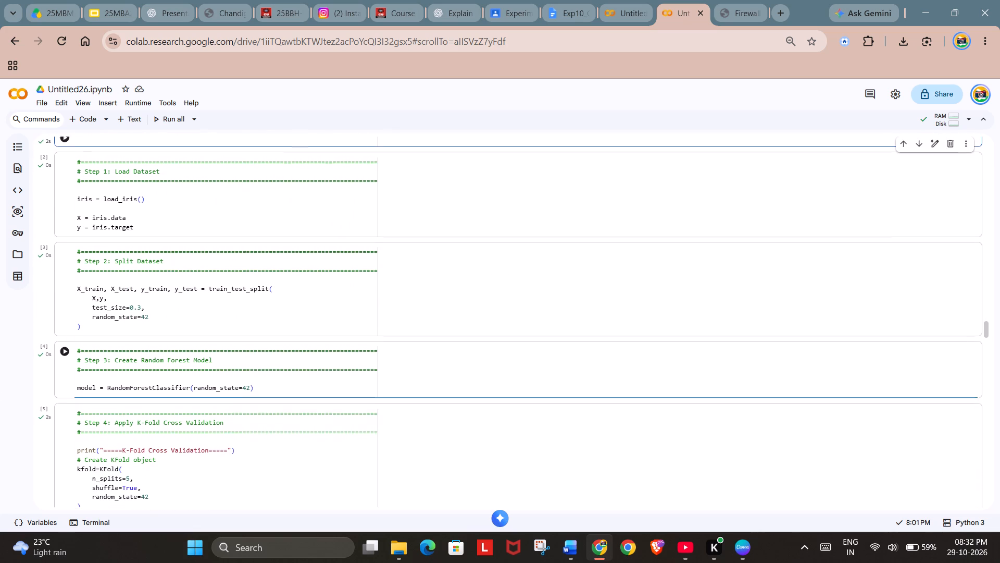
scroll(172, 388, "down", 1)
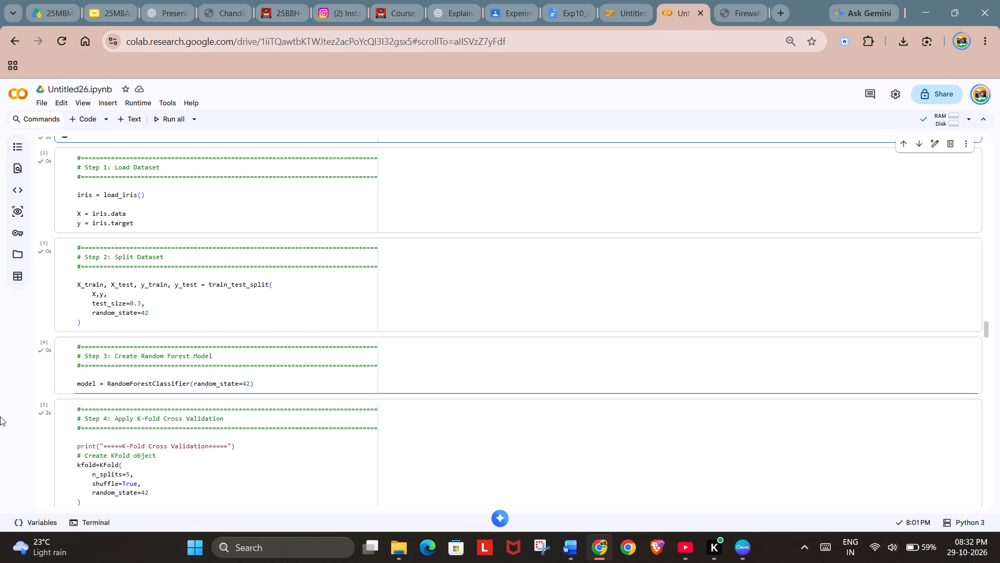
key("Print")
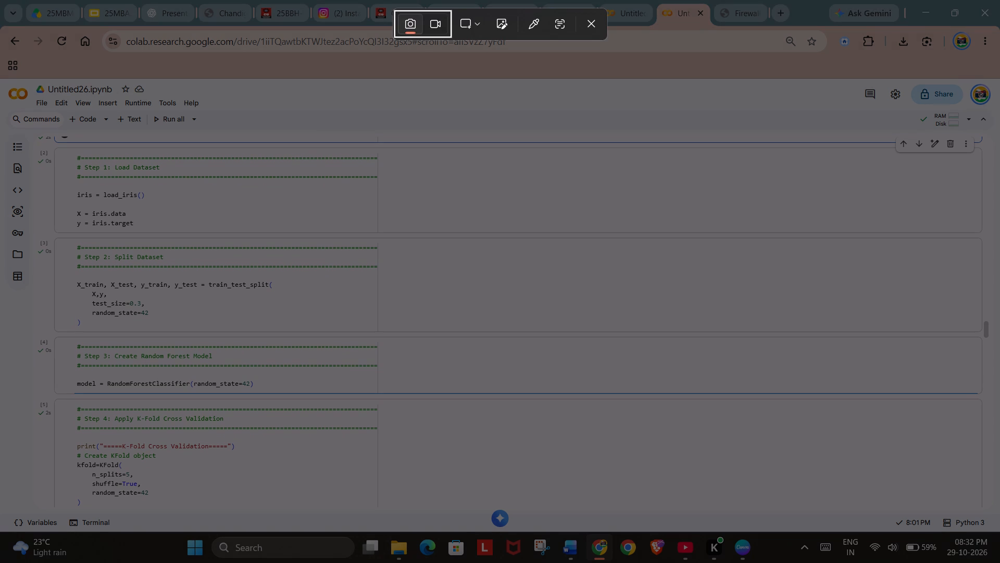
left_click_drag(53, 146, 278, 326)
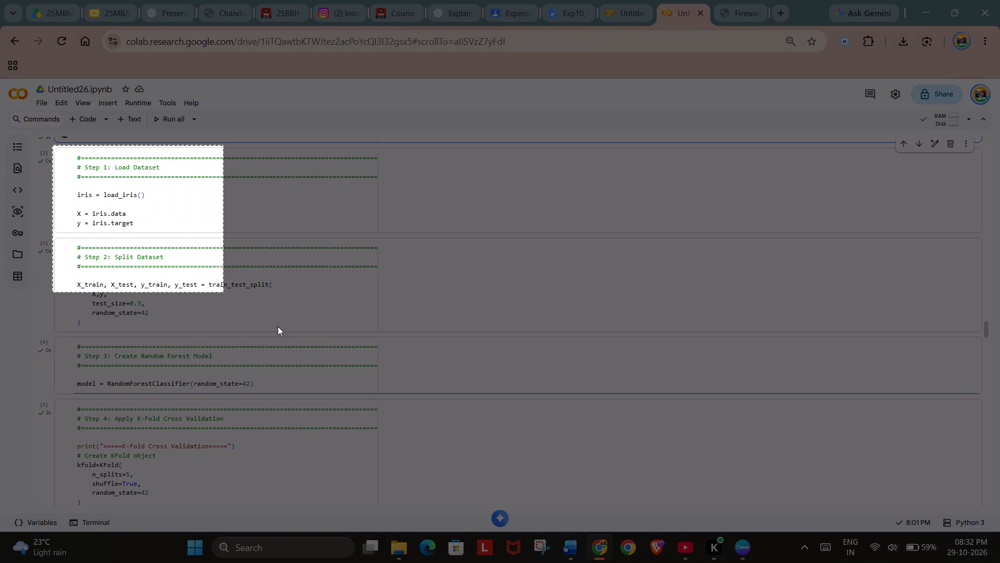
left_click_drag(278, 326, 380, 396)
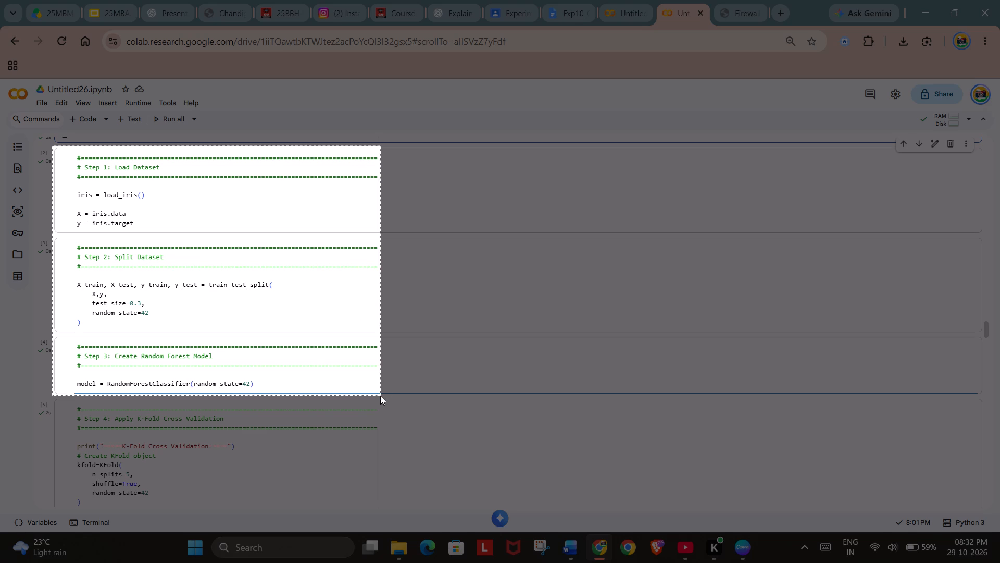
left_click_drag(380, 396, 381, 396)
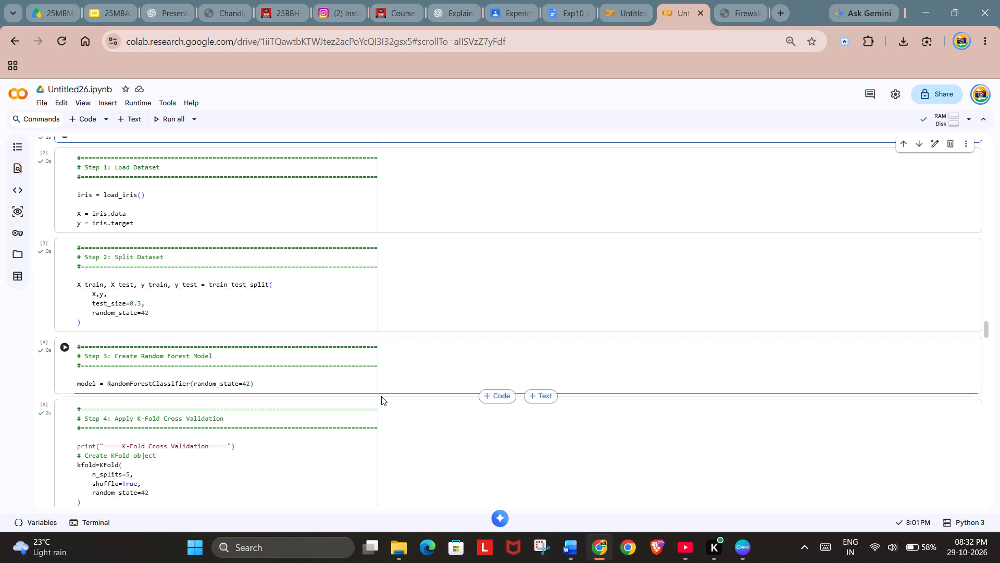
Capture a screenshot of the Step 4 Apply K-Fold Cross Validation cell together with its output, cropped to the code's width.
scroll(381, 396, "down", 5)
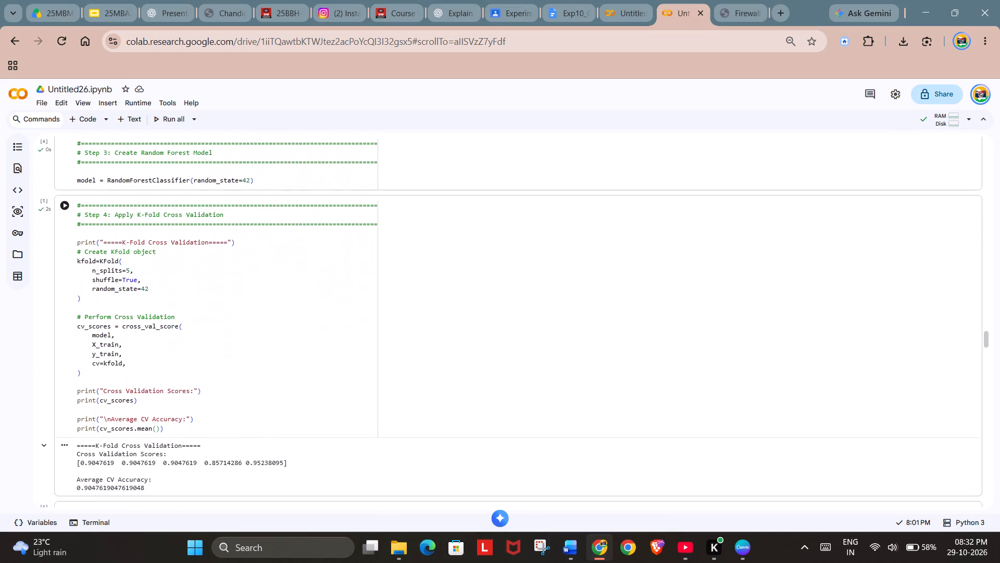
scroll(381, 396, "down", 1)
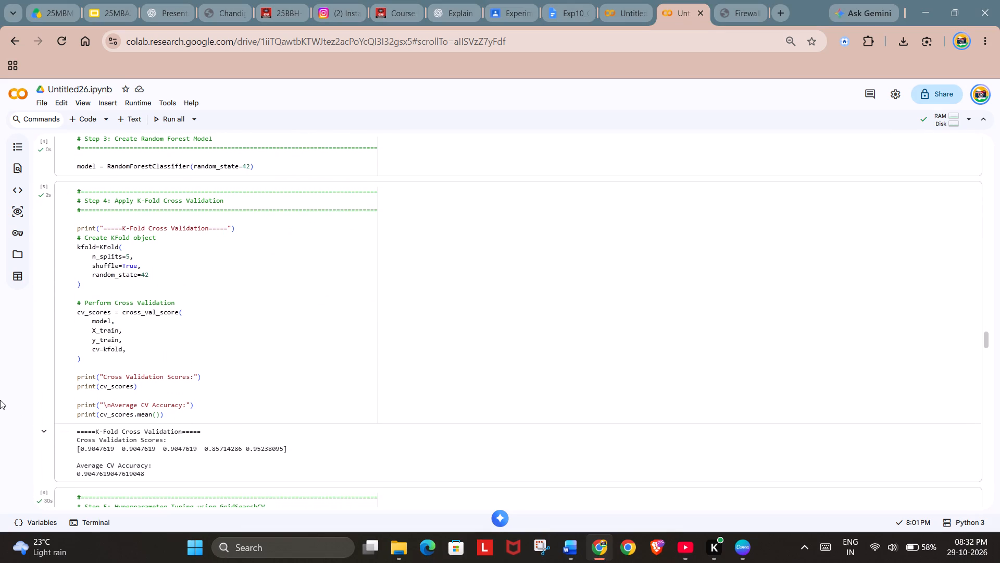
key("Print")
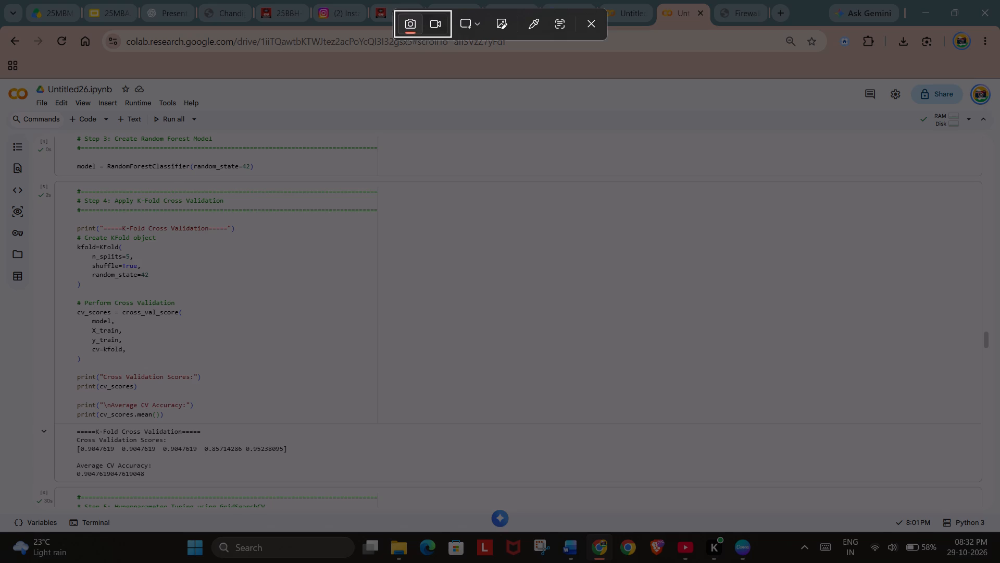
left_click_drag(53, 180, 383, 479)
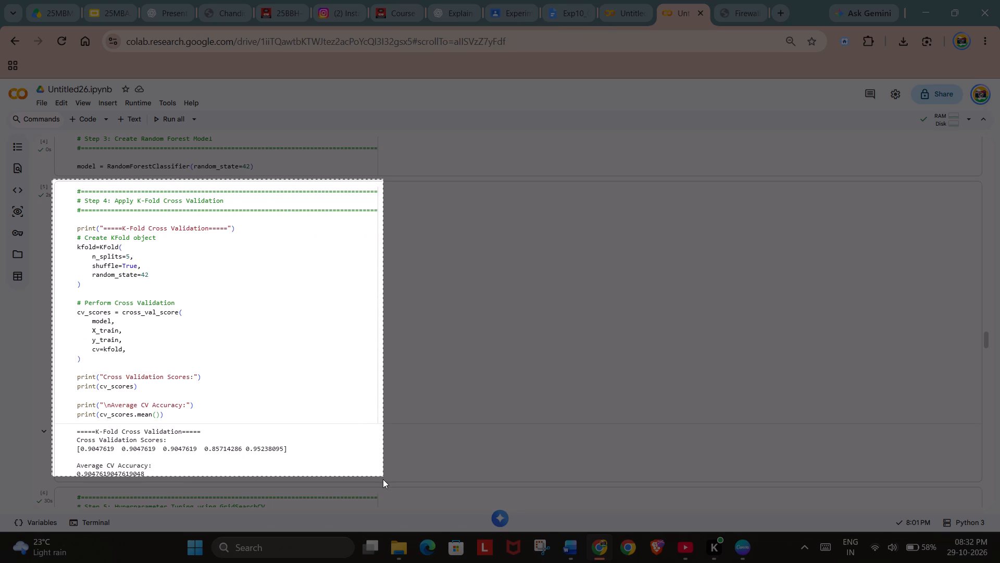
left_click_drag(383, 479, 383, 486)
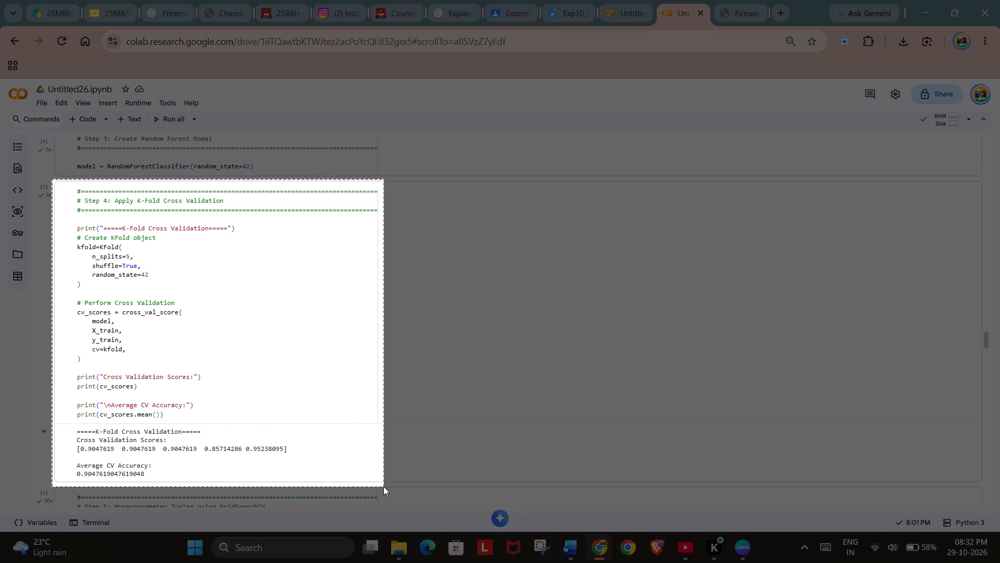
left_click_drag(383, 486, 384, 483)
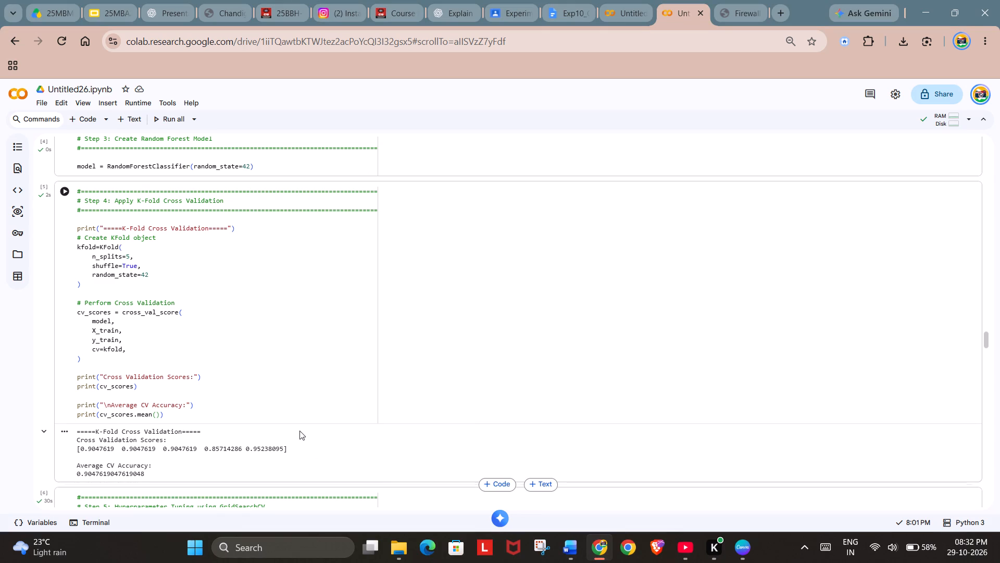
Capture a screenshot of the Step 5 Hyperparameter Tuning using GridSearchCV cell together with its output, cropped to the code's width.
scroll(299, 431, "down", 6)
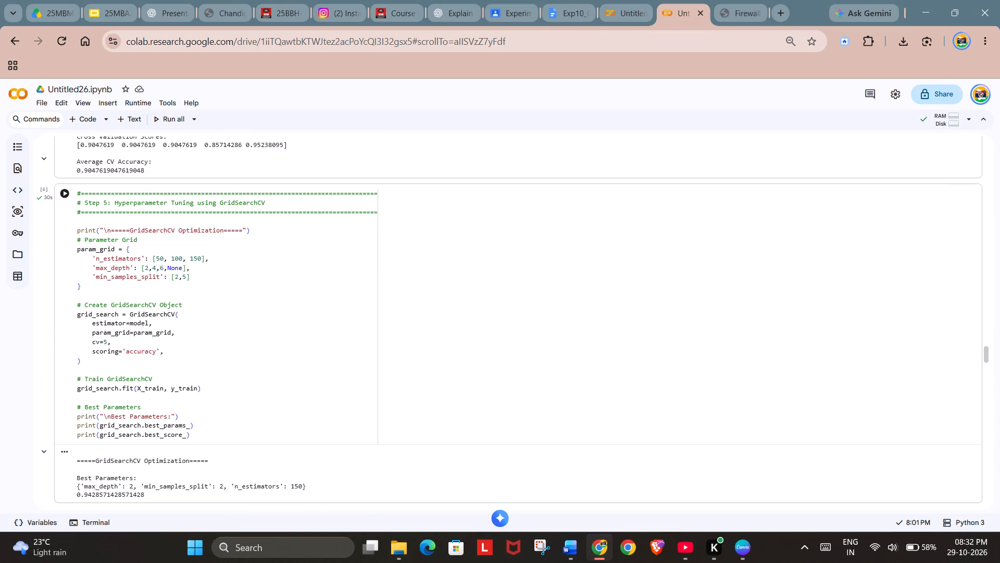
scroll(299, 431, "down", 1)
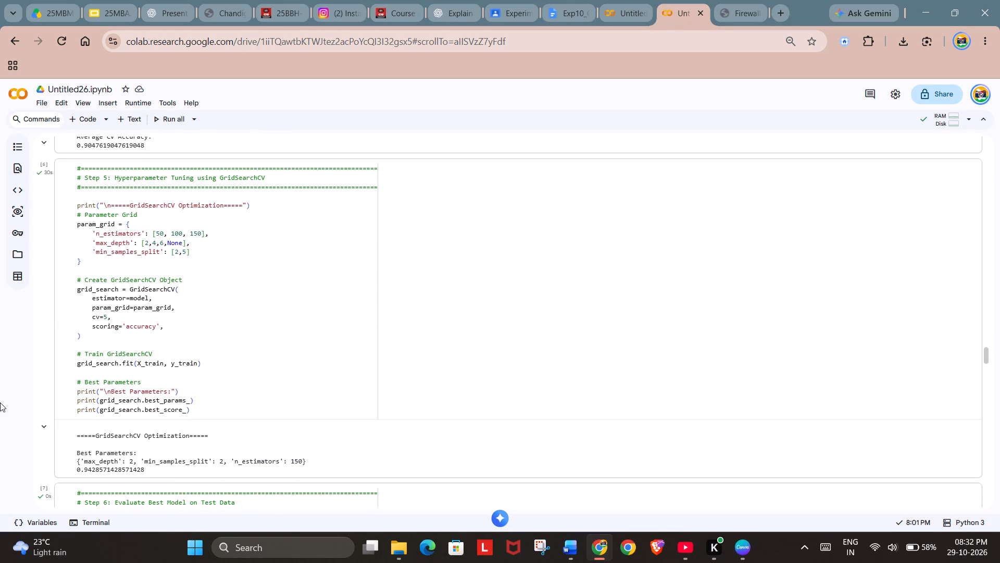
key("Print")
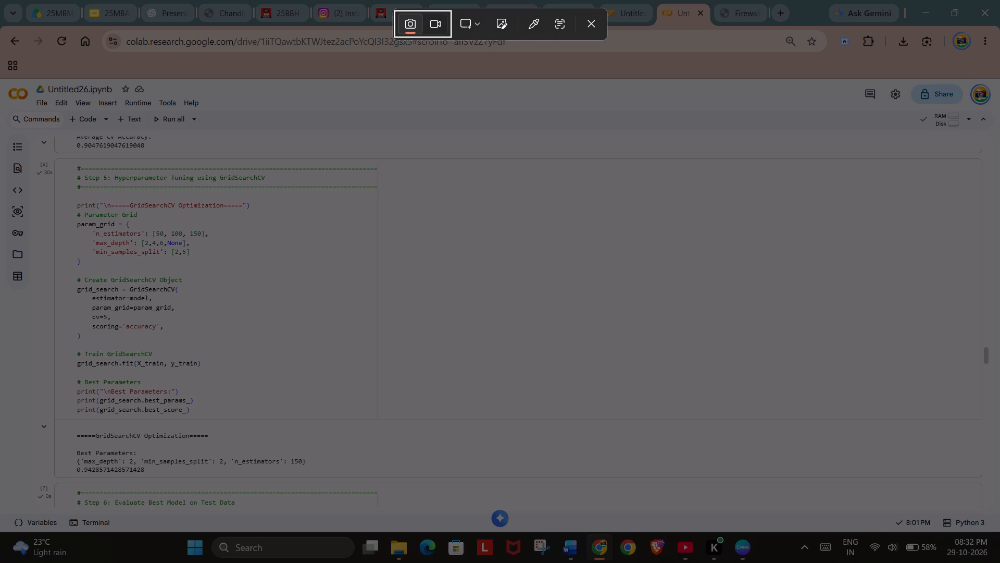
left_click_drag(53, 157, 224, 305)
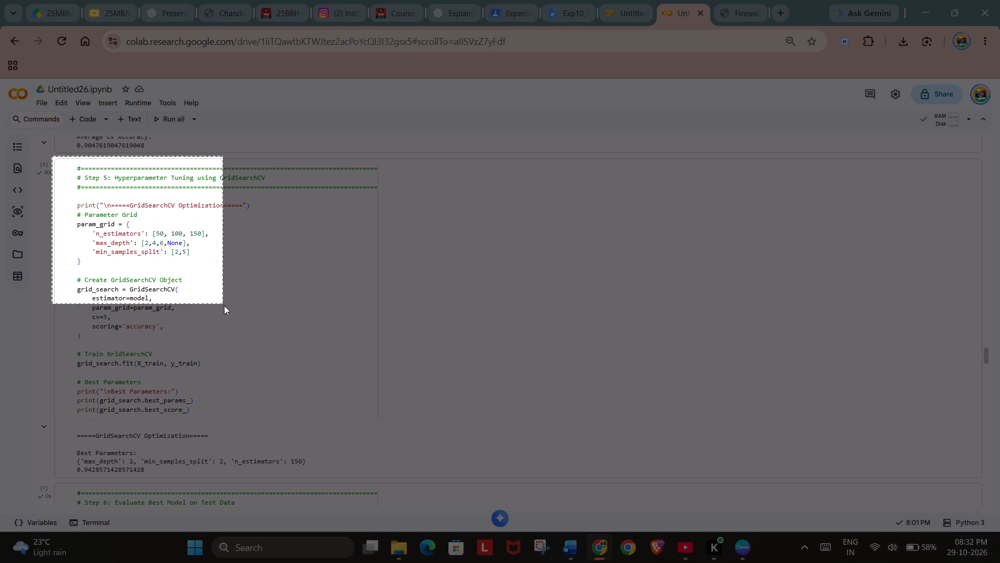
left_click_drag(224, 305, 379, 479)
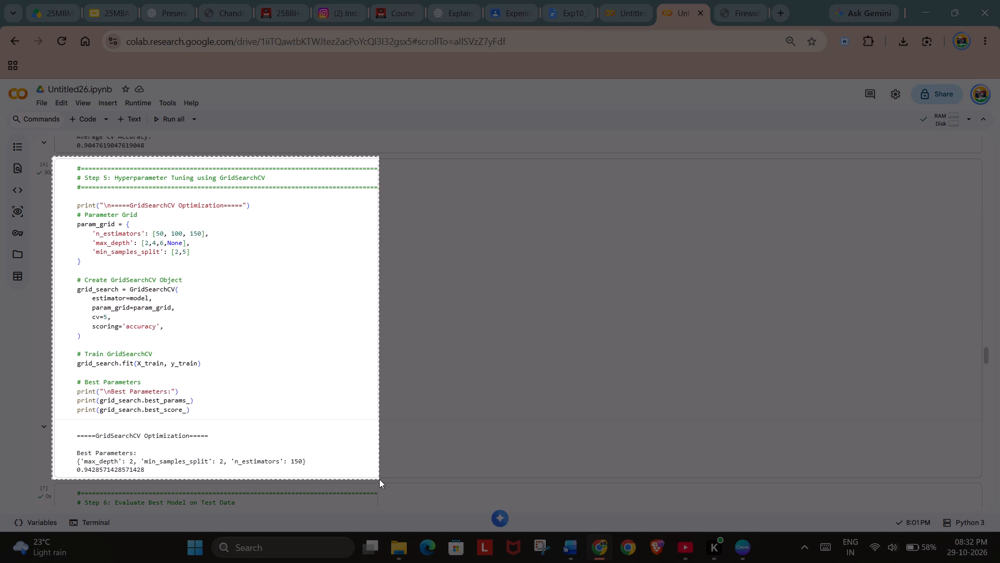
left_click_drag(379, 479, 381, 479)
Capture a screenshot of the Step 6 Evaluate Best Model on Test Data cell including its full classification report output.
scroll(381, 479, "down", 5)
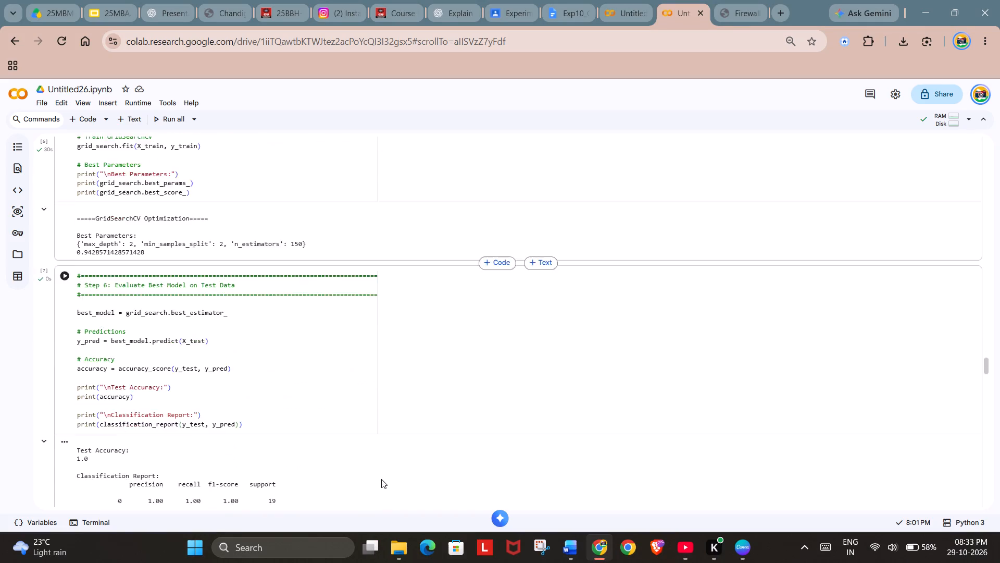
scroll(381, 479, "down", 1)
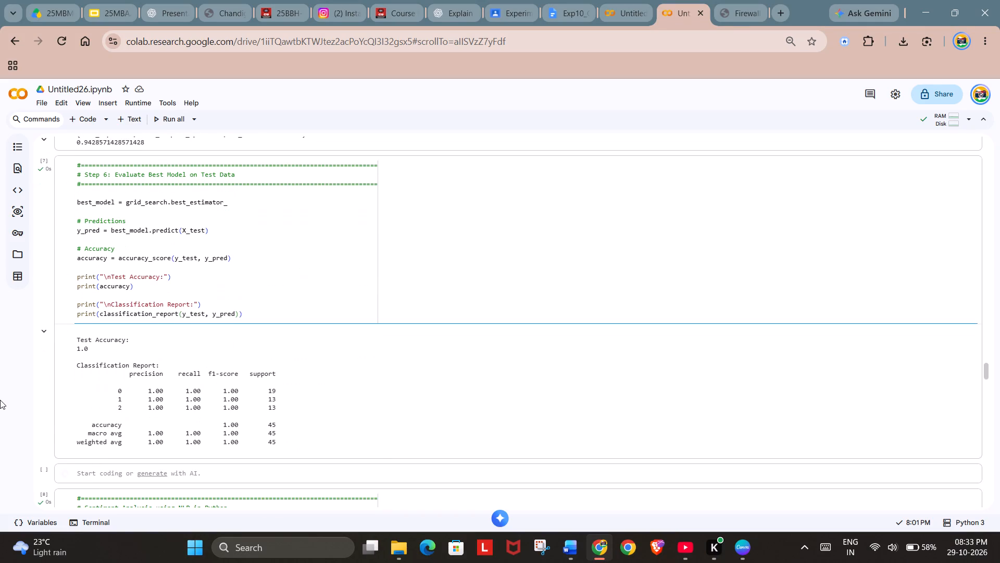
key("Print")
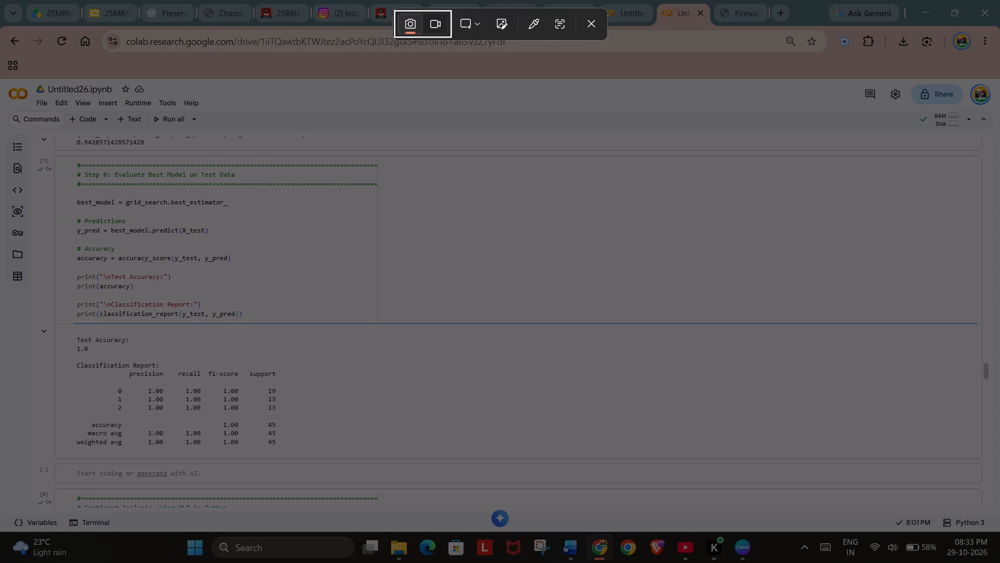
left_click_drag(53, 154, 210, 317)
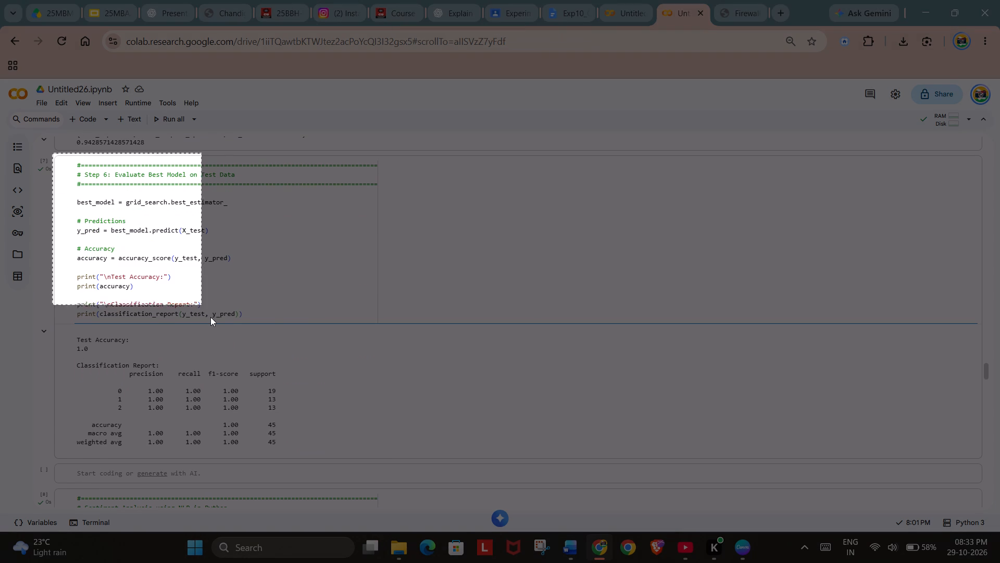
left_click_drag(210, 317, 383, 458)
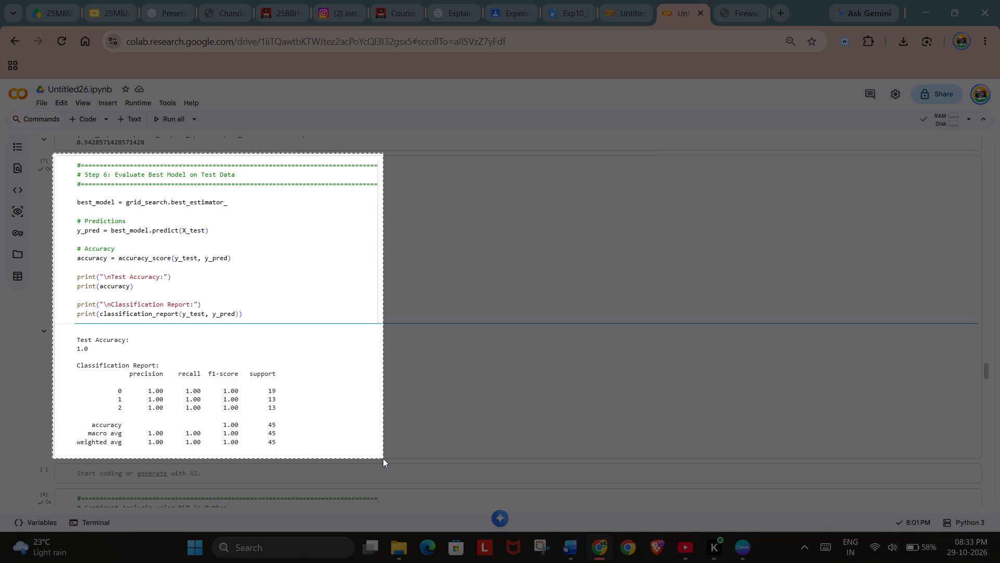
left_click_drag(383, 458, 382, 460)
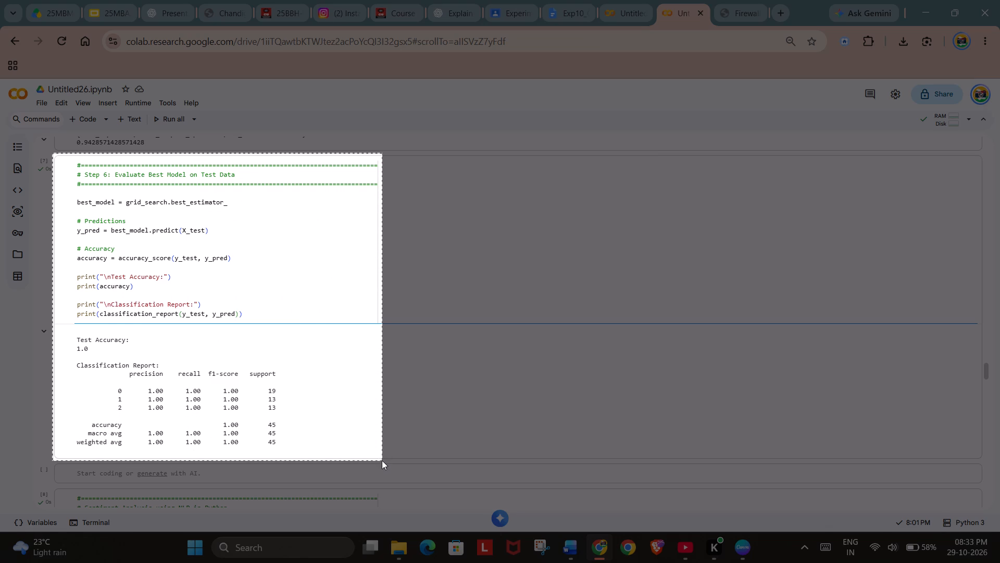
left_click_drag(382, 460, 382, 459)
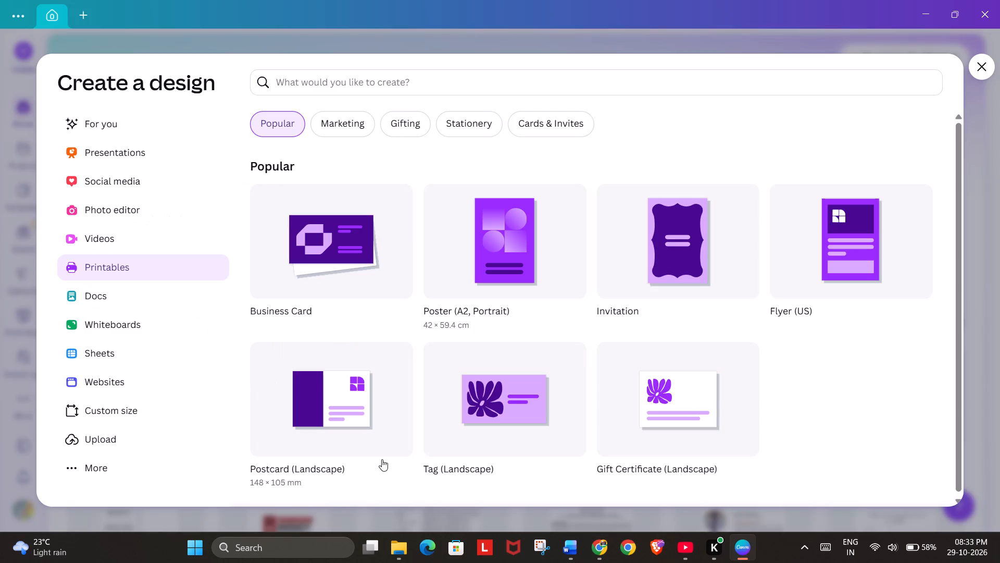
Create a blank Poster (A2, Portrait) design in Canva.
left_click(527, 264)
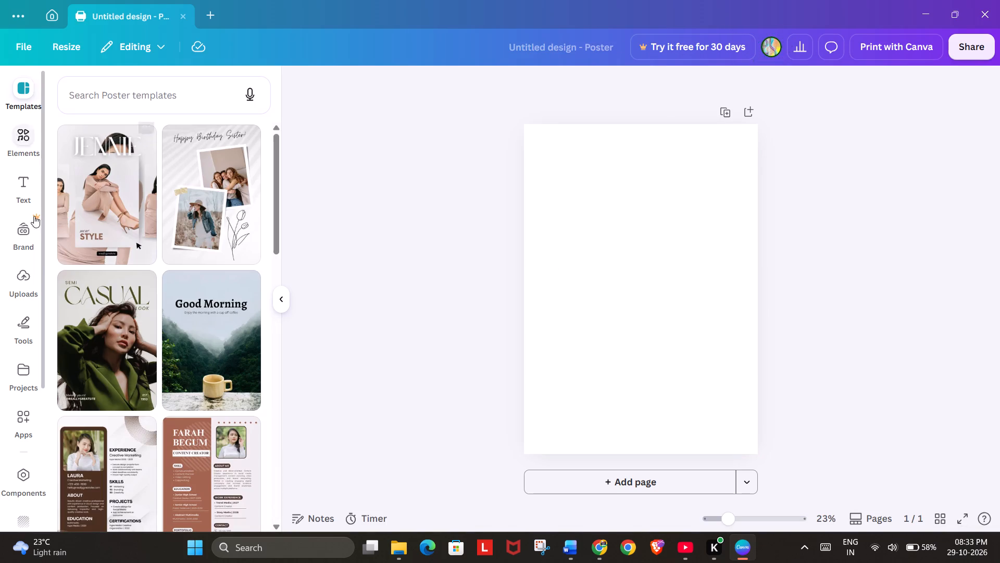
Delete the ten old code and plot screenshots listed before the Chandigarh University logo from the uploaded images.
left_click(18, 274)
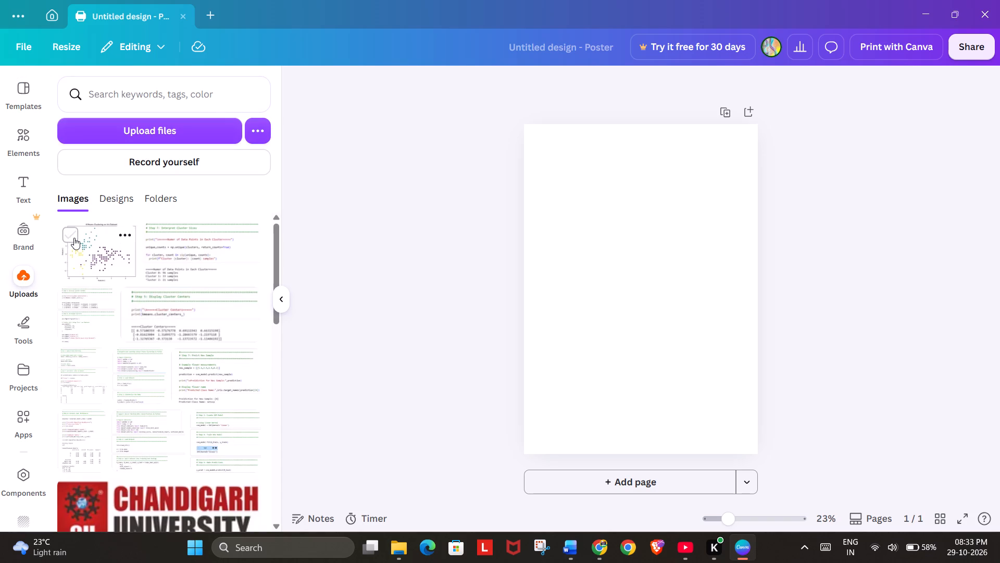
left_click(74, 238)
left_click(159, 241)
left_click(67, 314)
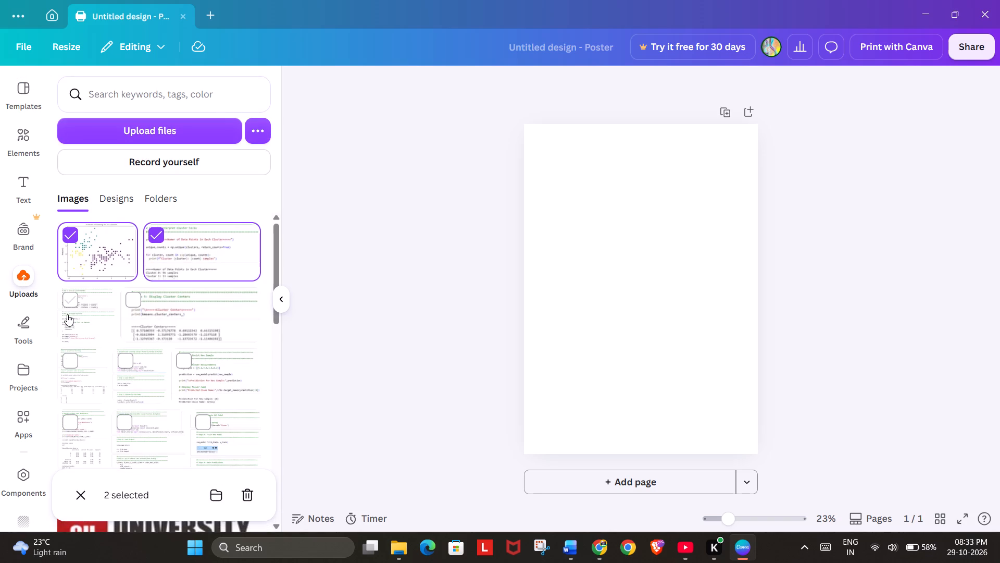
left_click(154, 321)
left_click(92, 362)
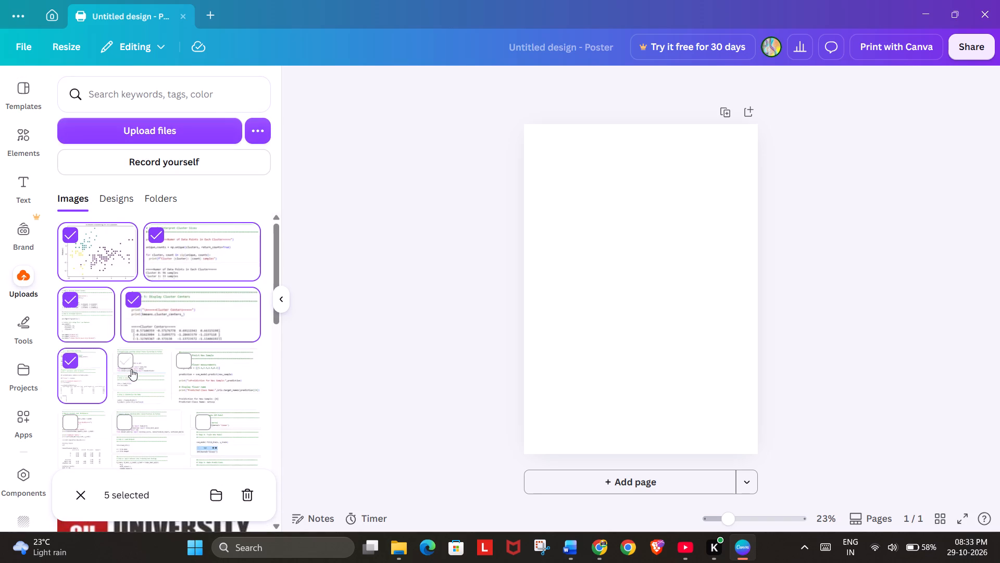
left_click(158, 373)
left_click(202, 388)
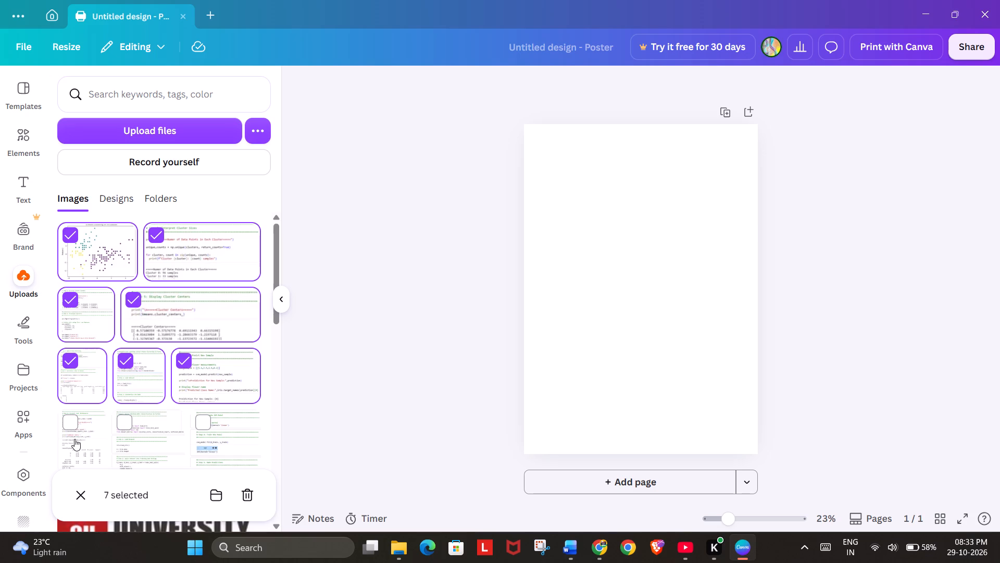
left_click(74, 439)
left_click(142, 449)
left_click(209, 442)
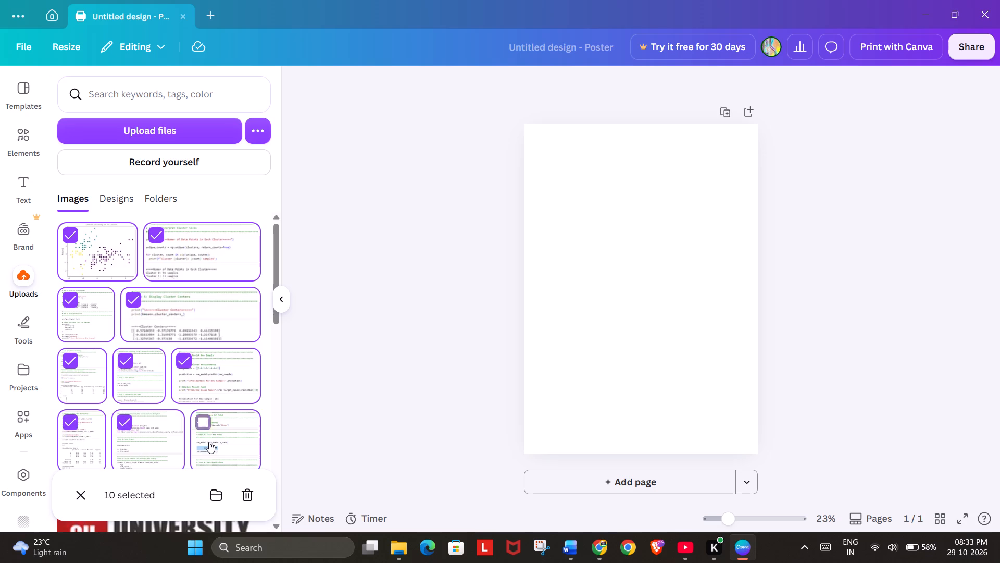
scroll(209, 442, "down", 1)
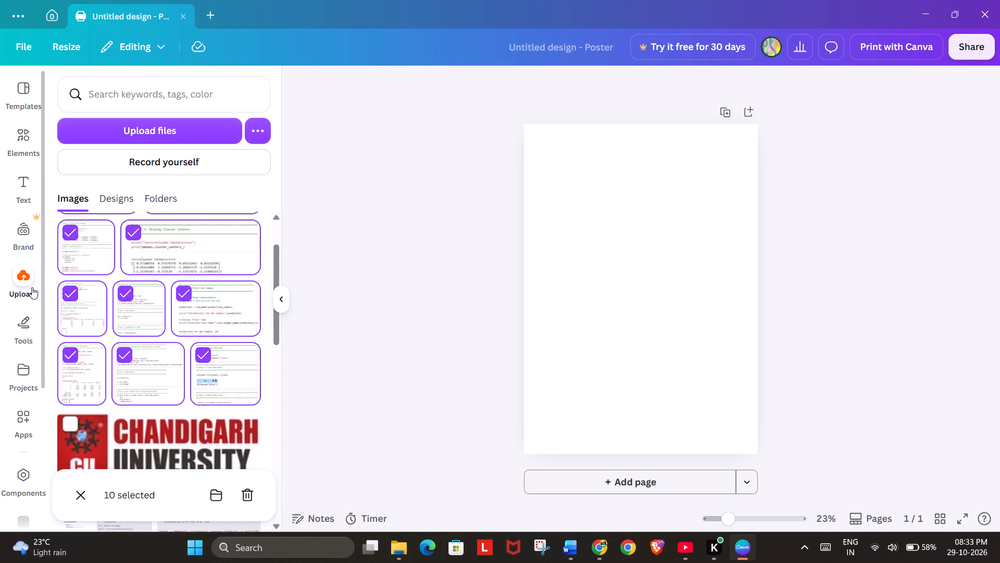
left_click(246, 491)
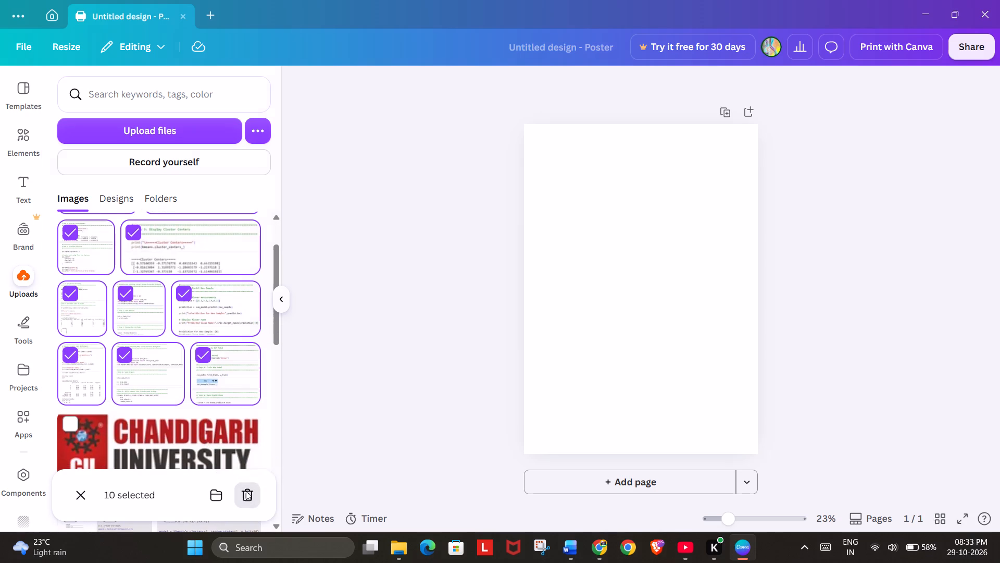
left_click(573, 323)
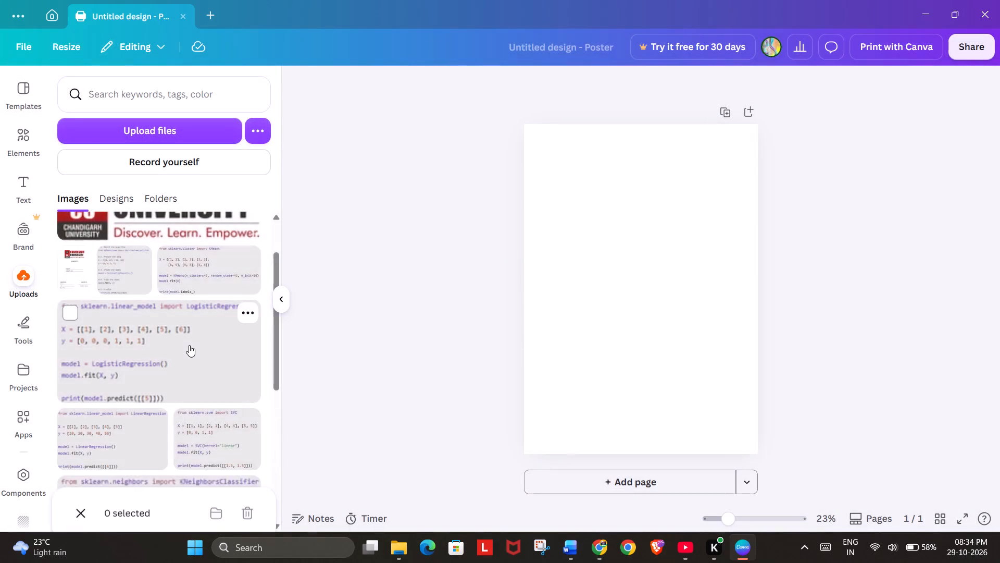
scroll(189, 345, "up", 3)
left_click(162, 130)
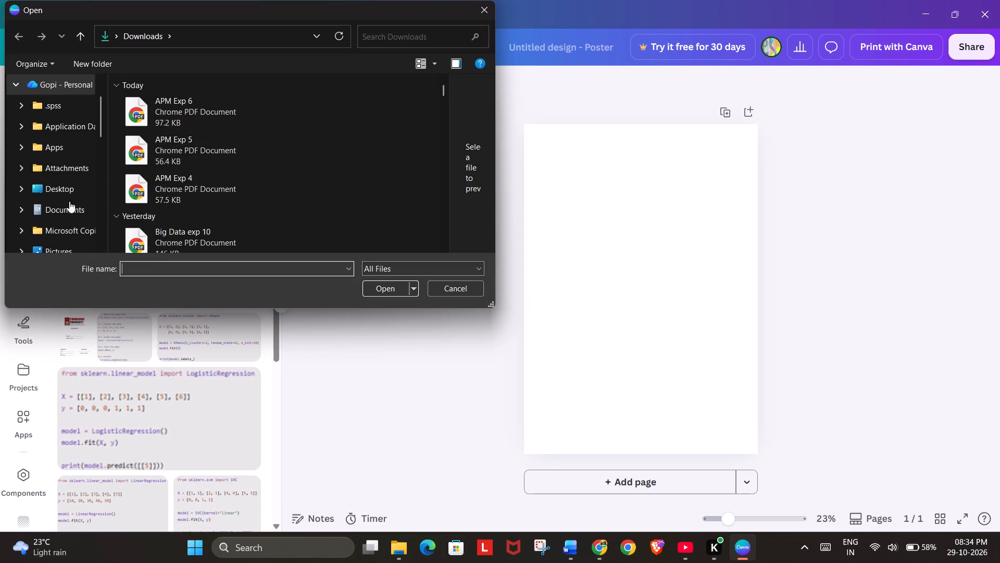
scroll(53, 220, "down", 1)
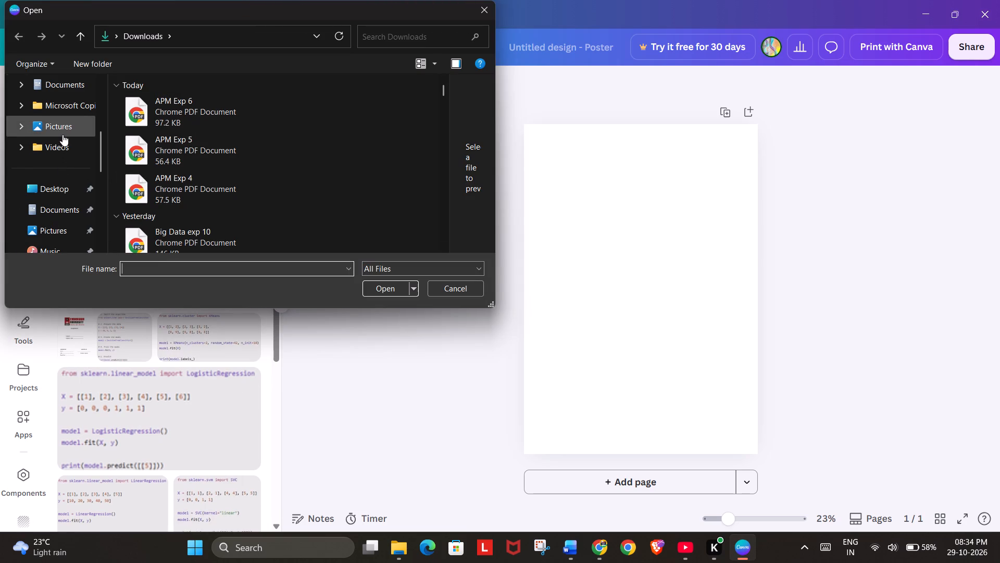
scroll(63, 134, "down", 1)
left_click(63, 107)
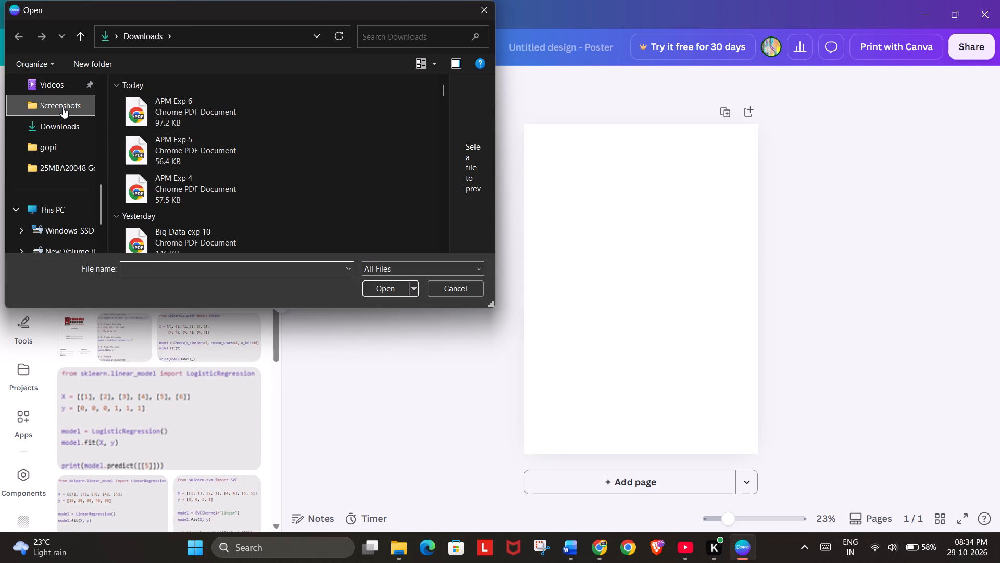
left_click_drag(441, 92, 442, 131)
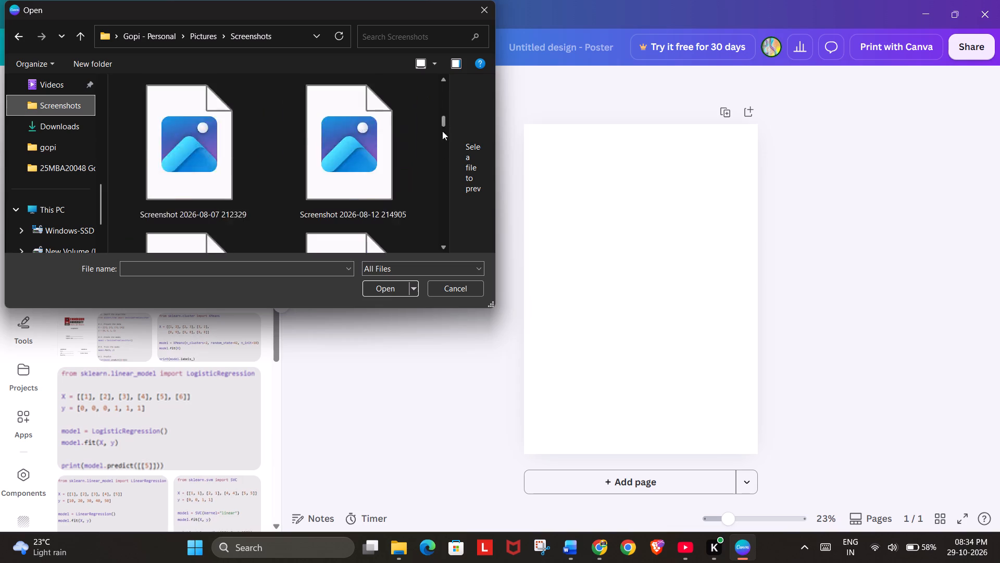
left_click_drag(442, 131, 443, 248)
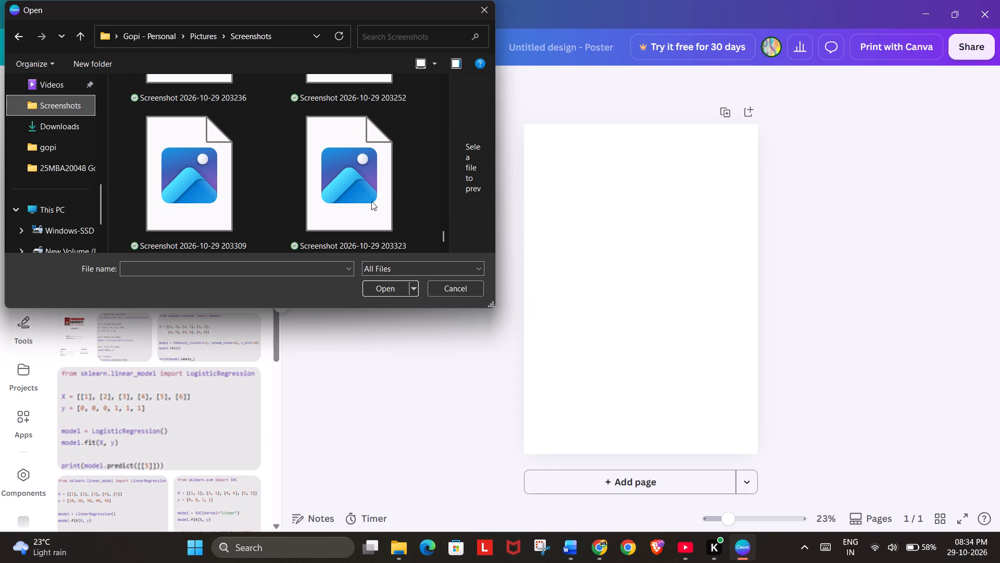
left_click(321, 156)
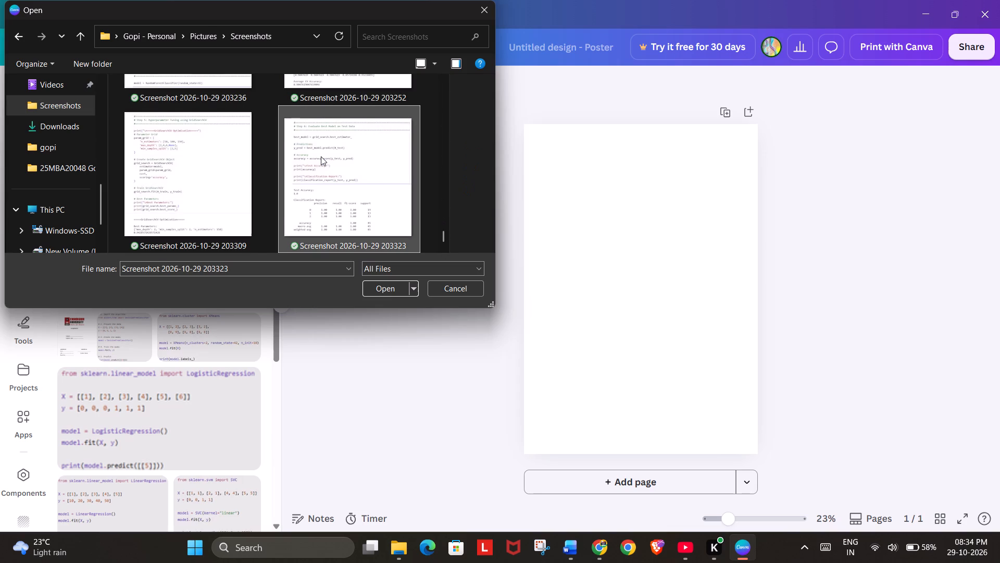
key("shift+Up")
key("shift+Left")
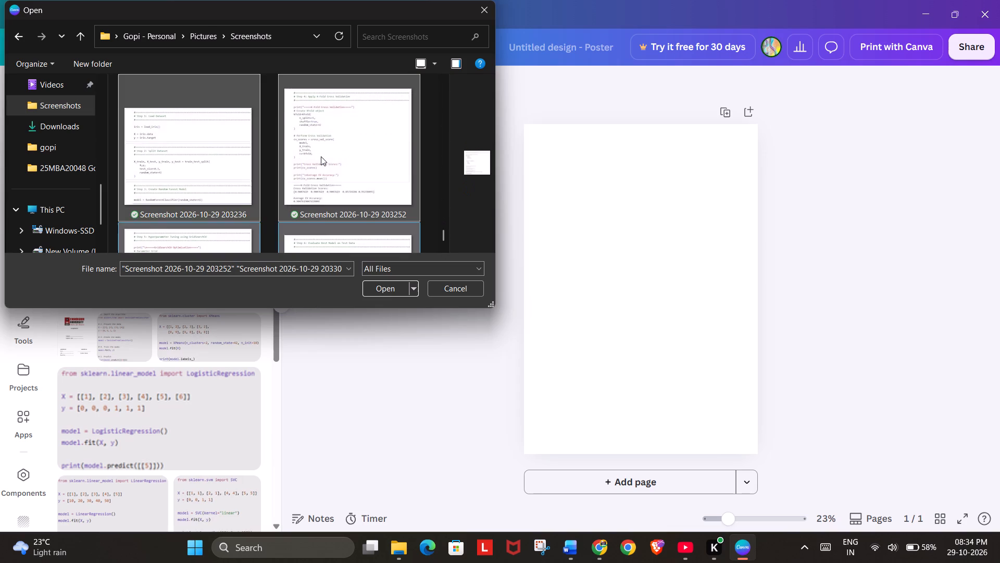
key("shift+Left")
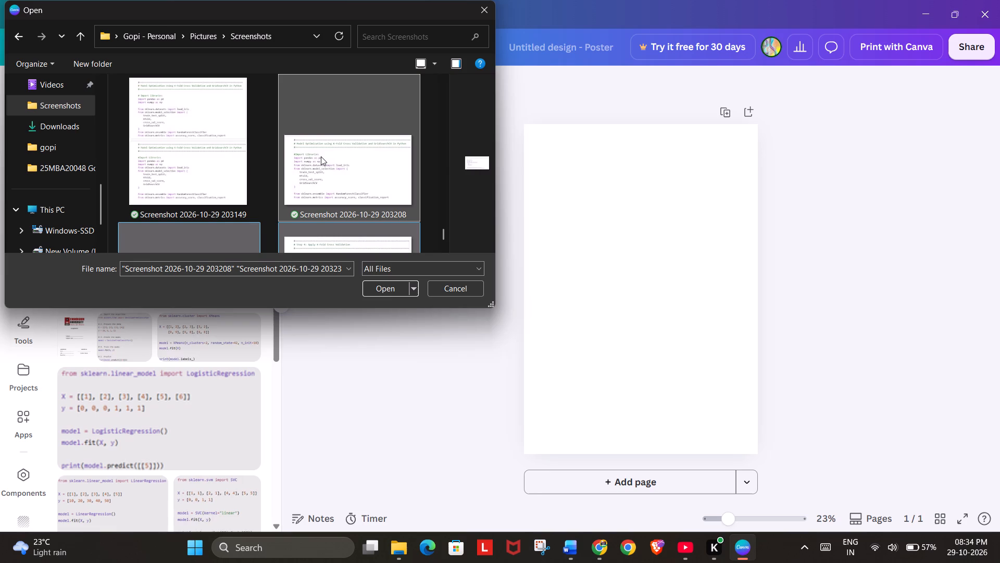
key("Return")
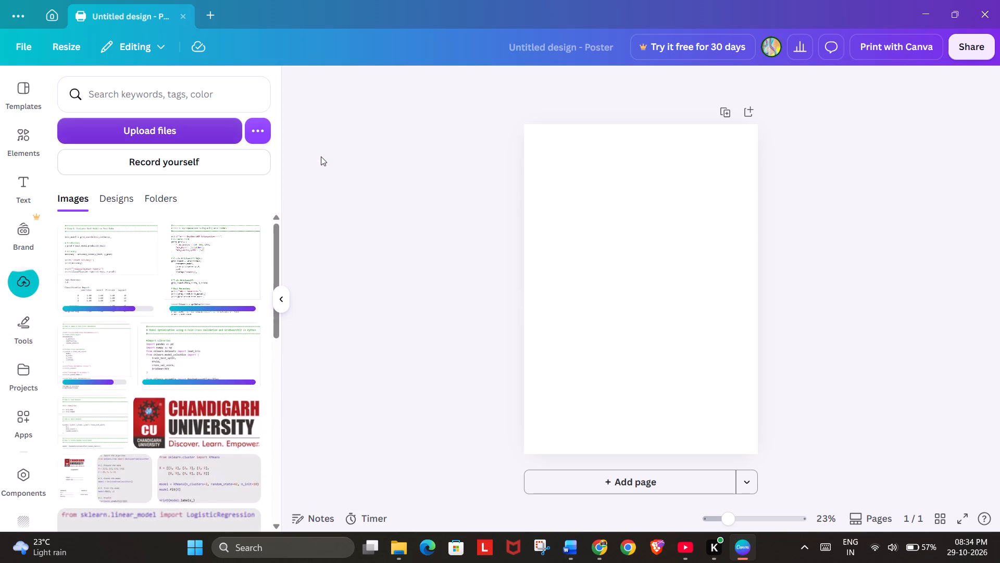
Add the Load Dataset and import-libraries screenshots to the poster, fitting the import-libraries one into the page's top-left corner at about half the page width.
left_click(90, 422)
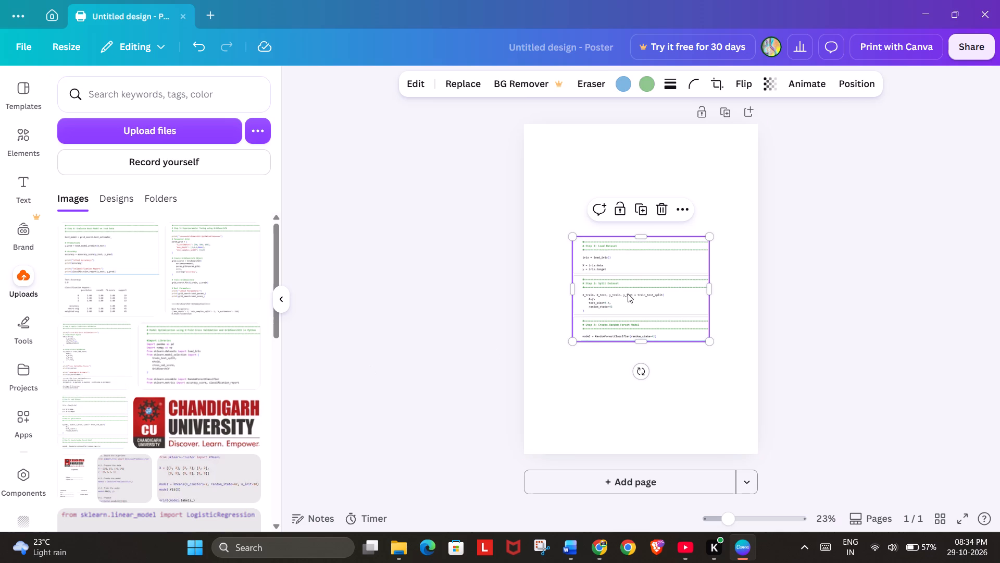
left_click(199, 371)
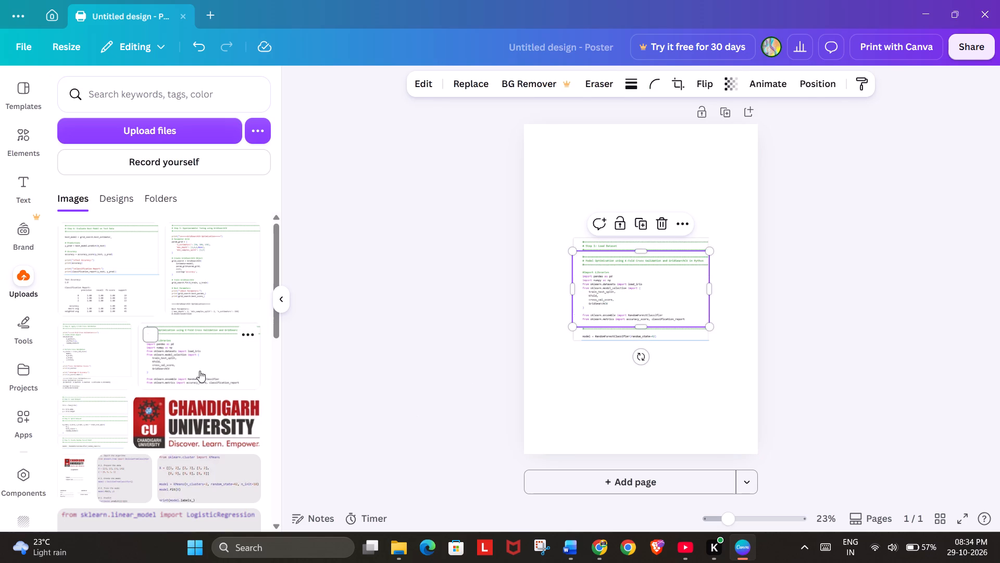
left_click_drag(632, 272, 592, 157)
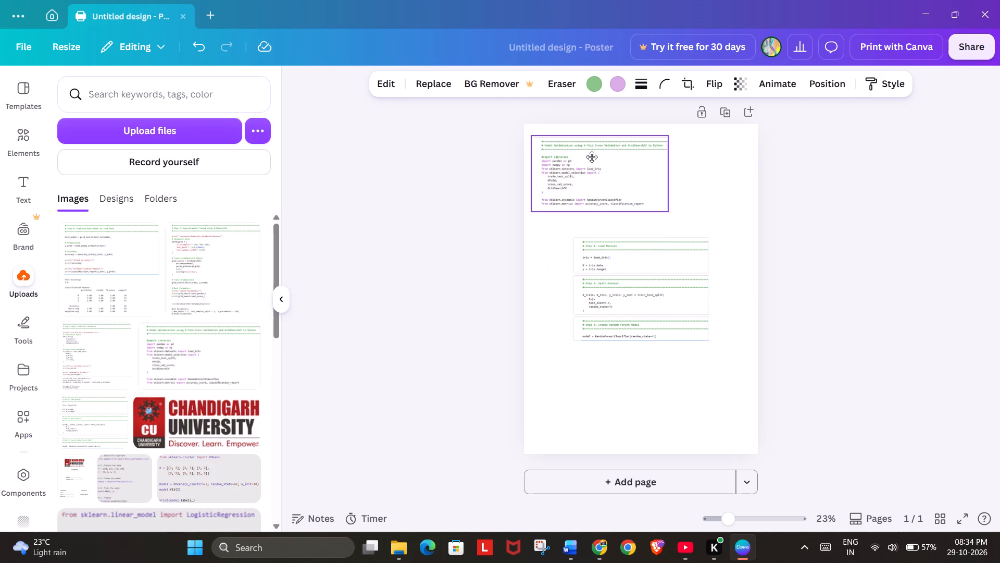
left_click_drag(592, 157, 585, 147)
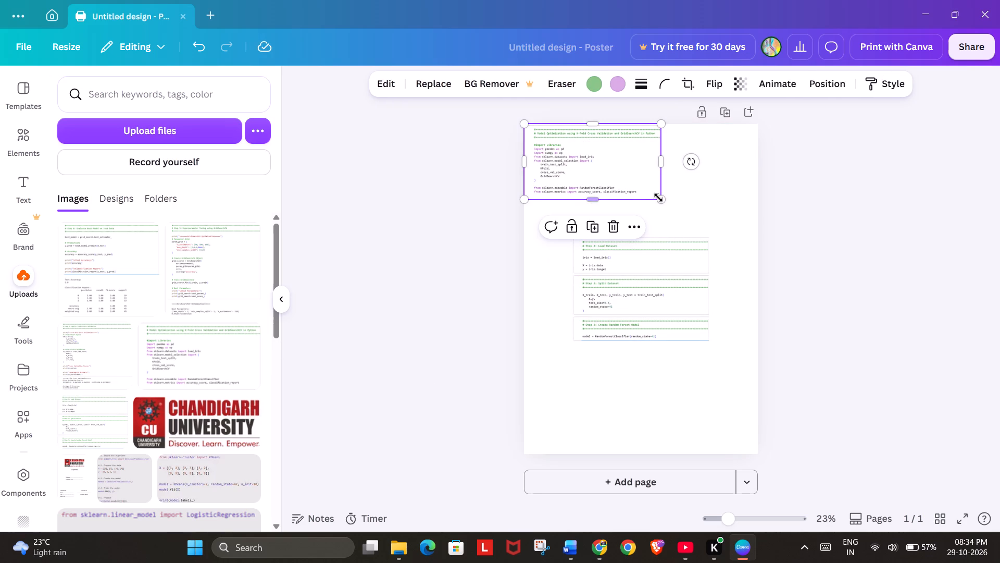
left_click_drag(662, 199, 639, 191)
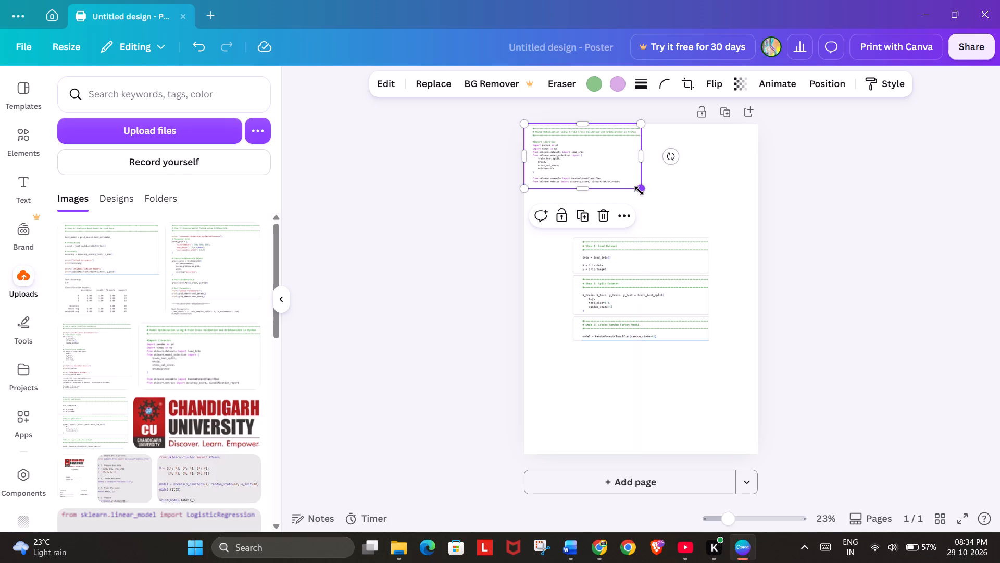
Give the import-libraries screenshot a border with stroke weight 1 and shrink it to slightly under half the page width.
left_click(641, 85)
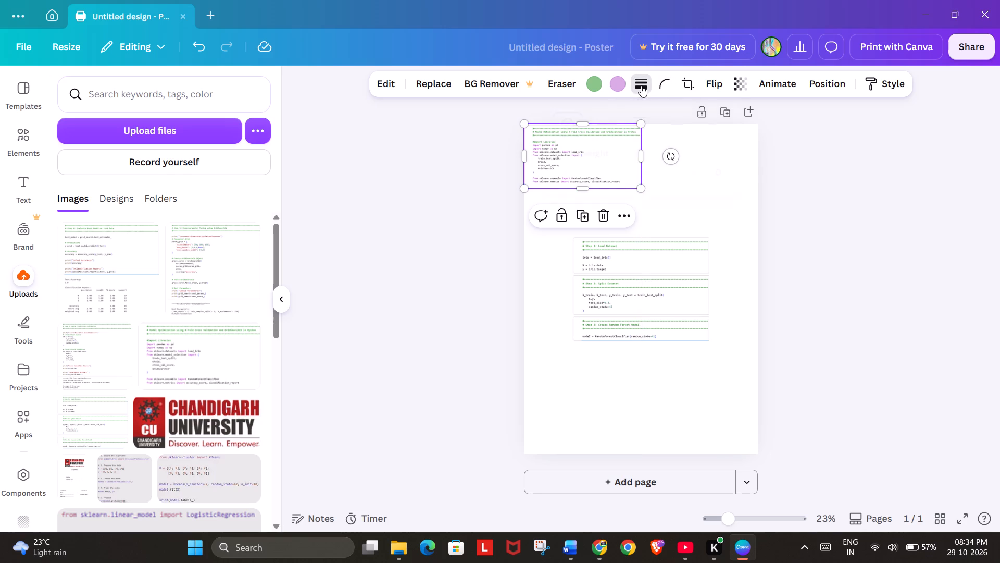
left_click(728, 173)
key("1")
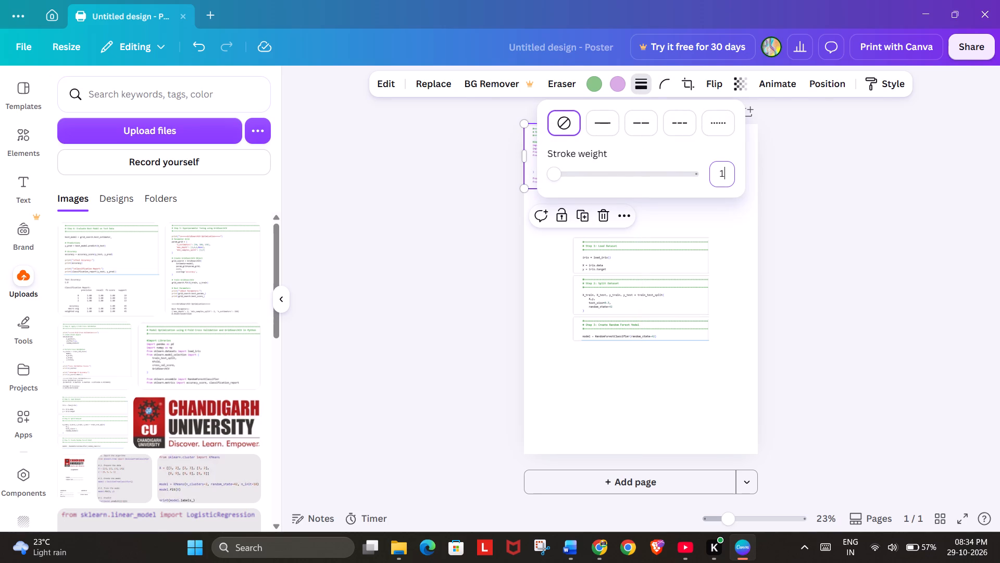
key("Return")
left_click(737, 225)
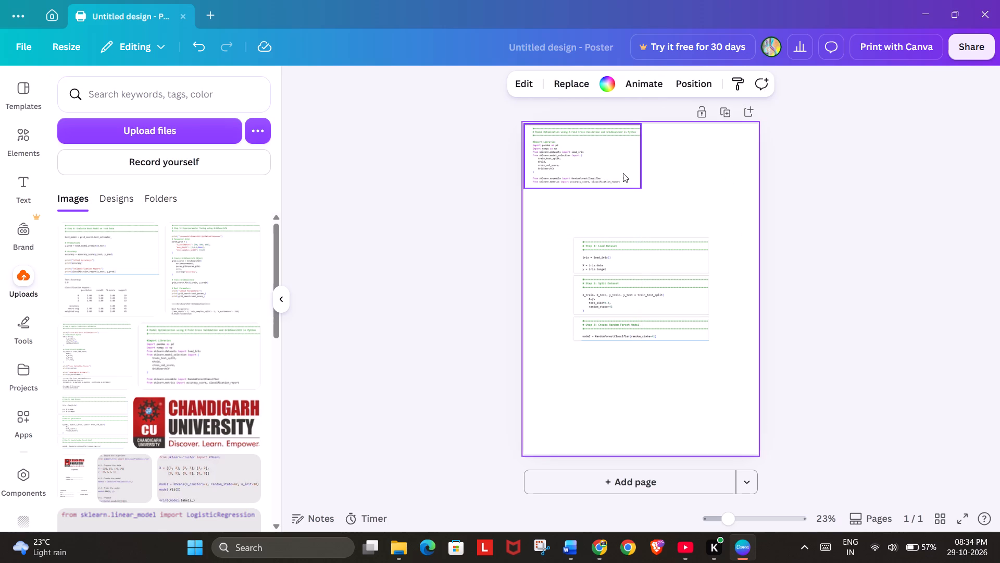
left_click(621, 170)
left_click(641, 187)
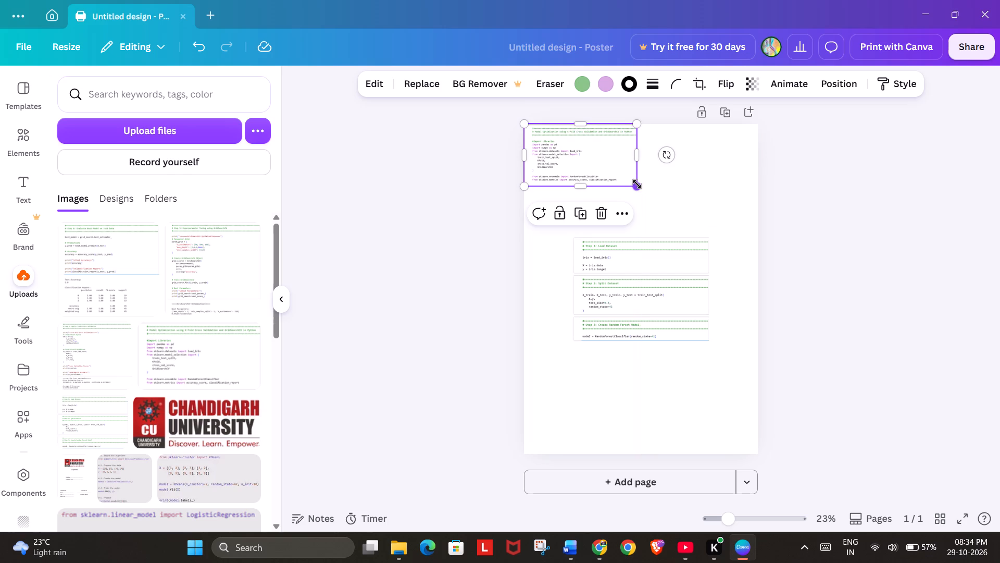
left_click(603, 162)
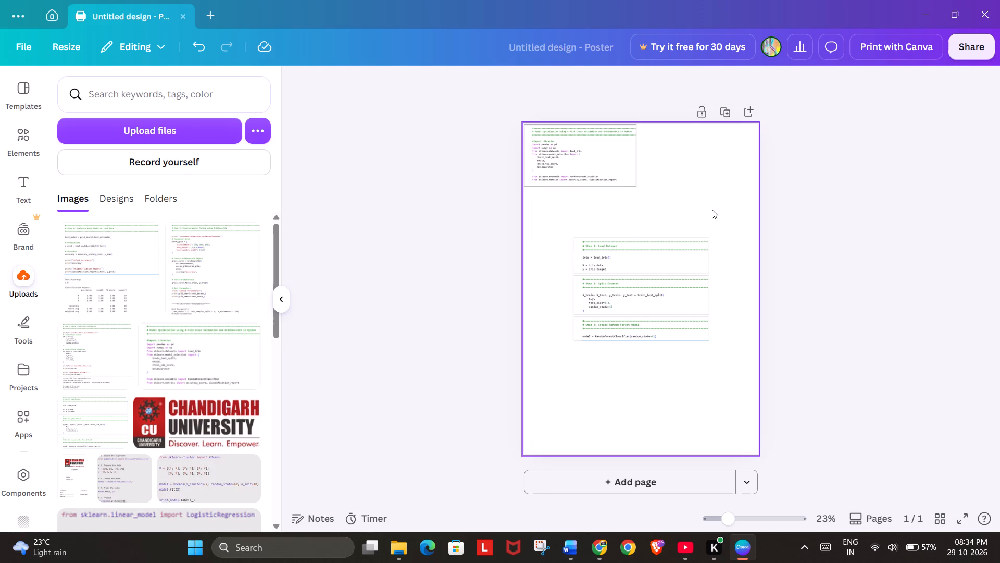
Move the Load Dataset screenshot beneath the import-libraries one against the page's left edge and give it a stroke weight of 1.
left_click_drag(667, 289, 618, 243)
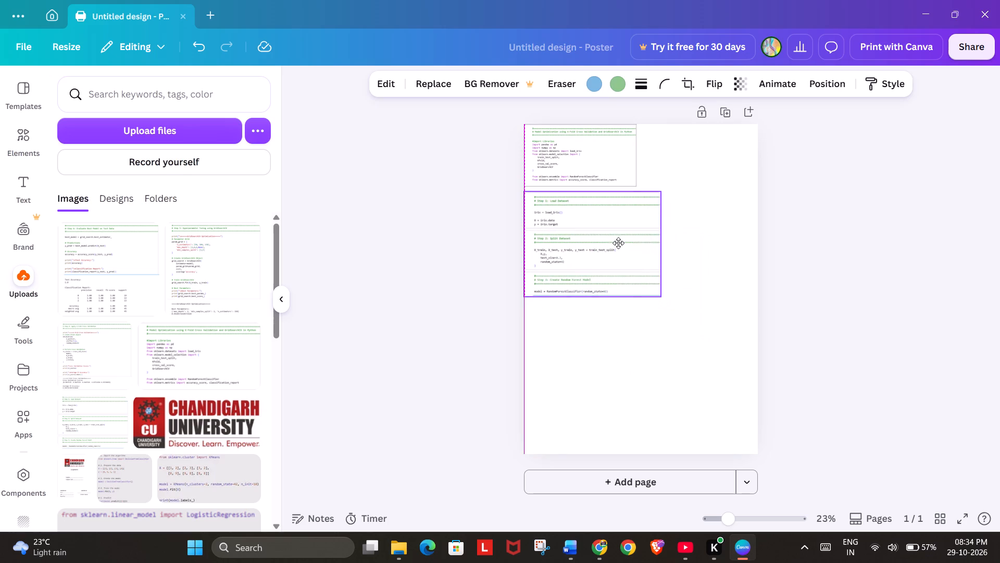
left_click_drag(618, 243, 618, 242)
left_click(637, 81)
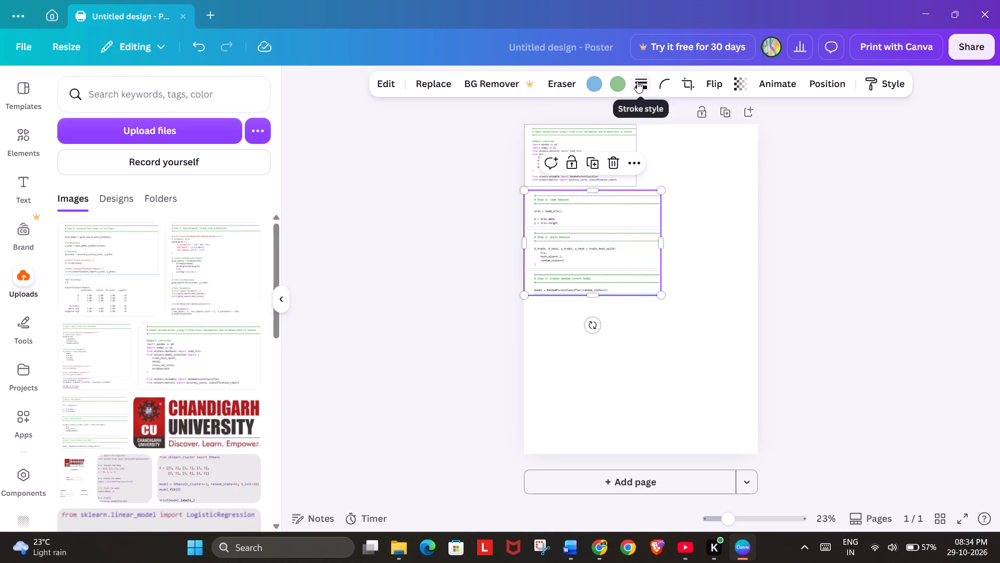
left_click(715, 172)
key("1")
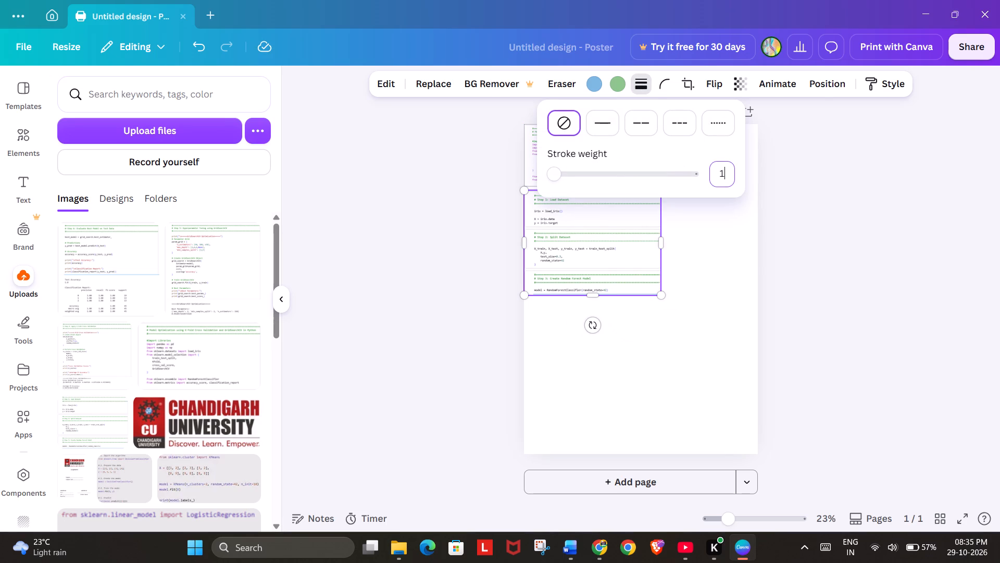
key("Return")
Shrink the Load Dataset screenshot to the same width as the import-libraries screenshot above it.
left_click_drag(659, 293, 646, 279)
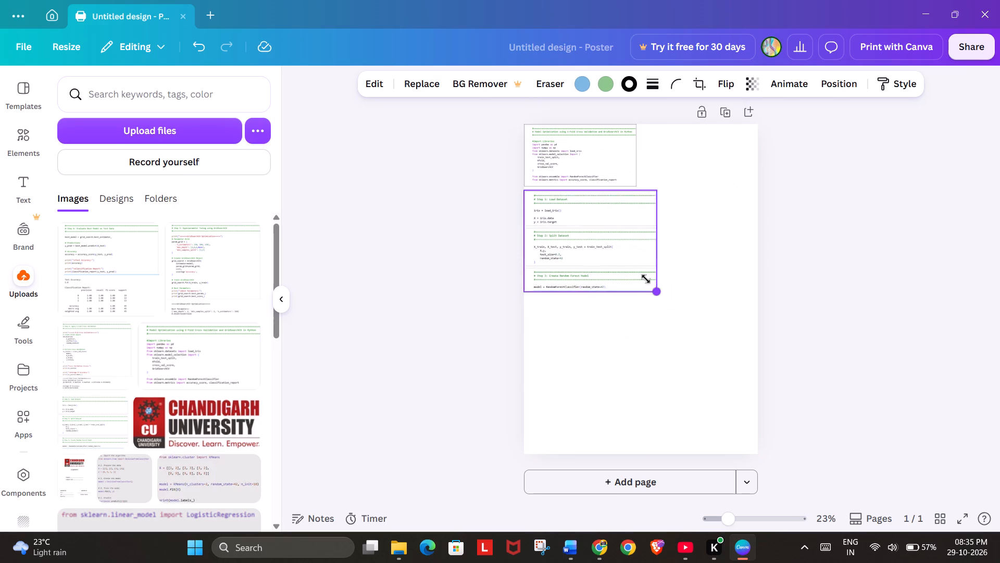
left_click_drag(646, 279, 637, 266)
left_click(669, 274)
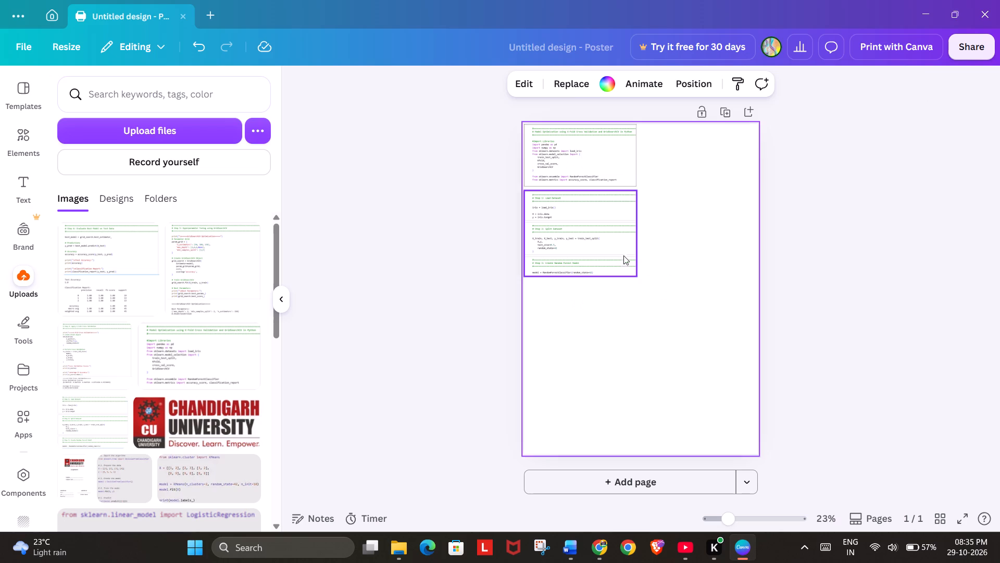
Nudge the Load Dataset screenshot closer to the import-libraries screenshot, leaving a narrow gap between their borders.
left_click(614, 246)
key("Up")
key("Up")
key("Up")
key("Up")
key("Up")
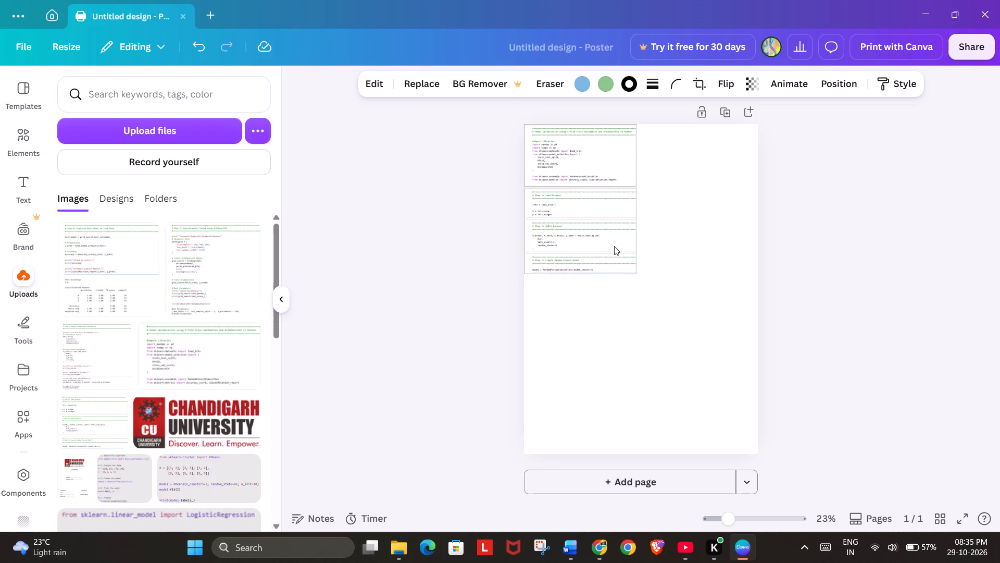
key("Up")
key("Up")
key("Up")
key("Down")
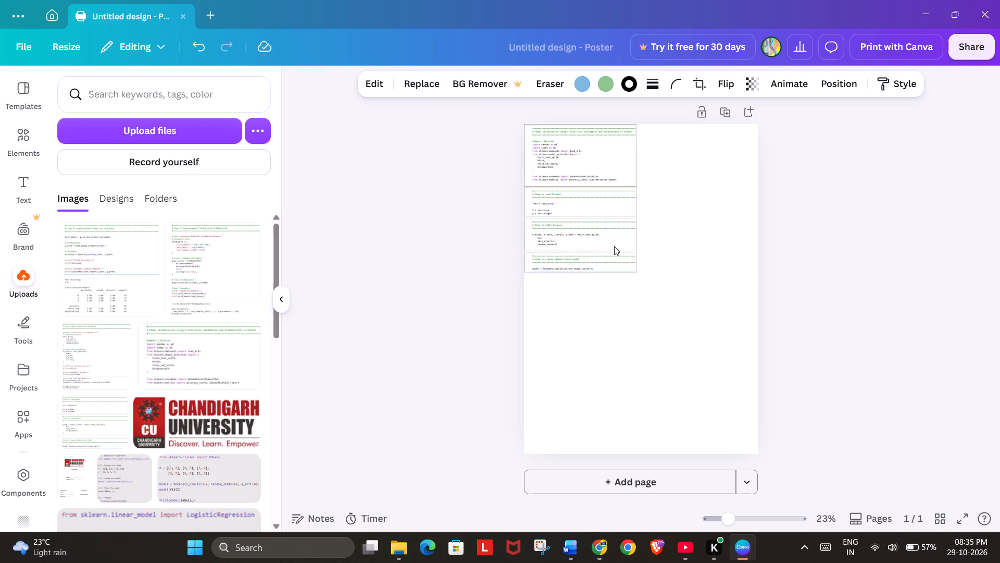
left_click(614, 246)
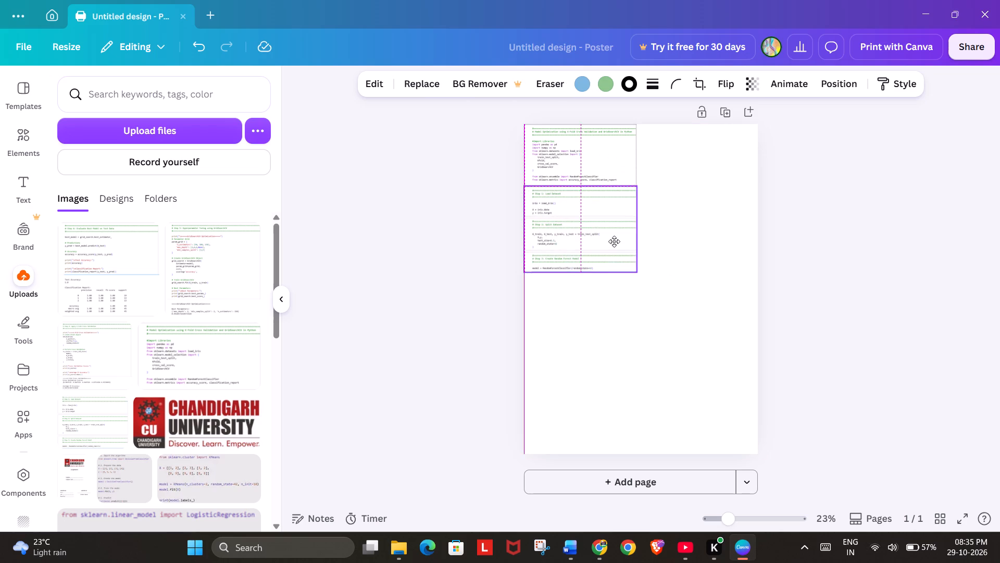
key("Down")
key("Down")
key("Down")
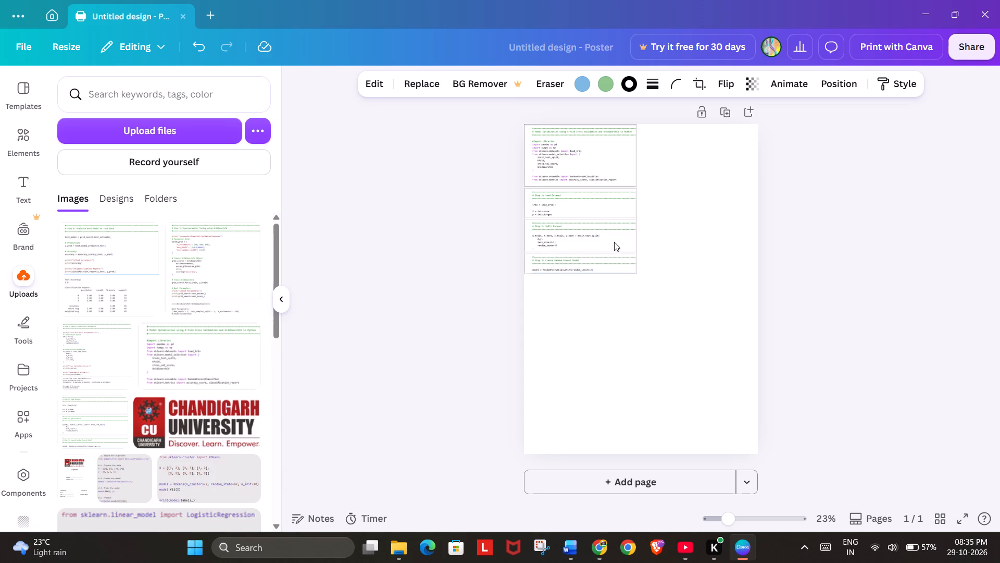
key("Down")
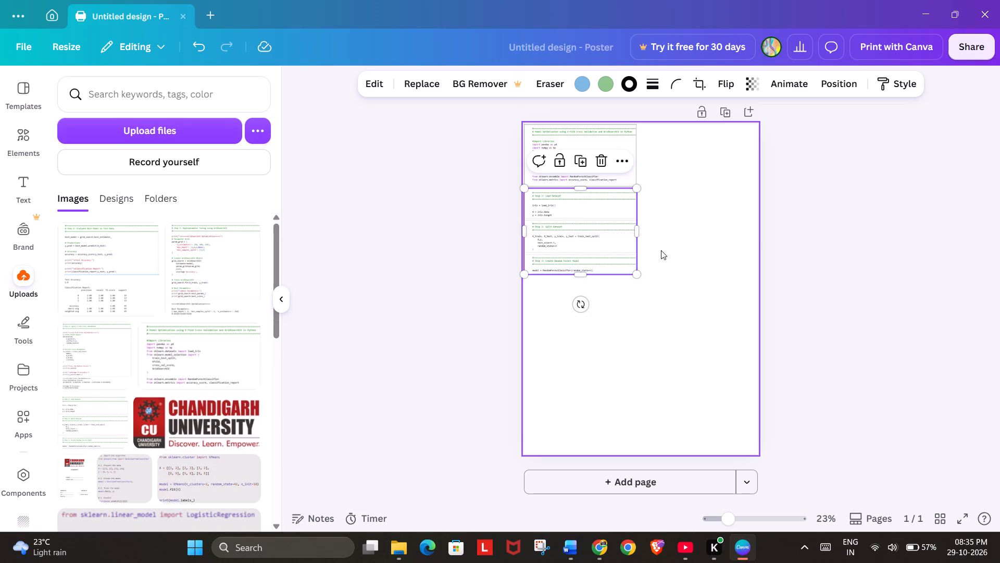
left_click(661, 250)
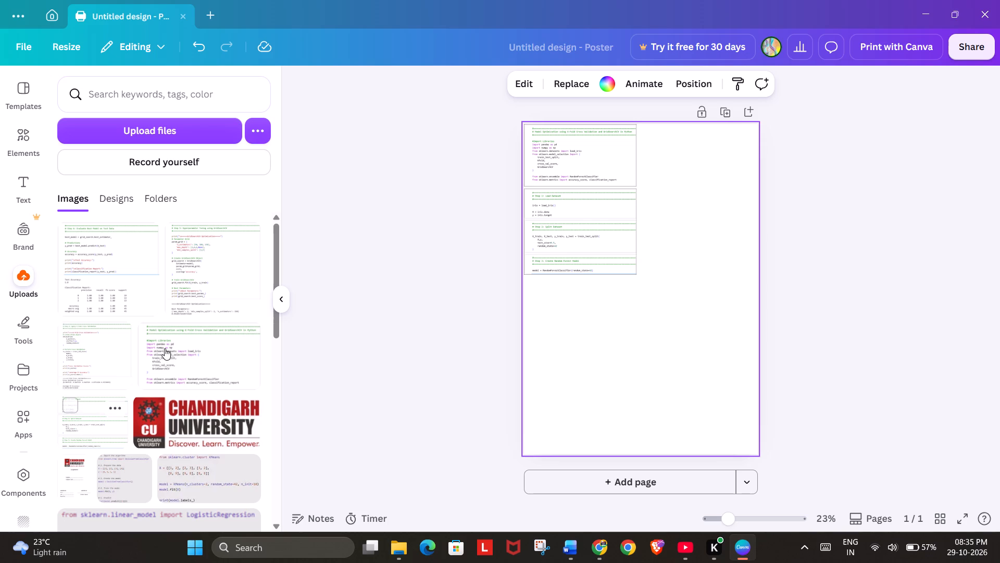
Add the uploaded Step 4 K-Fold Cross Validation screenshot to the page and place it in the page's top-right corner.
left_click(98, 355)
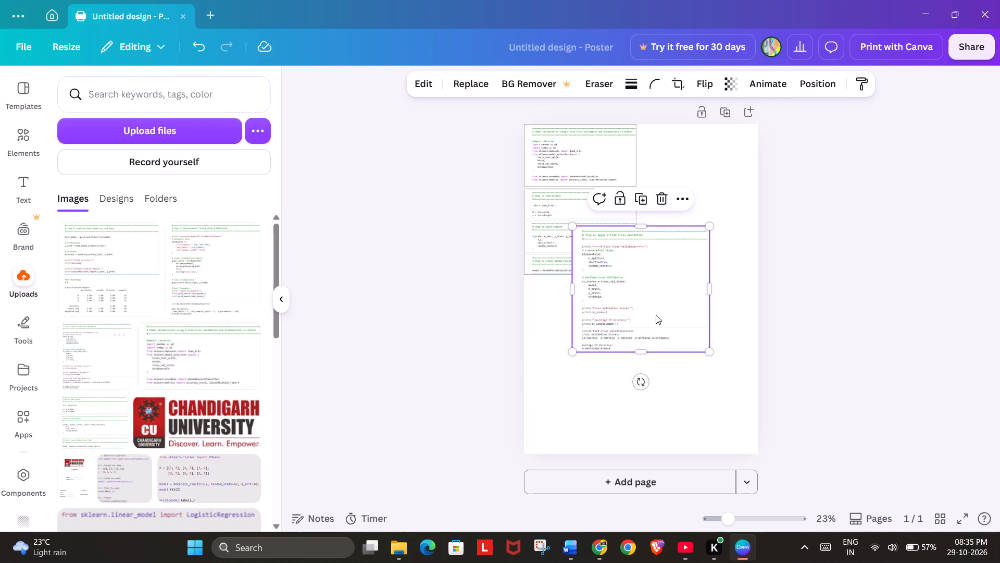
left_click_drag(655, 308, 730, 211)
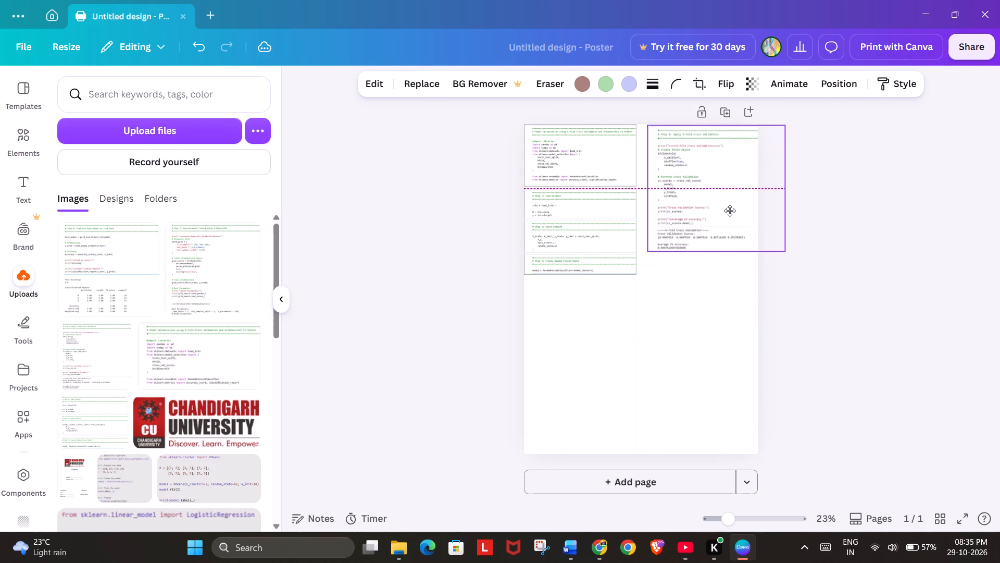
left_click_drag(730, 211, 703, 207)
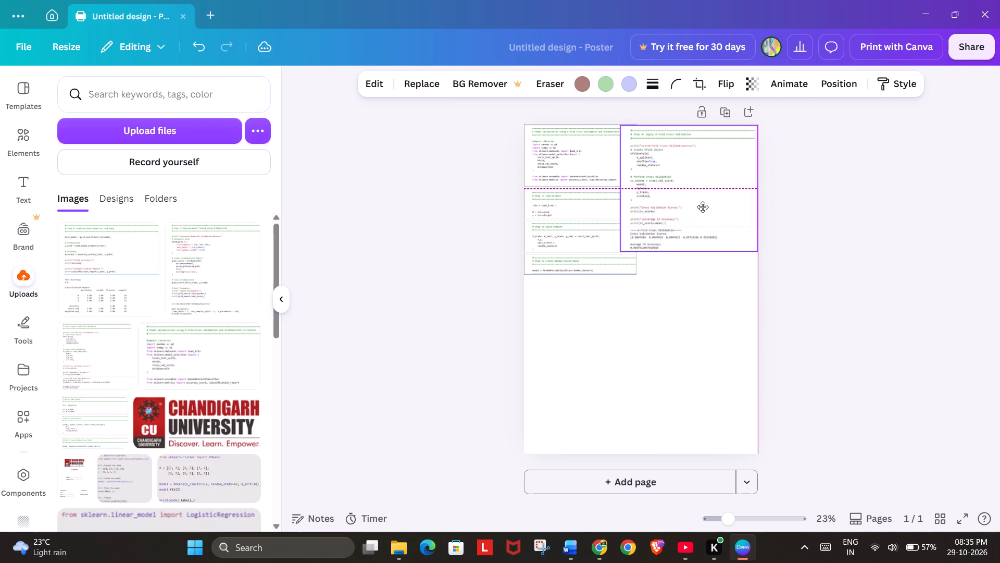
left_click_drag(703, 207, 702, 205)
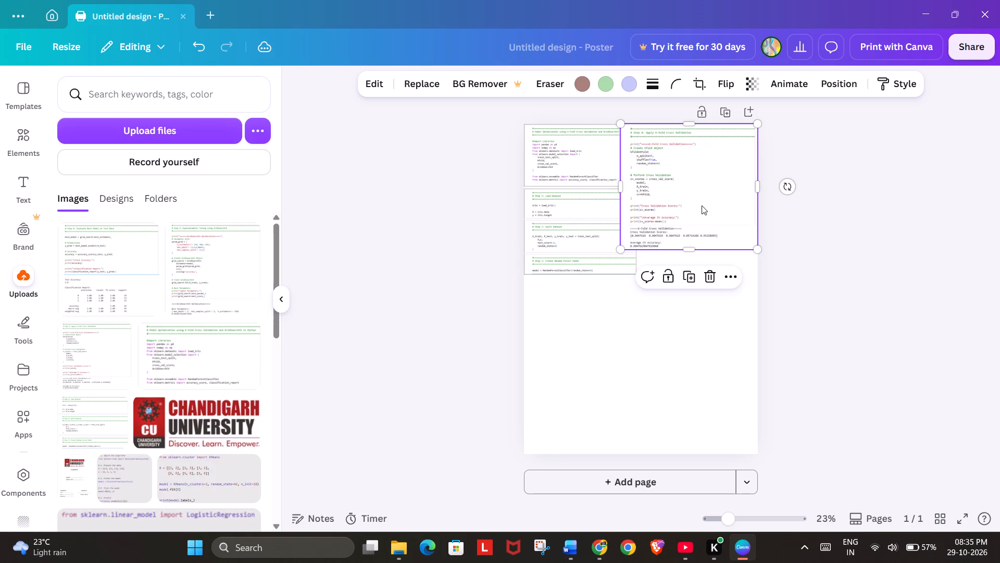
left_click(702, 201)
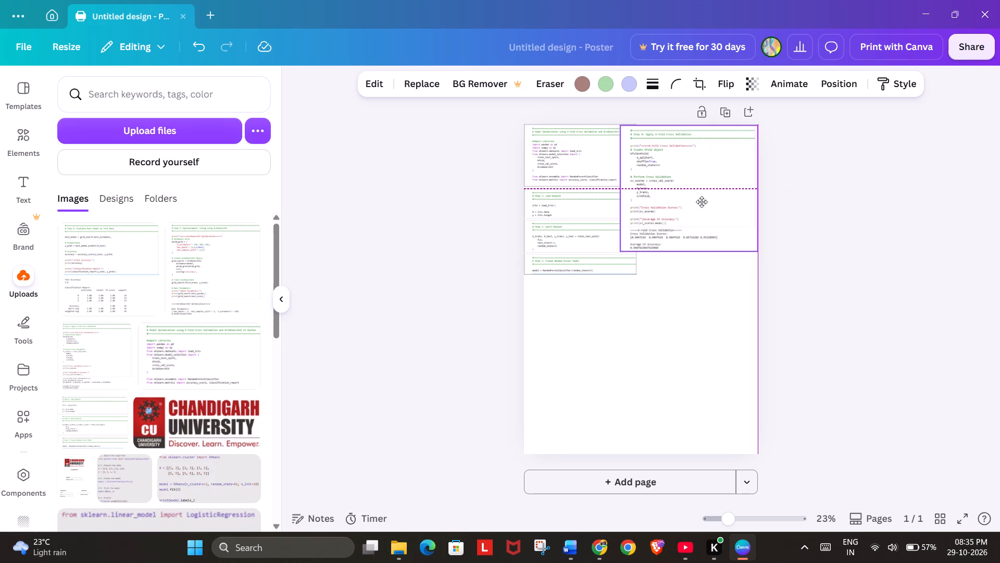
Shrink the K-Fold screenshot to about 20.2 wide by 18.5 high, keeping it anchored in the page's top-right corner.
left_click_drag(622, 252, 655, 228)
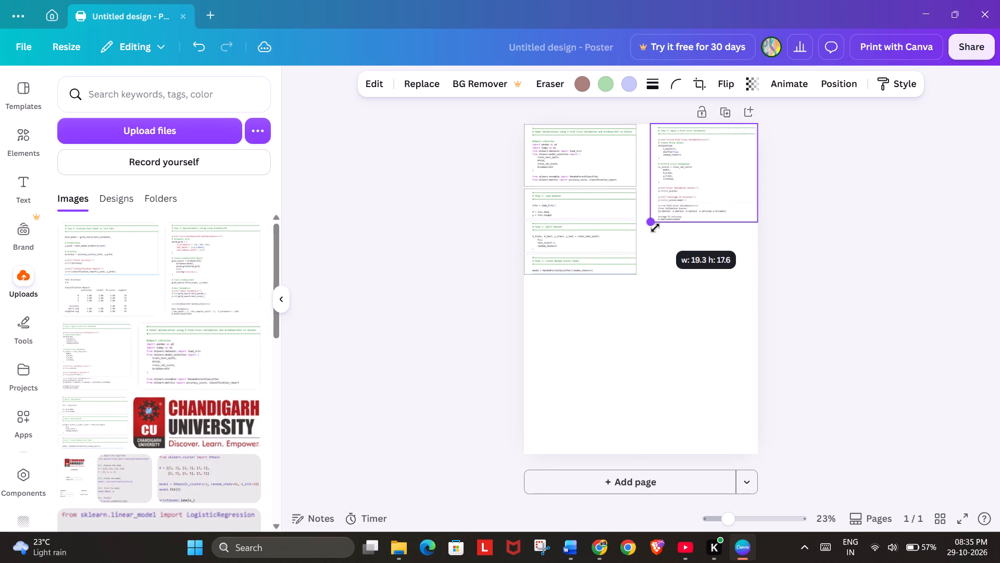
left_click_drag(655, 228, 651, 232)
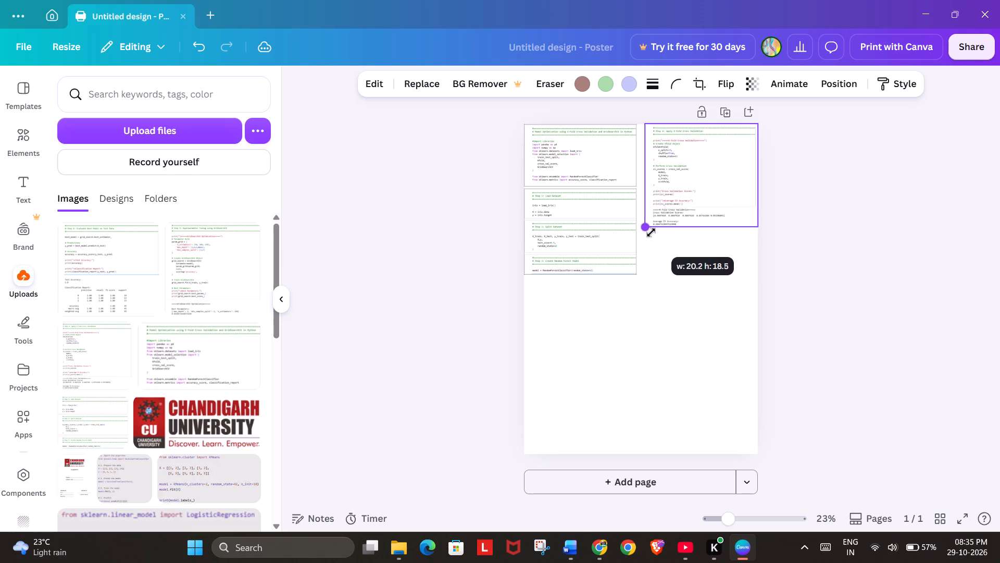
left_click_drag(651, 232, 651, 233)
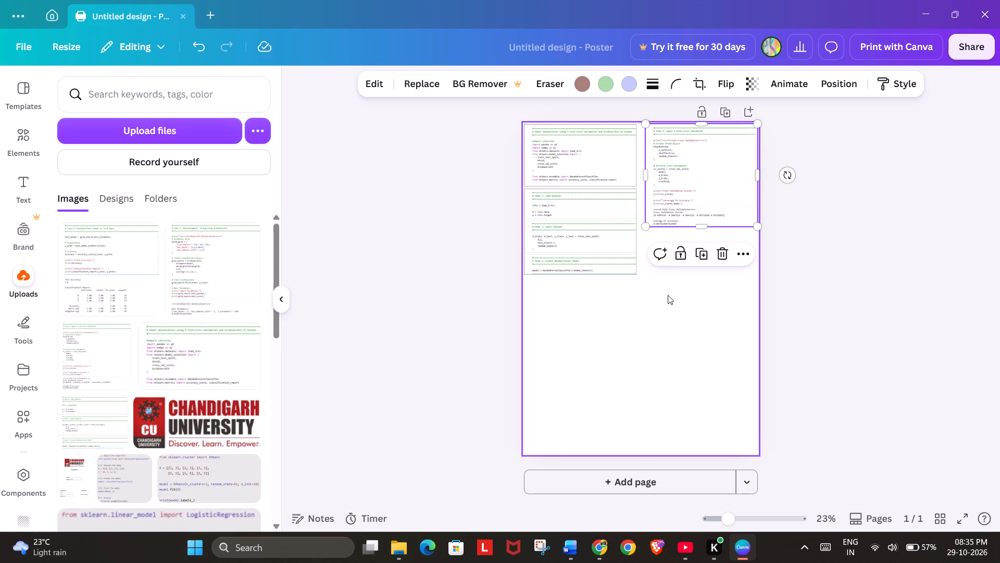
left_click(668, 295)
Give the K-Fold screenshot a border with stroke weight 1.
left_click(737, 149)
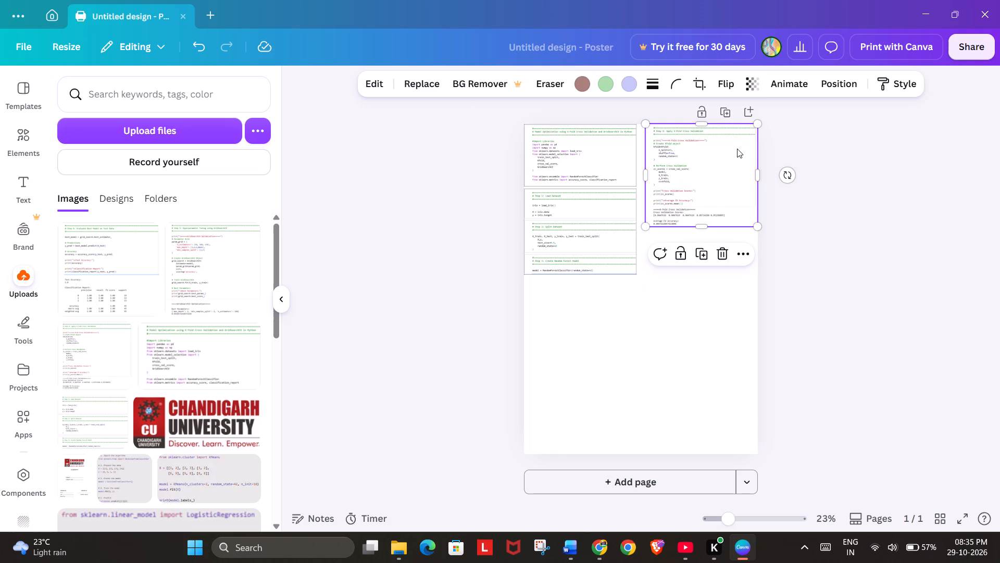
left_click(654, 75)
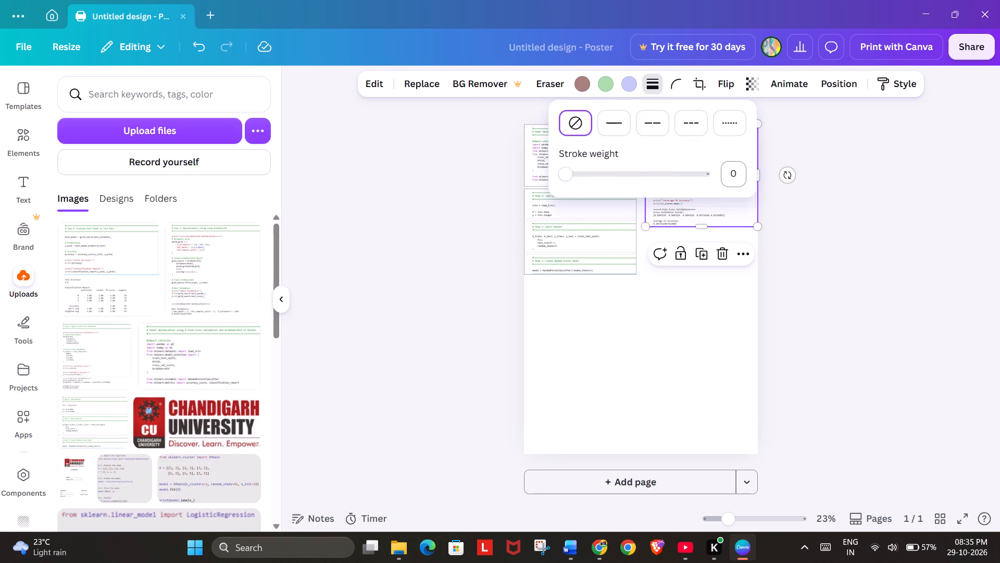
left_click(732, 179)
key("1")
key("Return")
left_click(835, 255)
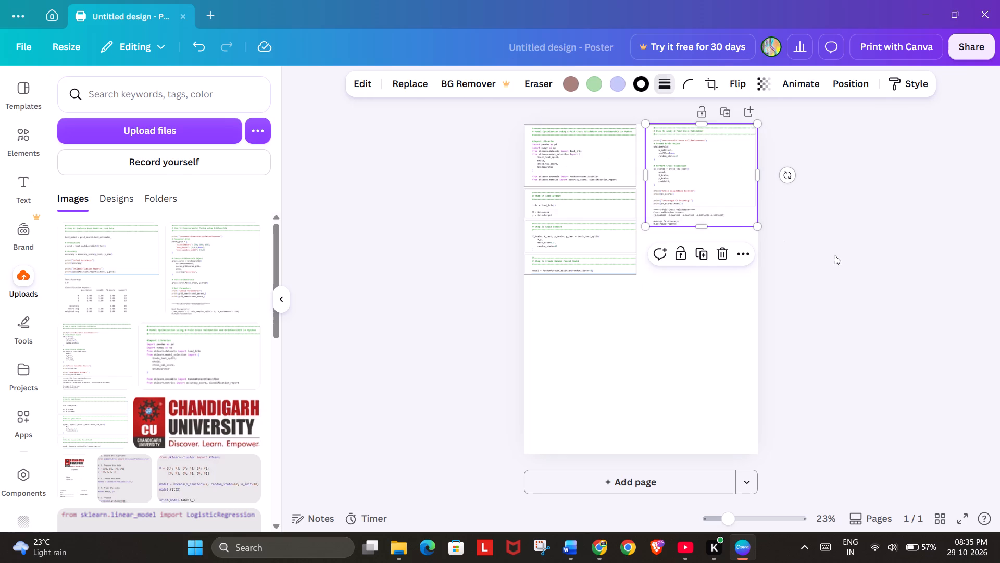
left_click(668, 377)
left_click(835, 354)
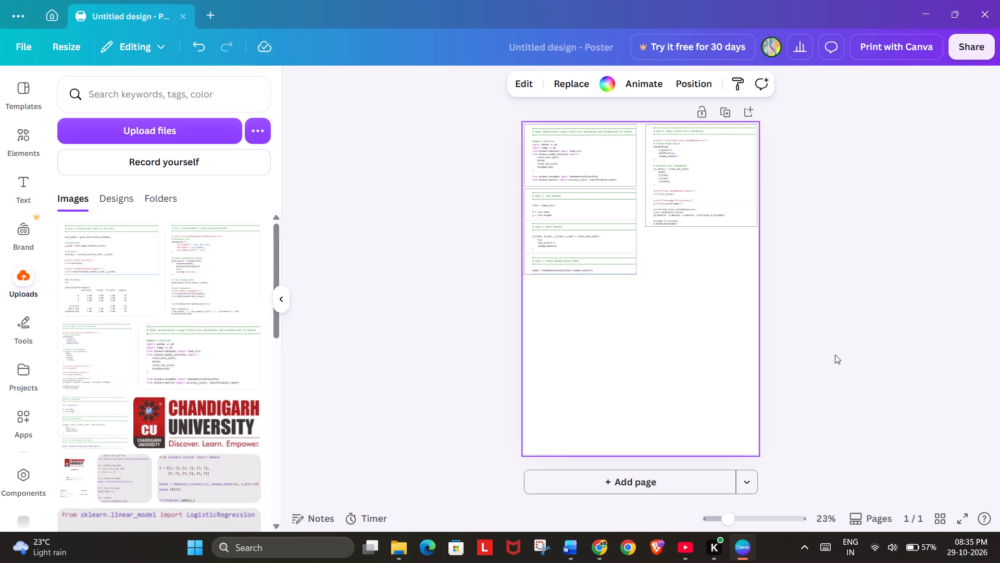
Nudge the import-libraries screenshot slightly down and right, off the page's top and left edges.
left_click(608, 143)
key("Down")
key("Down")
key("Right")
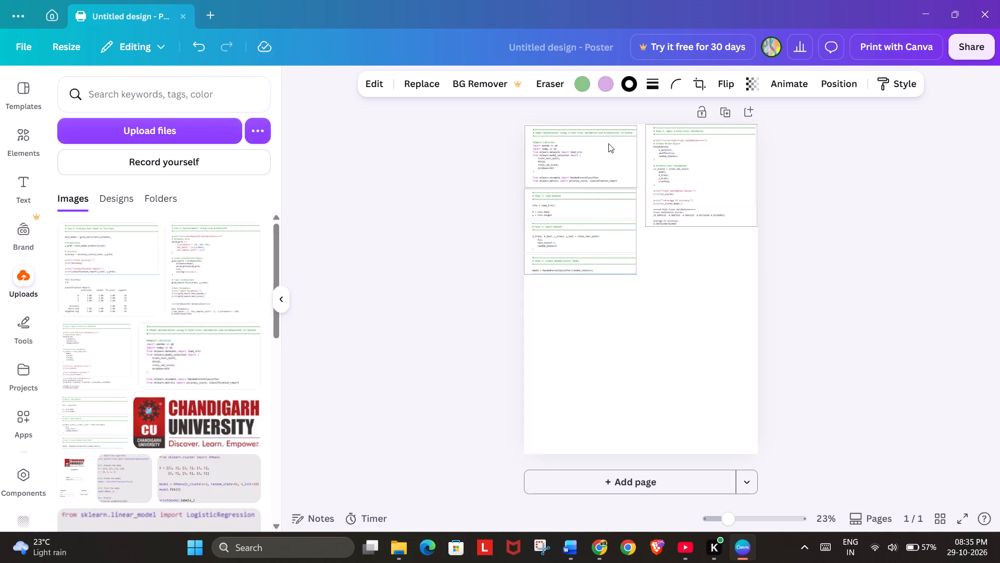
key("Right")
Nudge the K-Fold screenshot slightly down and left, off the page's top and right edges.
left_click(698, 185)
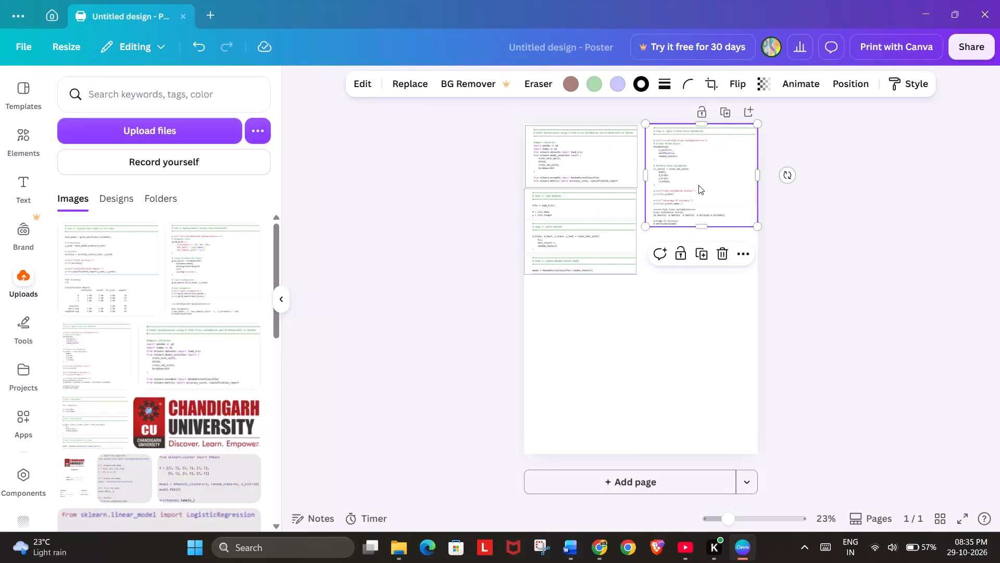
key("Down")
key("Down")
key("Left")
key("Left")
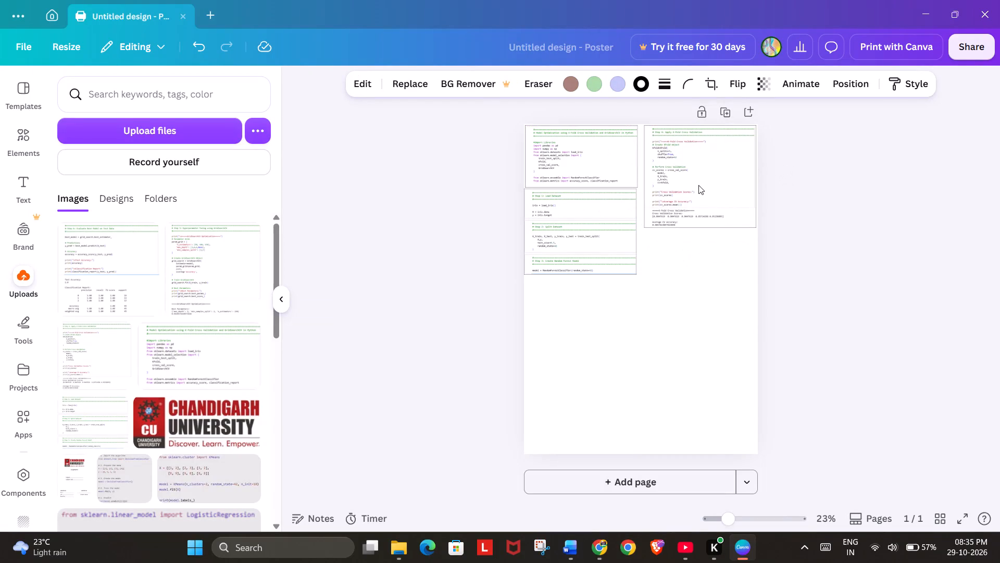
Nudge the Load Dataset screenshot right and down to align with the import-libraries screenshot, keeping a narrow gap between them.
left_click(607, 247)
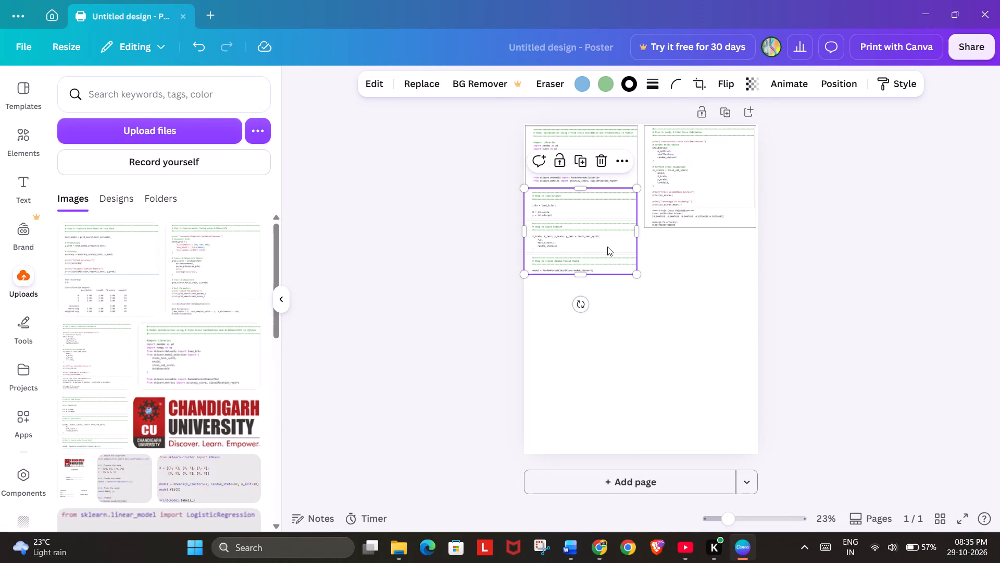
key("Right")
key("Right")
key("Right")
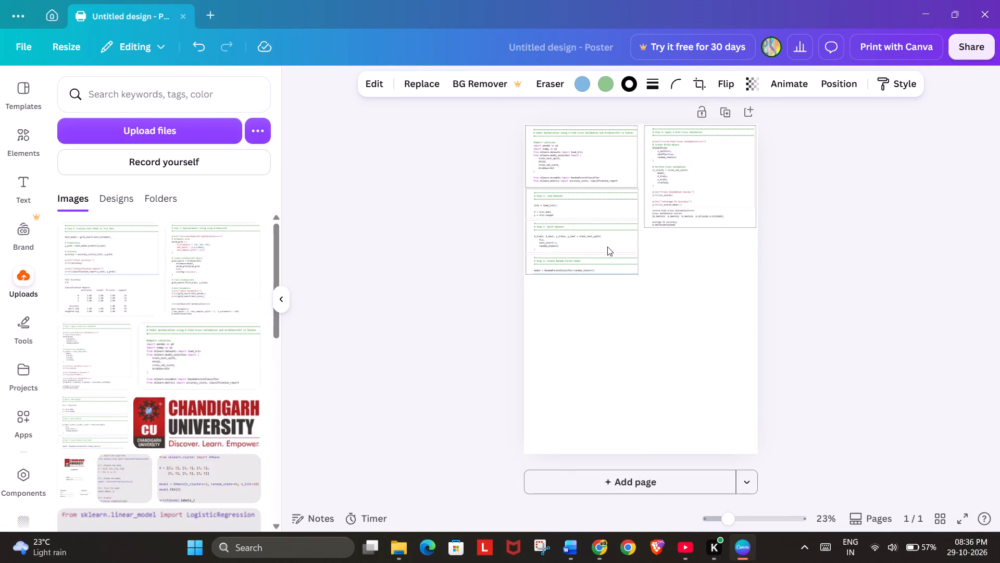
key("Left")
key("Down")
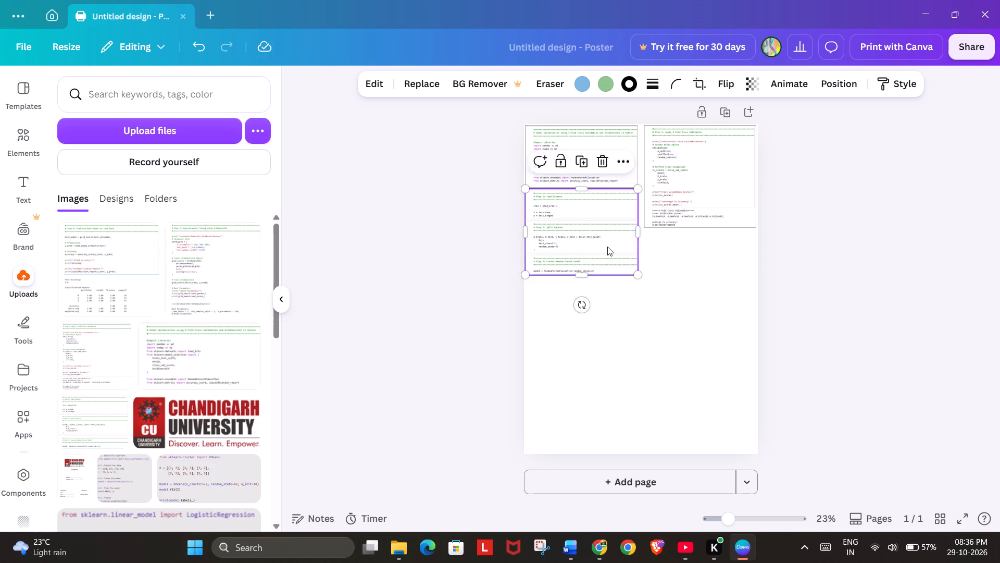
key("Down")
left_click(722, 312)
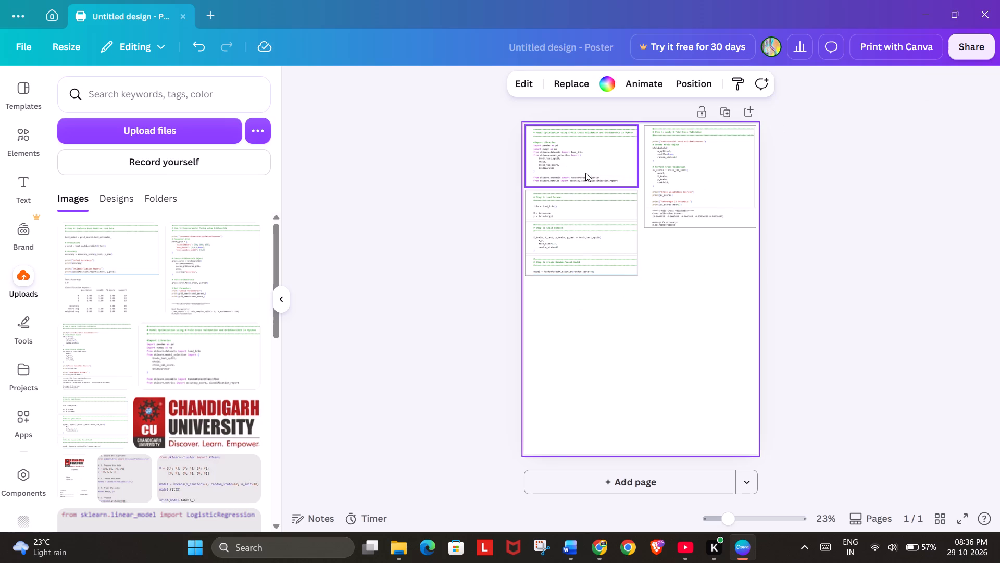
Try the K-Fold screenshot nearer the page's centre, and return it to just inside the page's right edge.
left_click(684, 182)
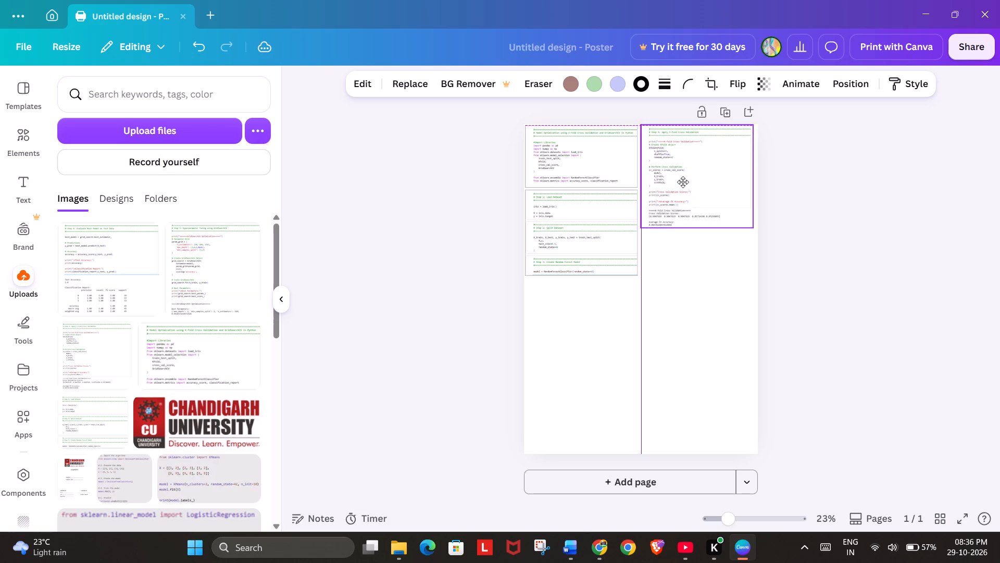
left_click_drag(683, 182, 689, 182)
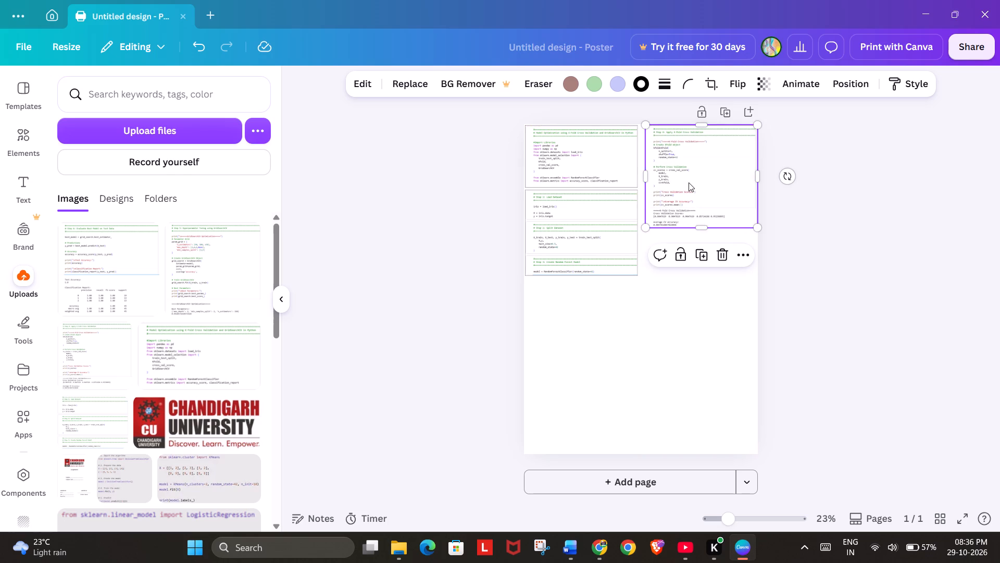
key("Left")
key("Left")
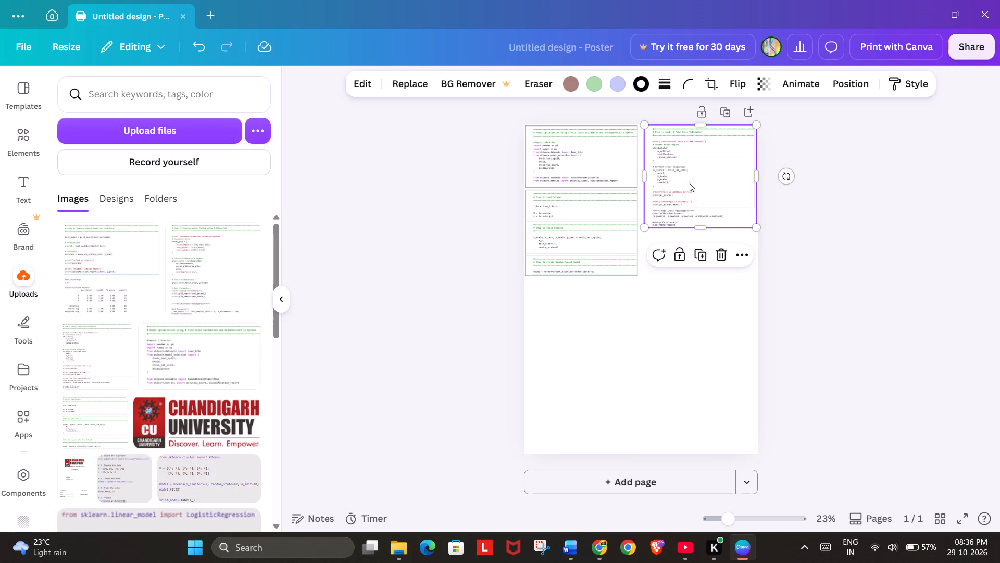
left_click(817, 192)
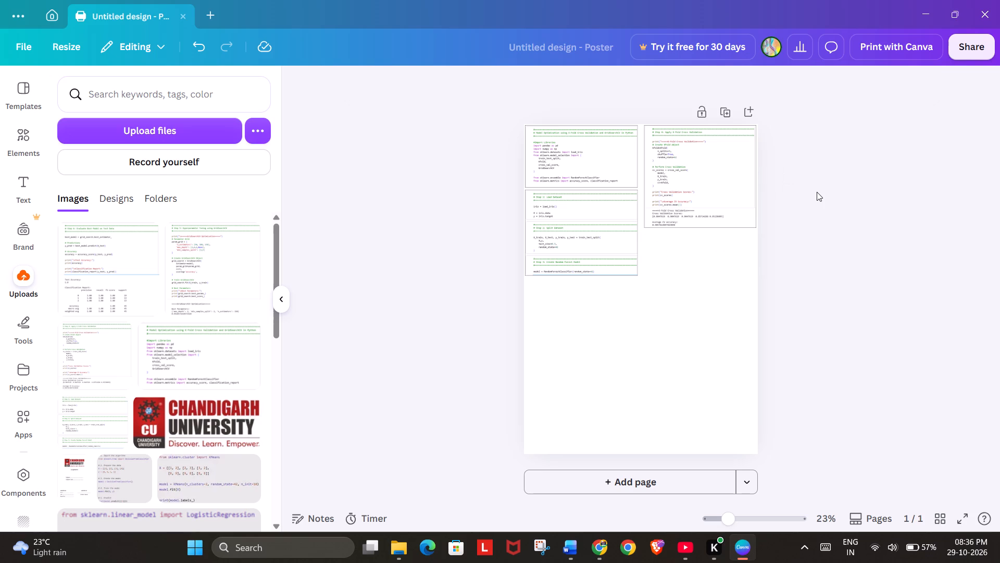
Add the Step 5 GridSearchCV screenshot beneath the K-Fold one, near the page's right edge with a narrow gap between them.
scroll(713, 256, "up", 1)
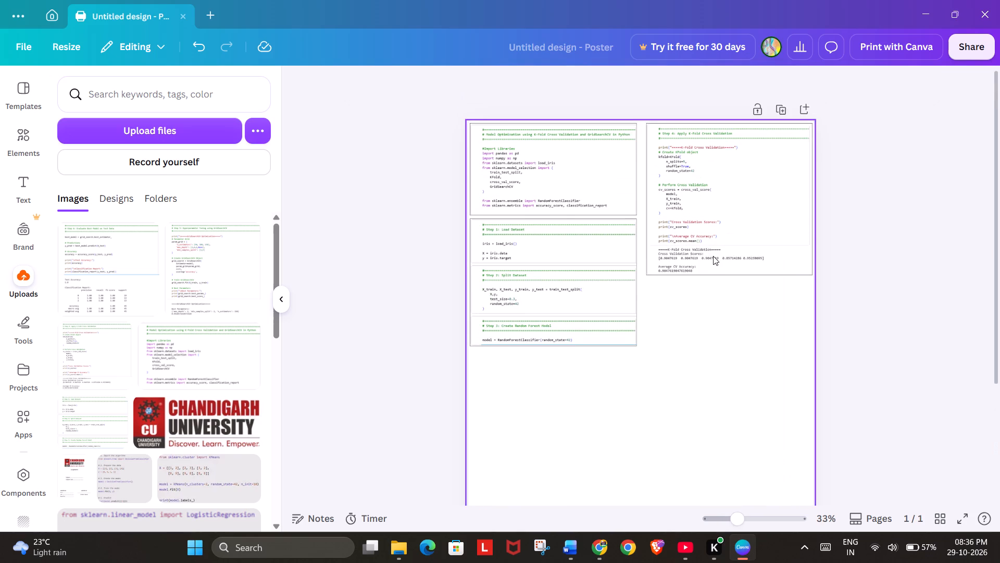
scroll(713, 256, "up", 1)
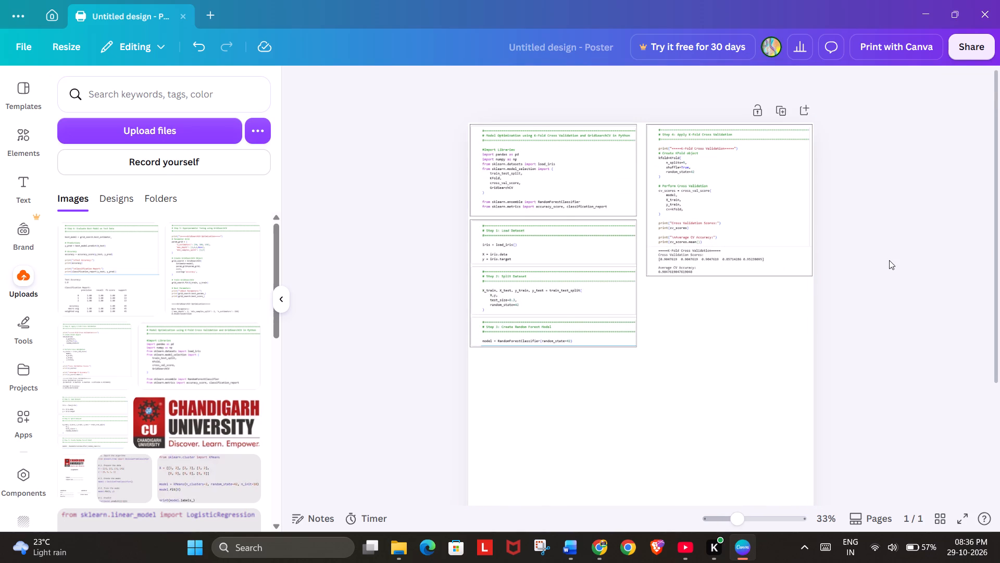
scroll(889, 260, "down", 1)
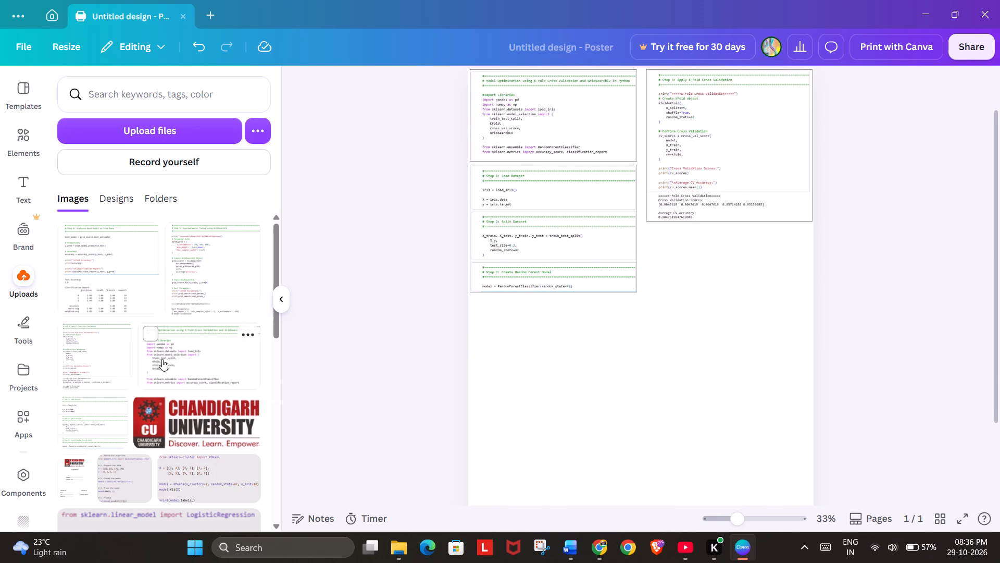
left_click(205, 286)
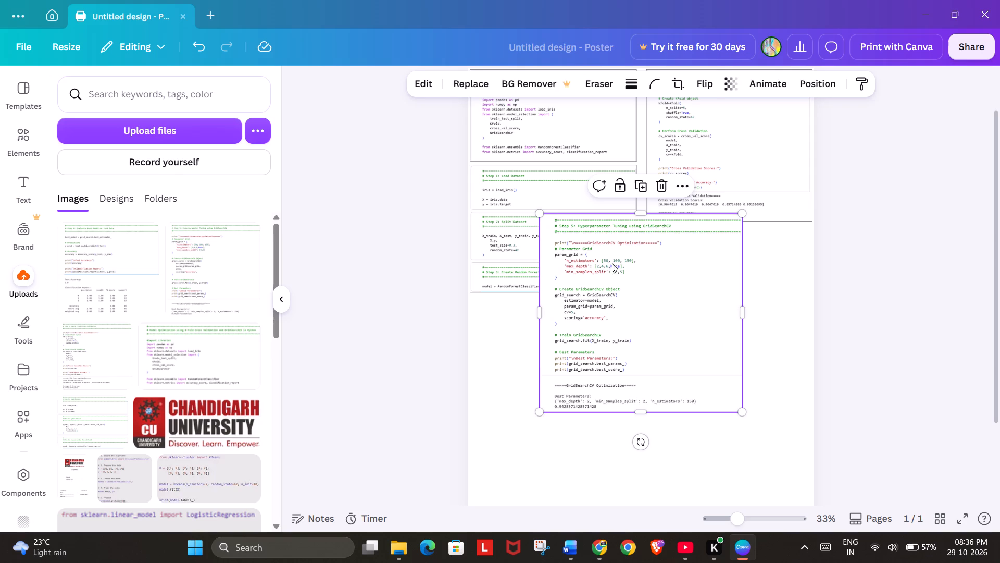
left_click_drag(661, 287, 728, 307)
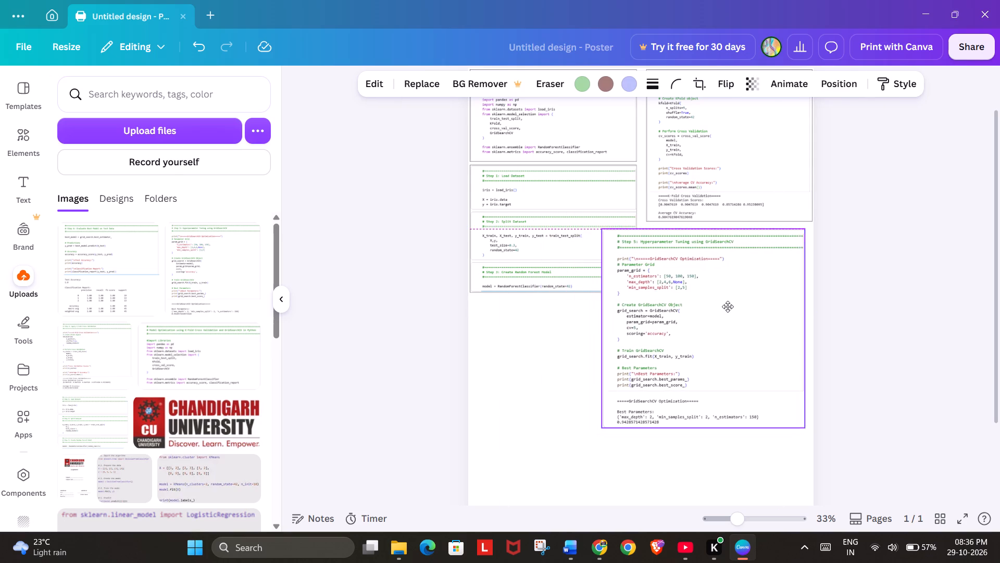
left_click_drag(728, 307, 731, 307)
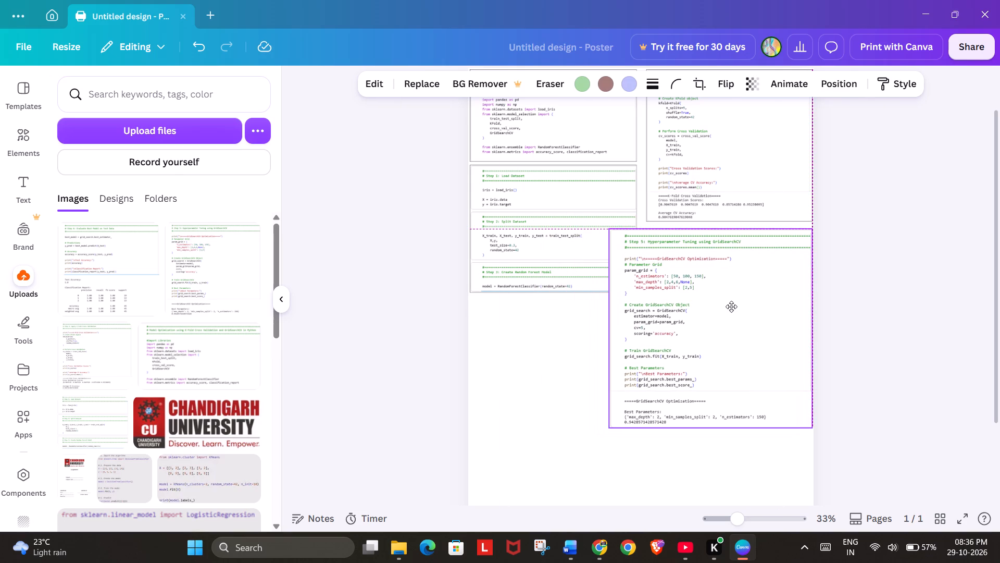
left_click_drag(731, 307, 731, 298)
key("Down")
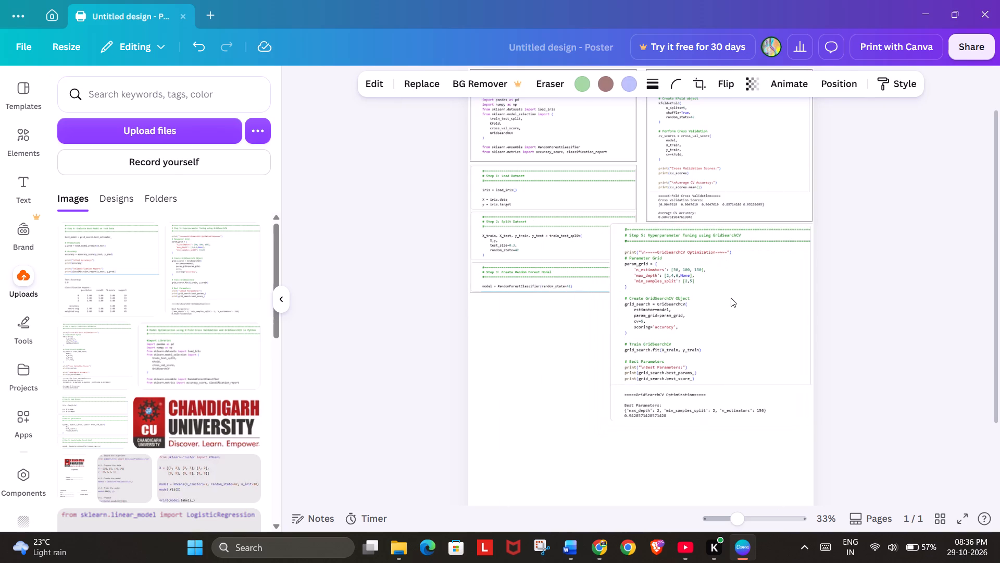
key("Down")
key("Down")
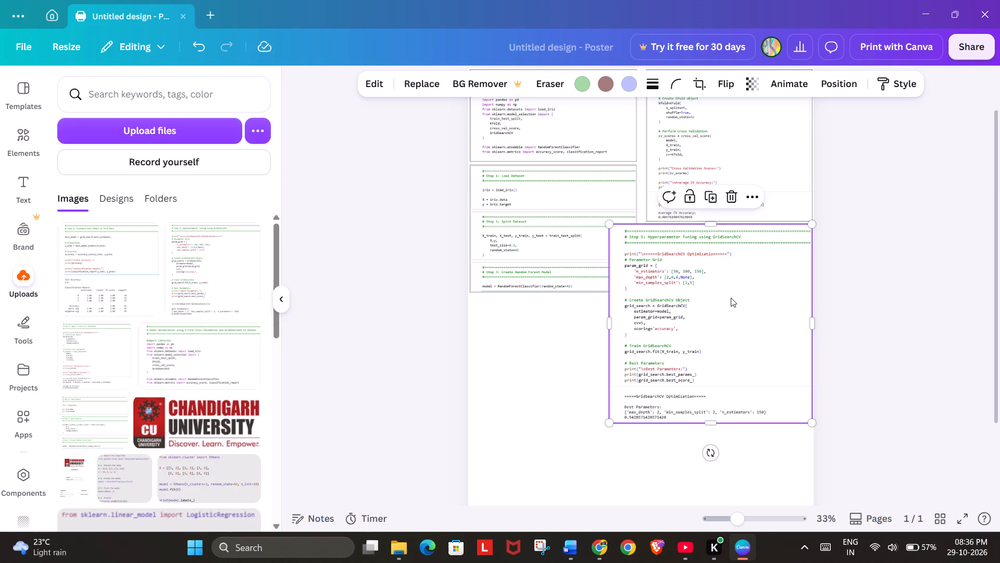
key("Down")
Shrink the GridSearchCV screenshot to the same width as the K-Fold screenshot above it.
left_click_drag(609, 426, 634, 411)
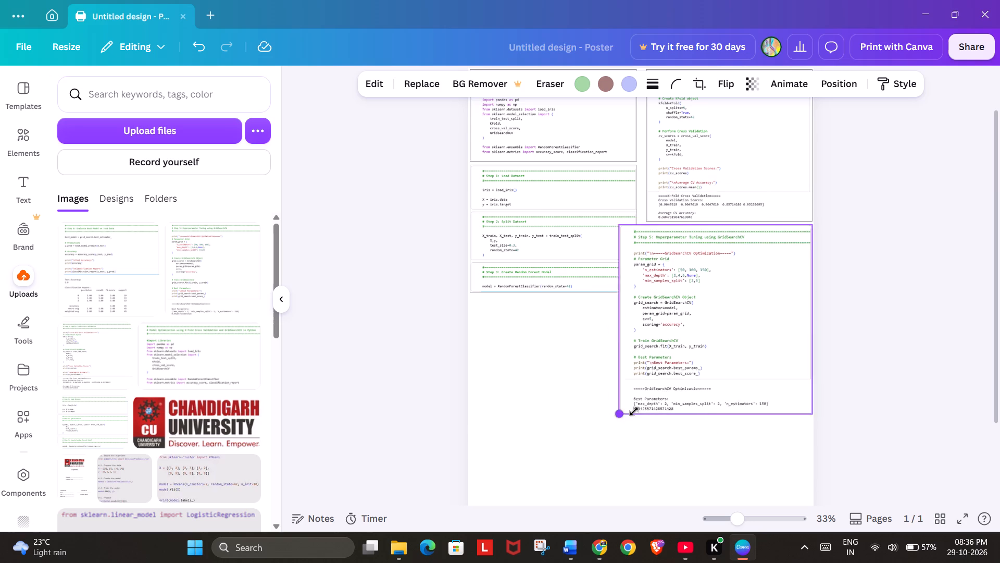
left_click_drag(634, 411, 654, 400)
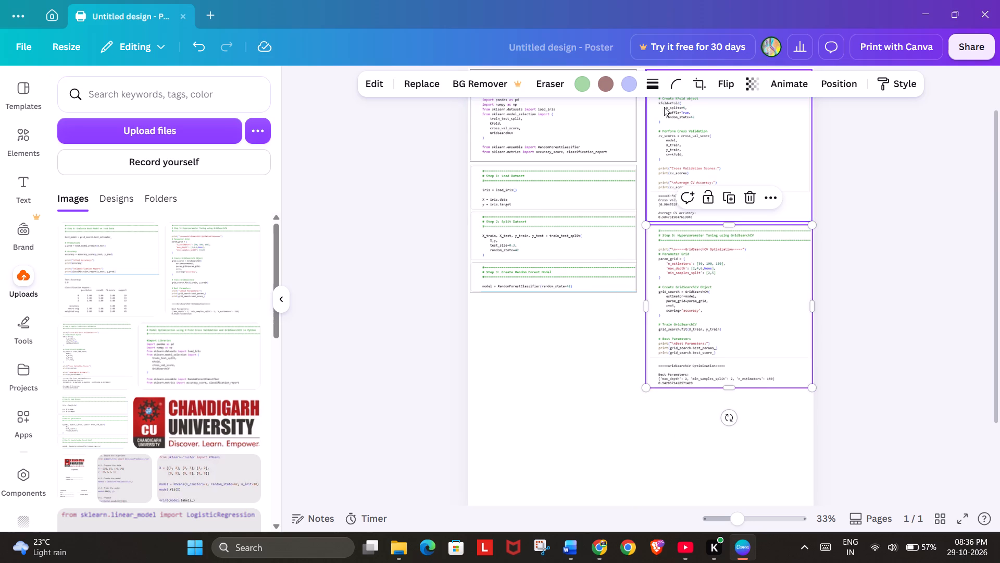
Give the GridSearchCV screenshot a border with stroke weight 1.
left_click(655, 83)
left_click(734, 178)
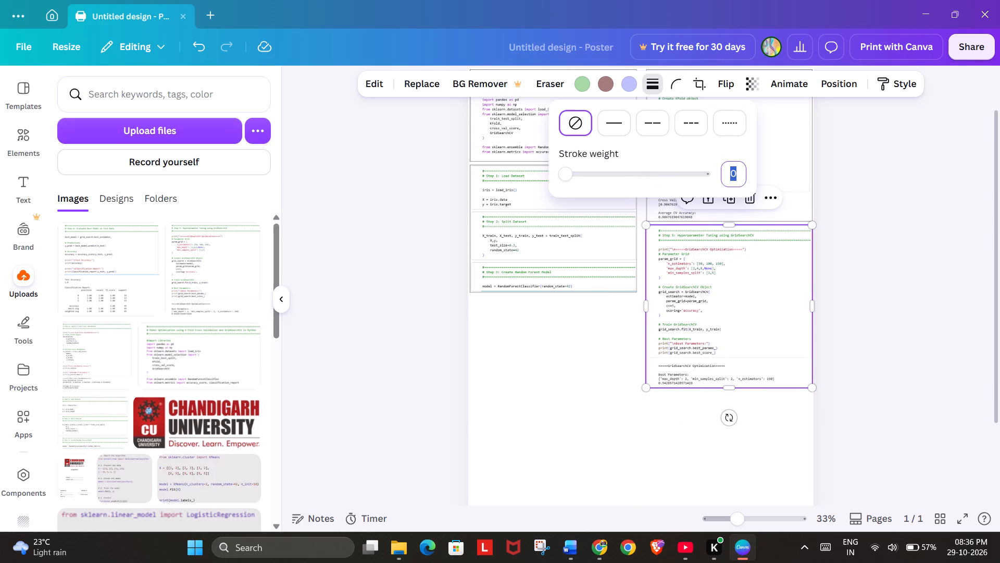
key("1")
key("Return")
left_click(937, 239)
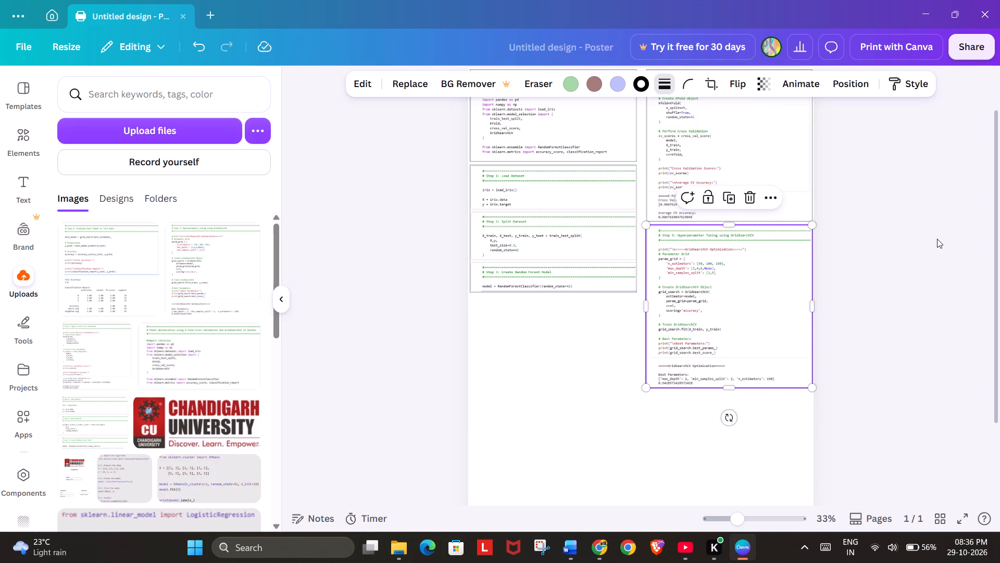
Add the Step 6 model evaluation screenshot just beneath the Step 1 to 3 screenshot and shrink it to that column's width.
scroll(937, 239, "up", 2)
scroll(937, 239, "down", 1)
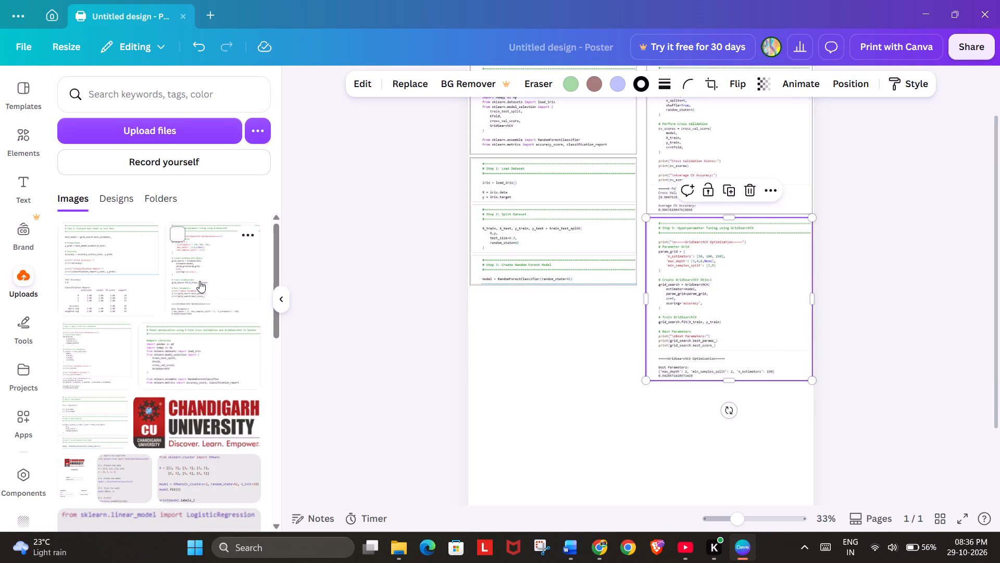
left_click(112, 280)
left_click_drag(618, 305, 548, 383)
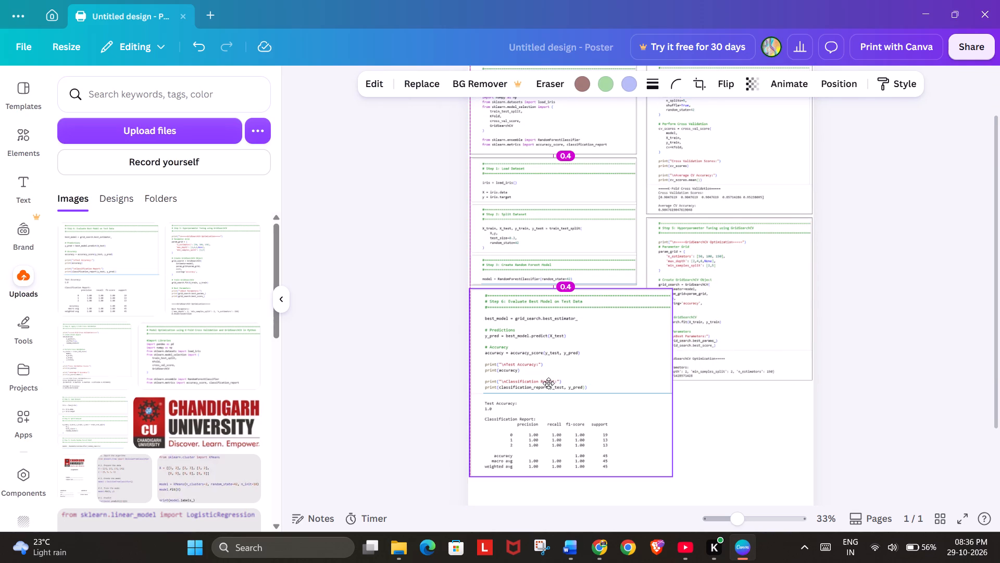
left_click_drag(548, 383, 549, 383)
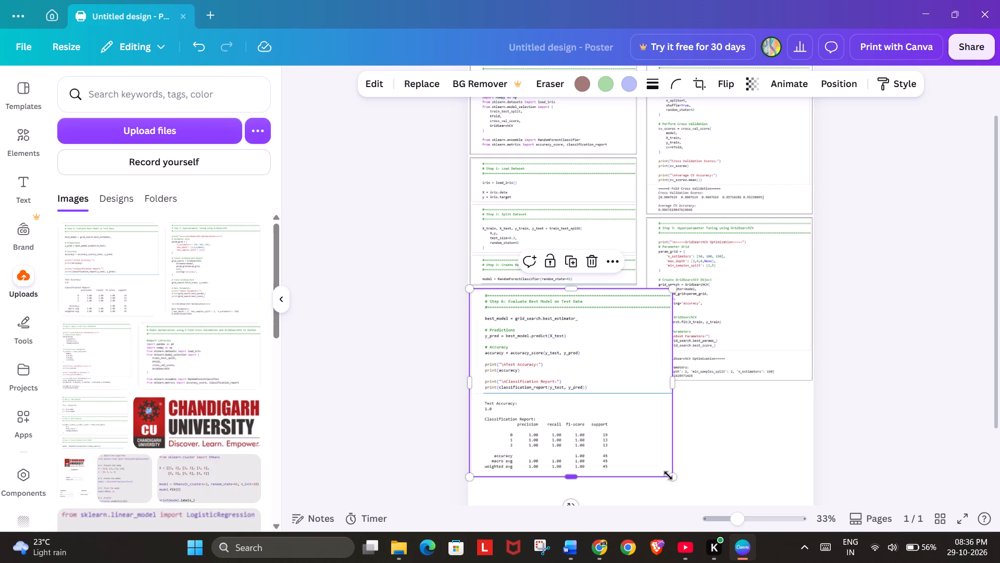
left_click_drag(672, 478, 630, 451)
Give the Step 6 evaluation screenshot a solid border with stroke weight 1.
left_click(657, 82)
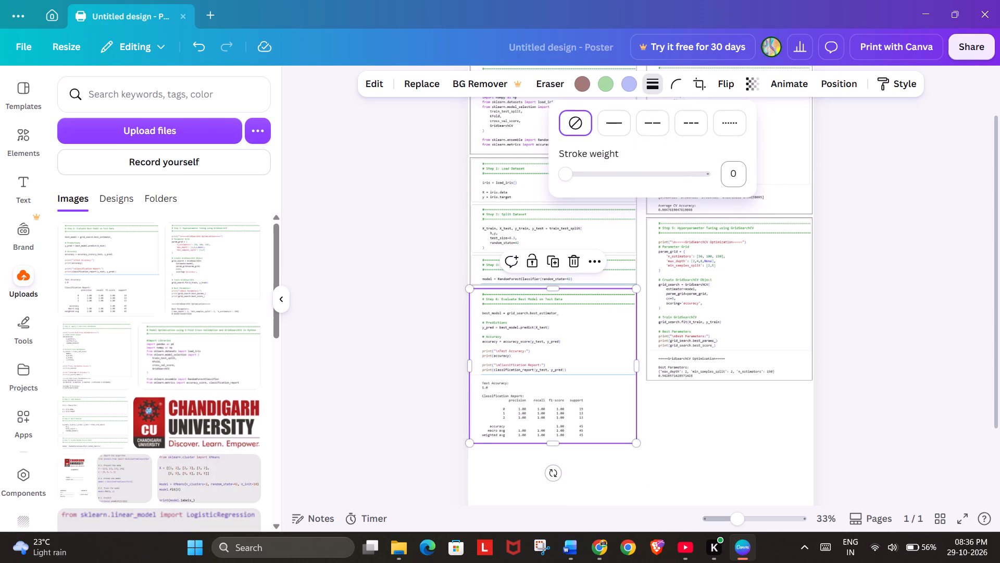
left_click(736, 178)
key("1")
key("Return")
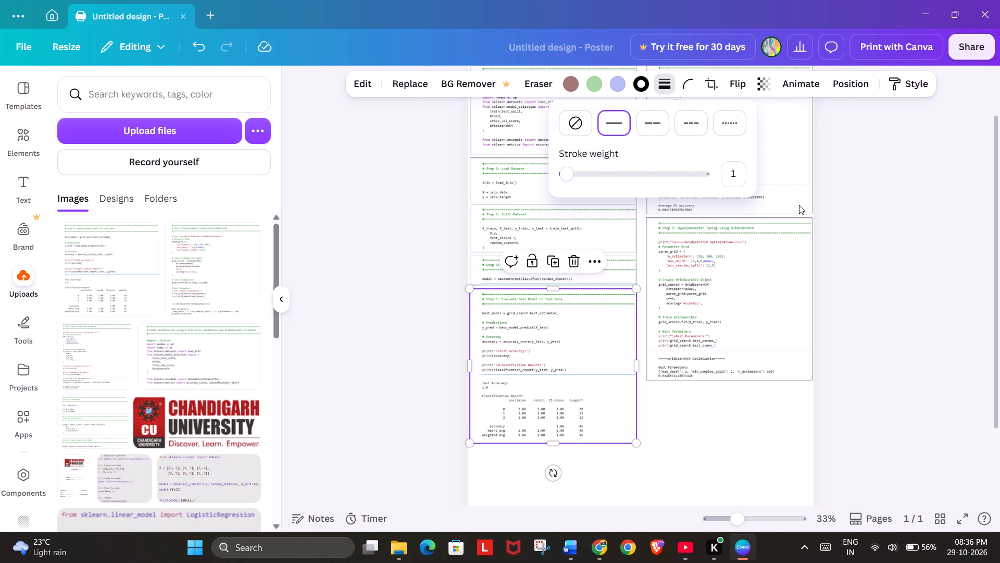
left_click(902, 246)
double_click(902, 246)
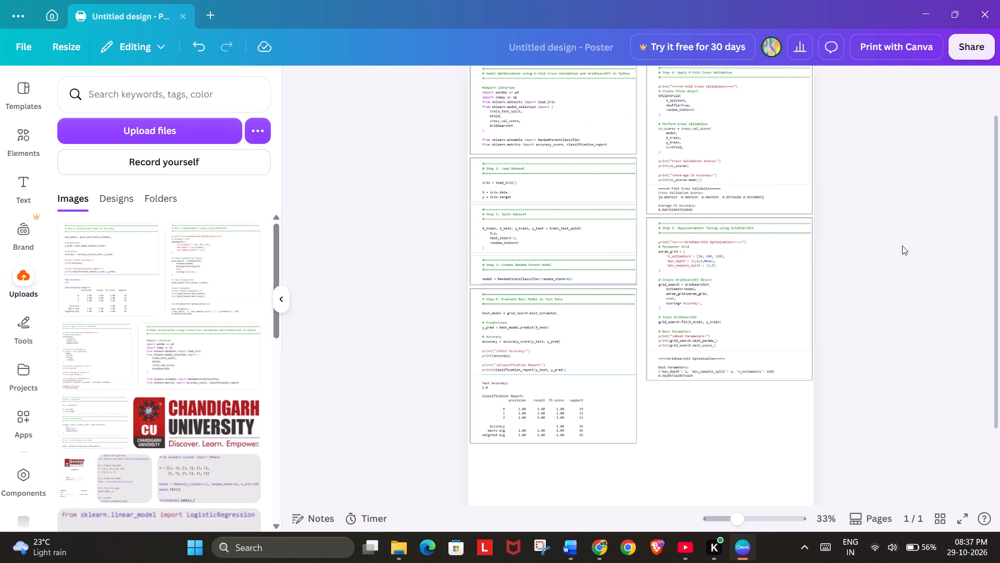
Download the finished K-Fold and GridSearchCV poster as a PDF with the Digital preset.
scroll(902, 246, "up", 2)
scroll(902, 246, "down", 3)
scroll(902, 246, "up", 1)
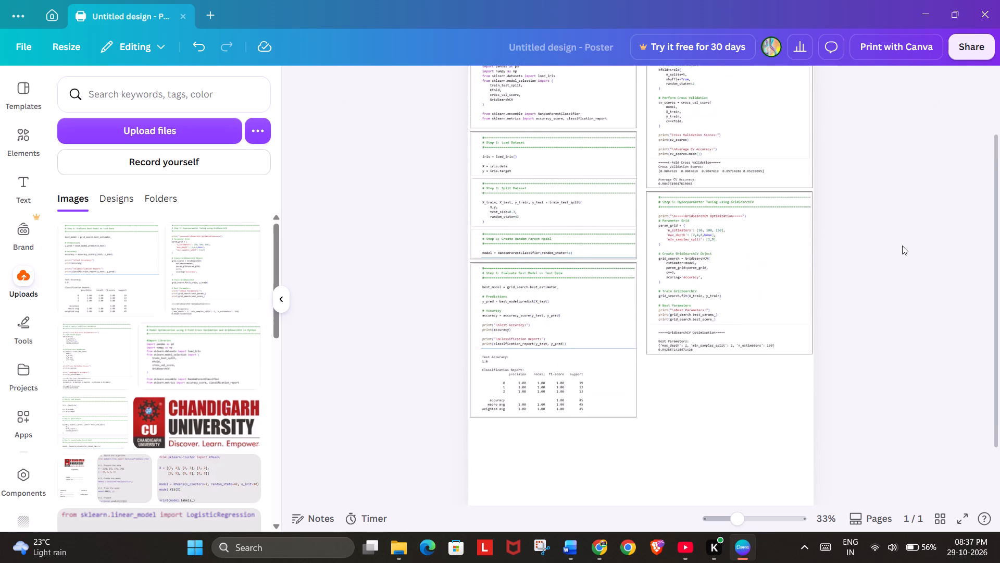
scroll(902, 246, "up", 2)
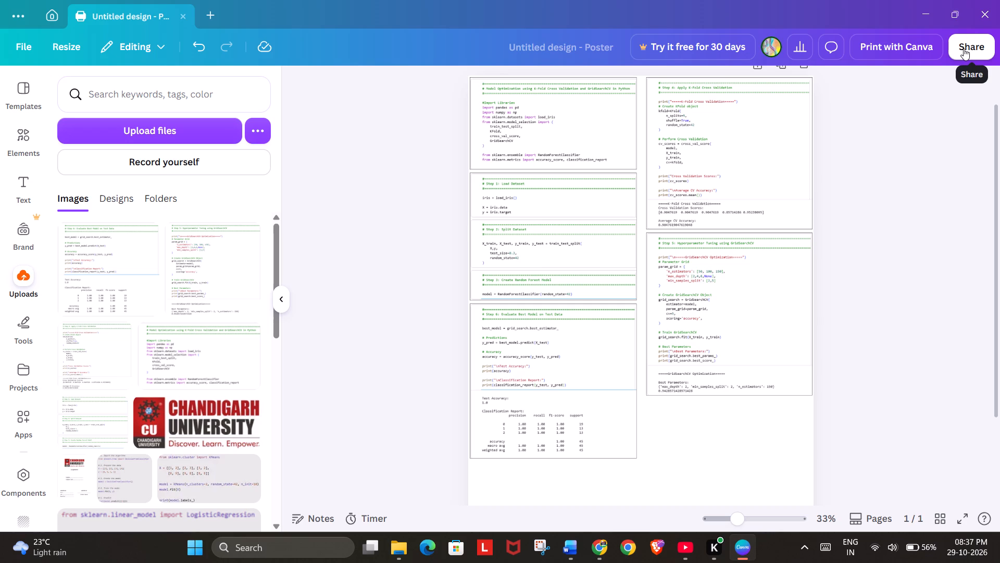
left_click(964, 48)
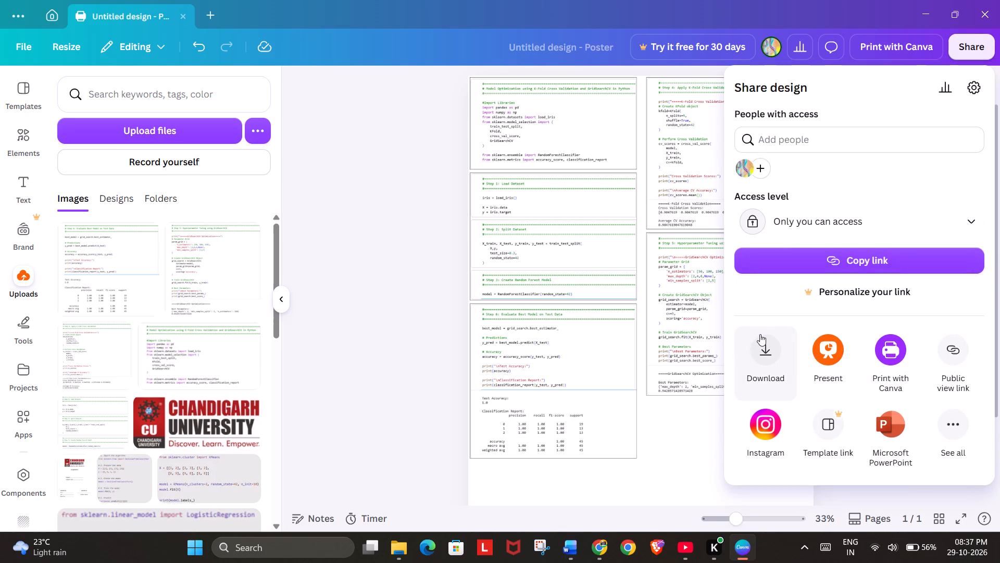
left_click(762, 340)
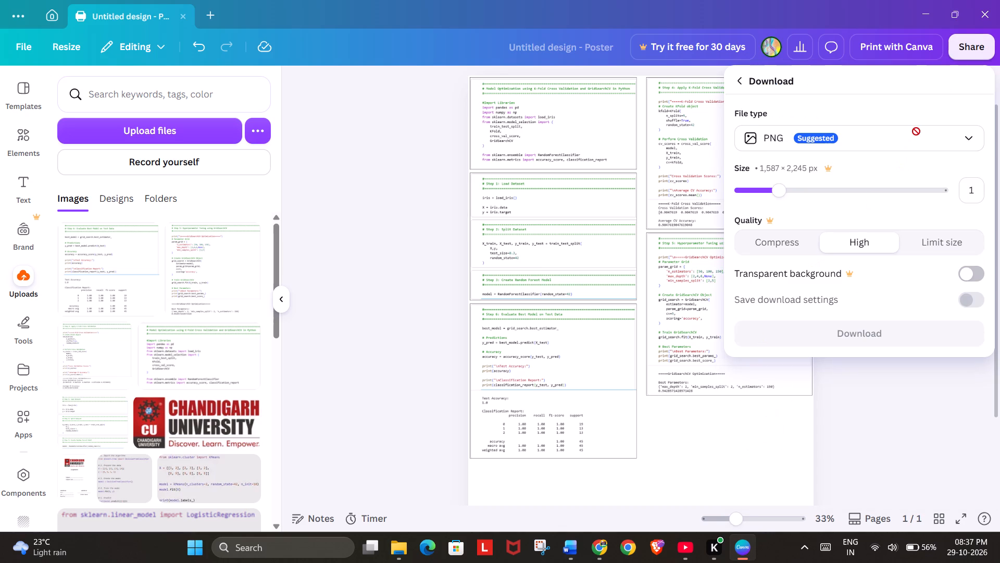
left_click(975, 146)
left_click(836, 255)
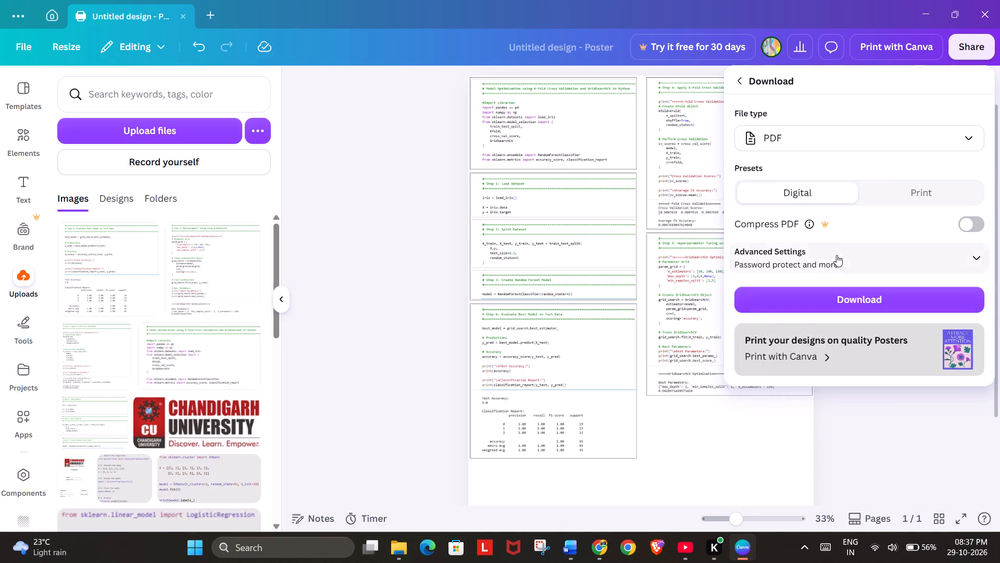
left_click(827, 296)
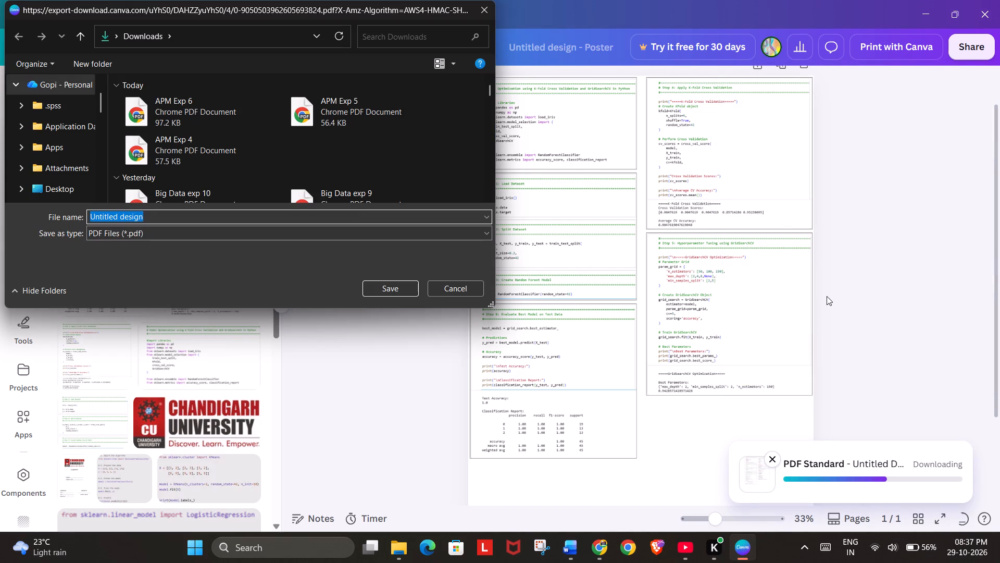
Save the exported PDF in the Downloads folder under the name APM Exp 7.
type("Am")
key("BackSpace")
type("PM")
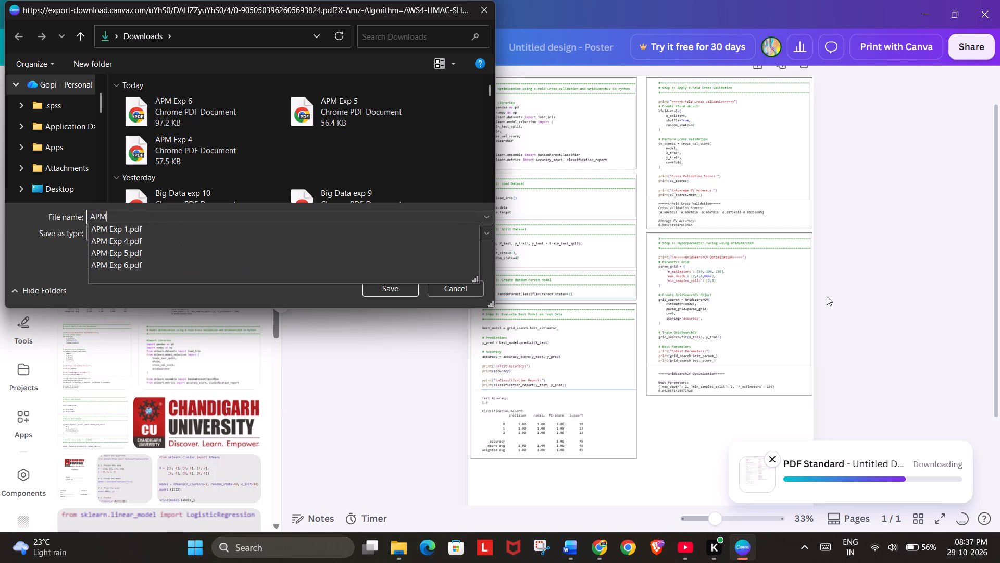
key("space")
type("Exp")
key("space")
key("7")
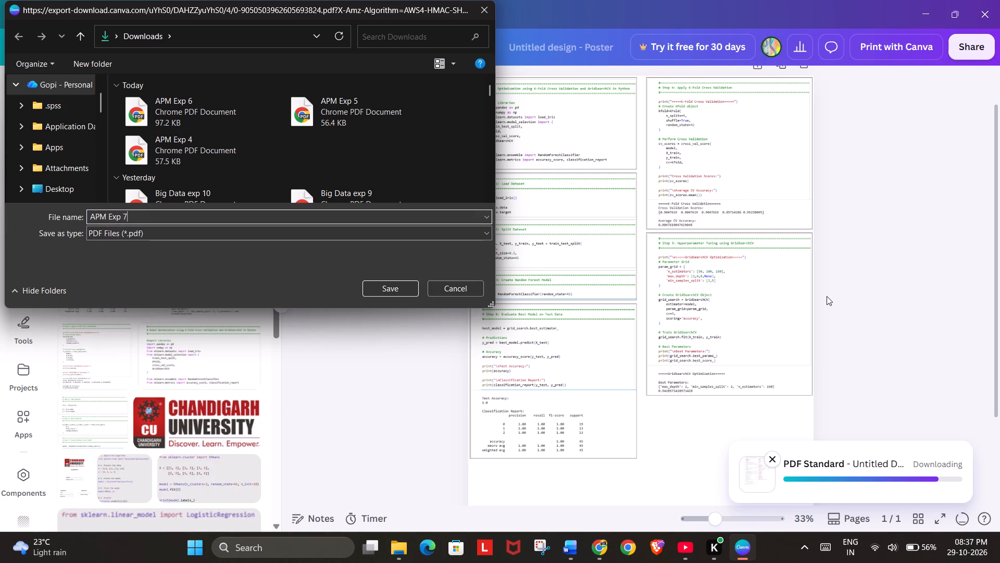
key("Return")
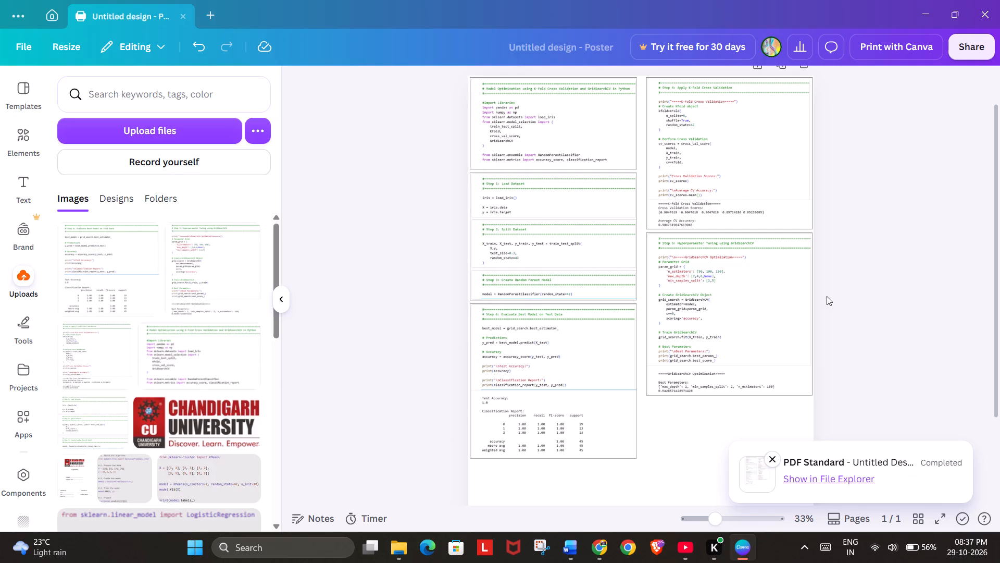
left_click(874, 281)
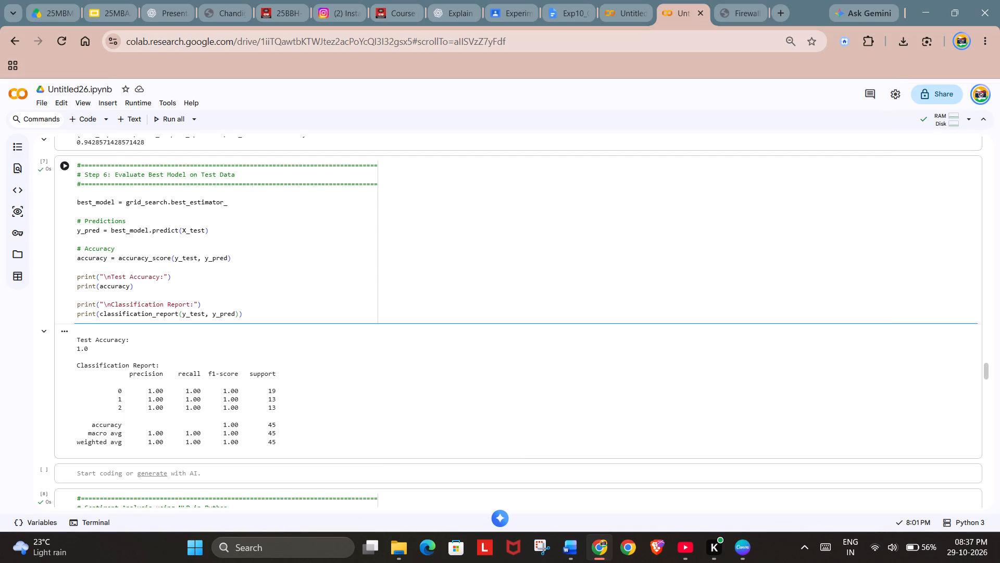
Go past the Step 6 output in the Colab notebook to the Sentiment Analysis using NLP cells.
scroll(874, 281, "down", 3)
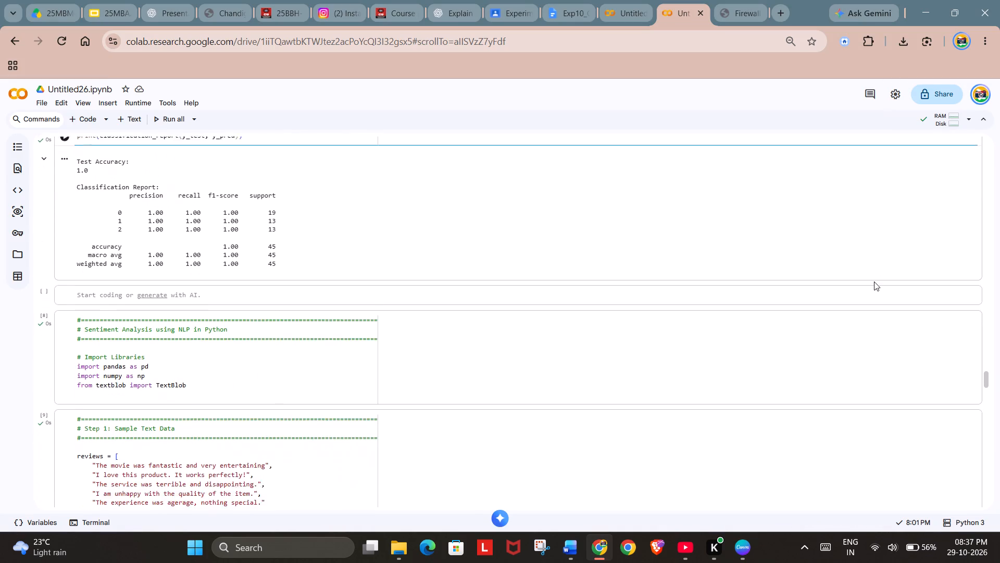
scroll(874, 281, "down", 3)
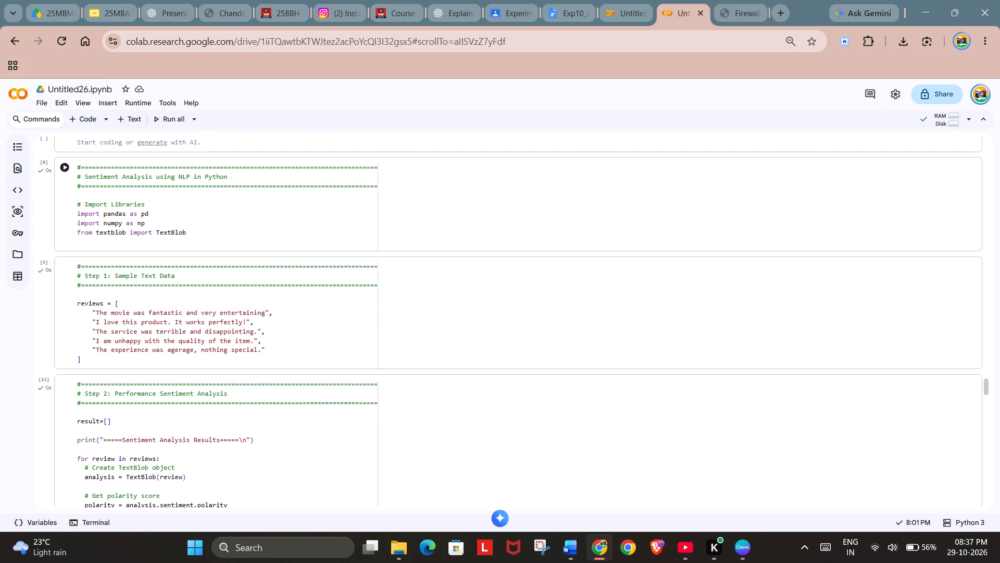
scroll(874, 281, "down", 1)
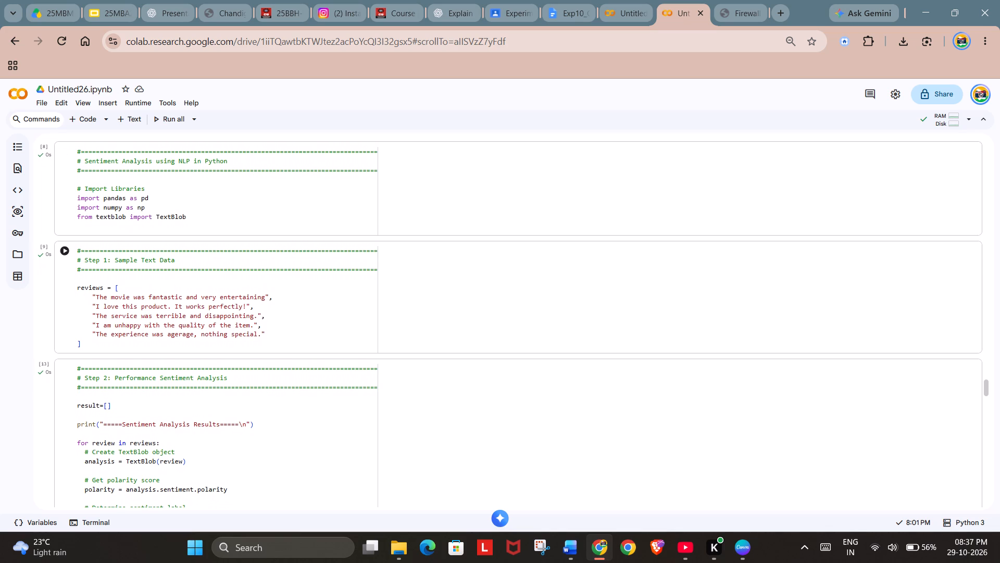
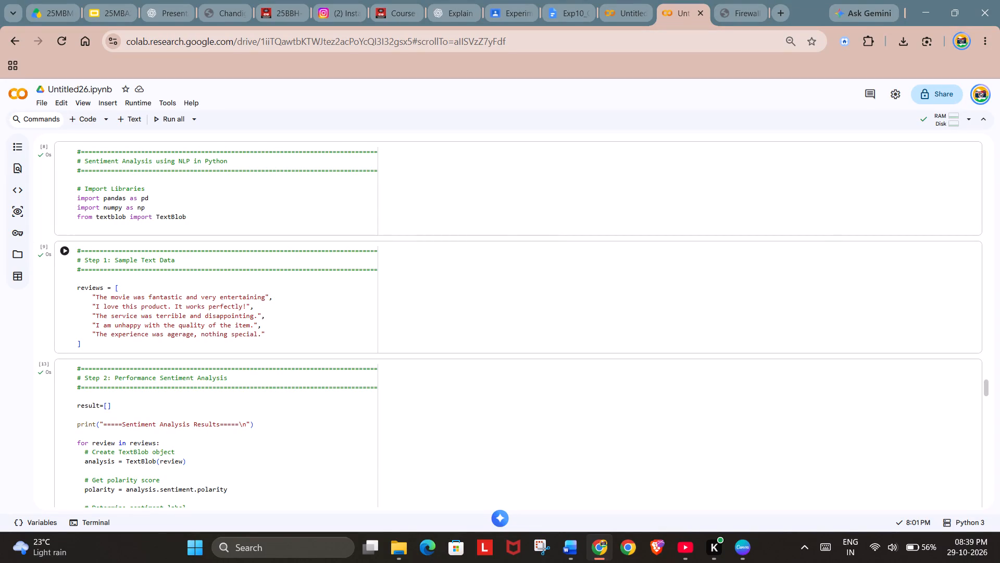
Capture a screenshot of the Sentiment Analysis import cell together with the Step 1 sample text data cell.
scroll(626, 271, "up", 3)
scroll(626, 271, "down", 1)
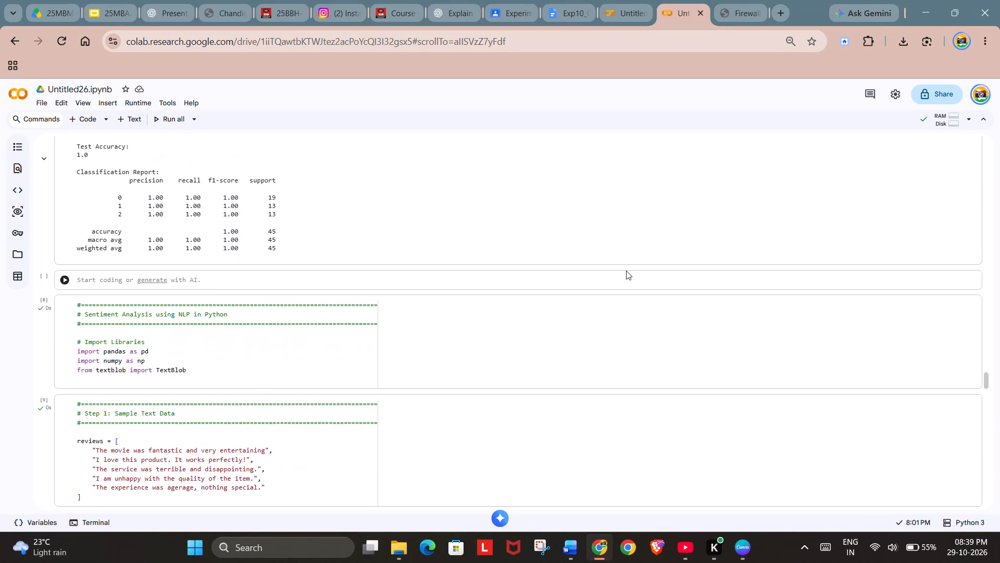
scroll(626, 271, "down", 4)
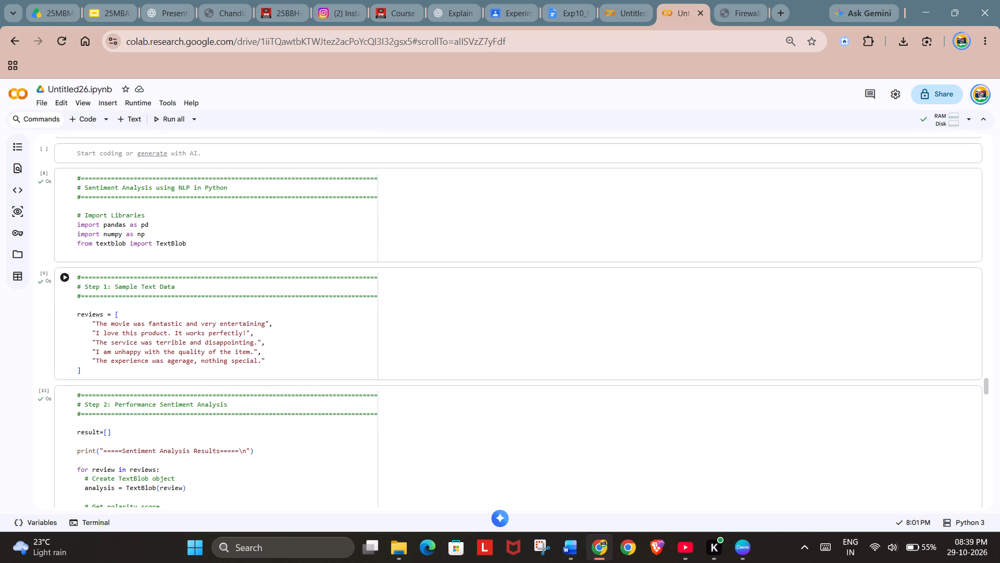
key("Print")
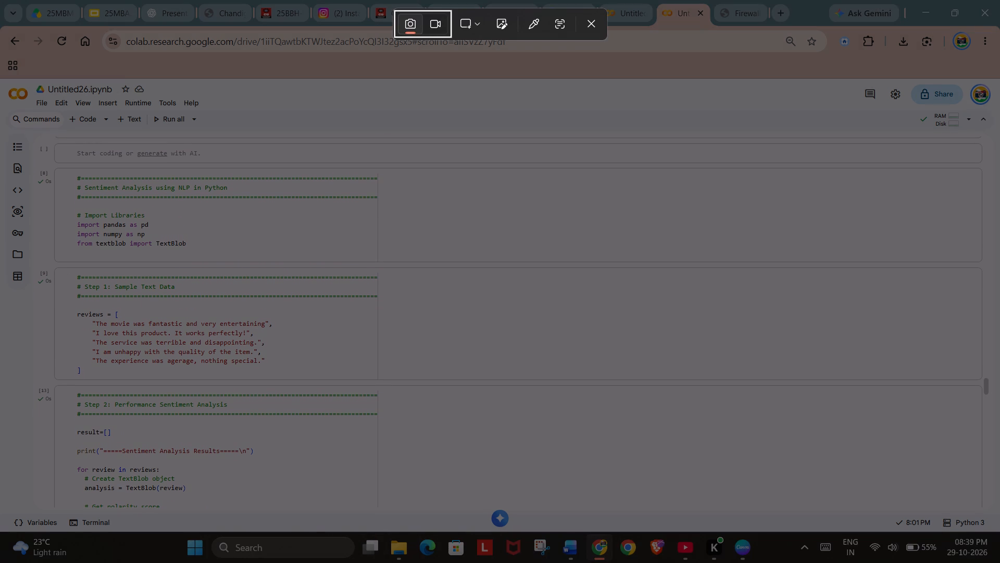
left_click_drag(53, 167, 337, 301)
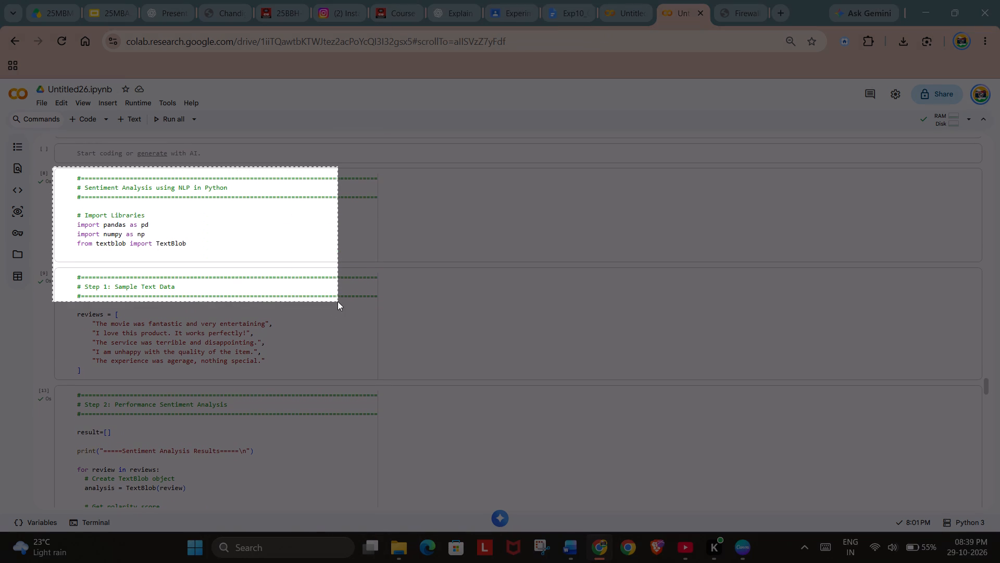
left_click_drag(337, 301, 381, 382)
Capture a screenshot of the Step 2 Performance Sentiment Analysis code cell, from its heading to the final print line.
scroll(381, 382, "down", 2)
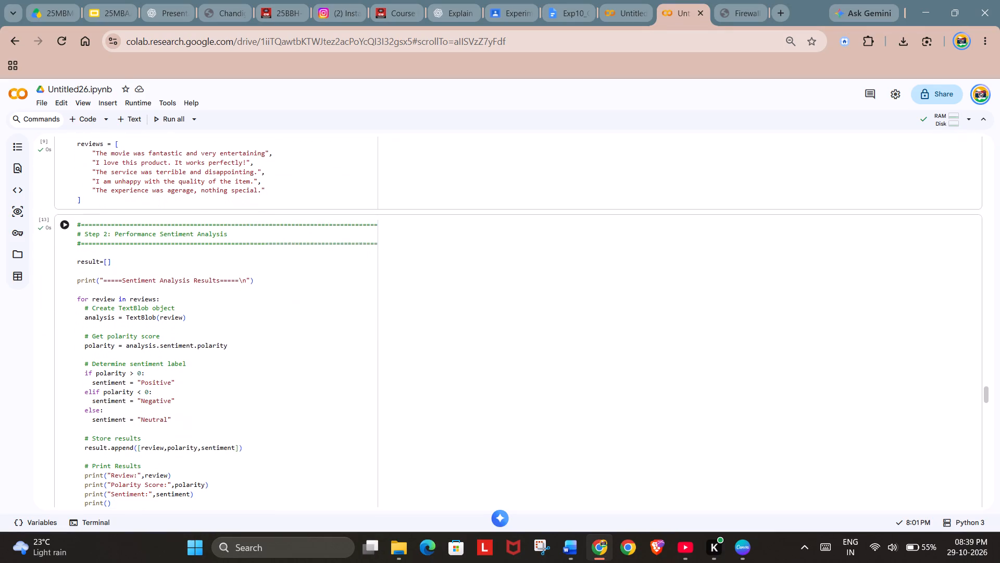
scroll(381, 382, "down", 3)
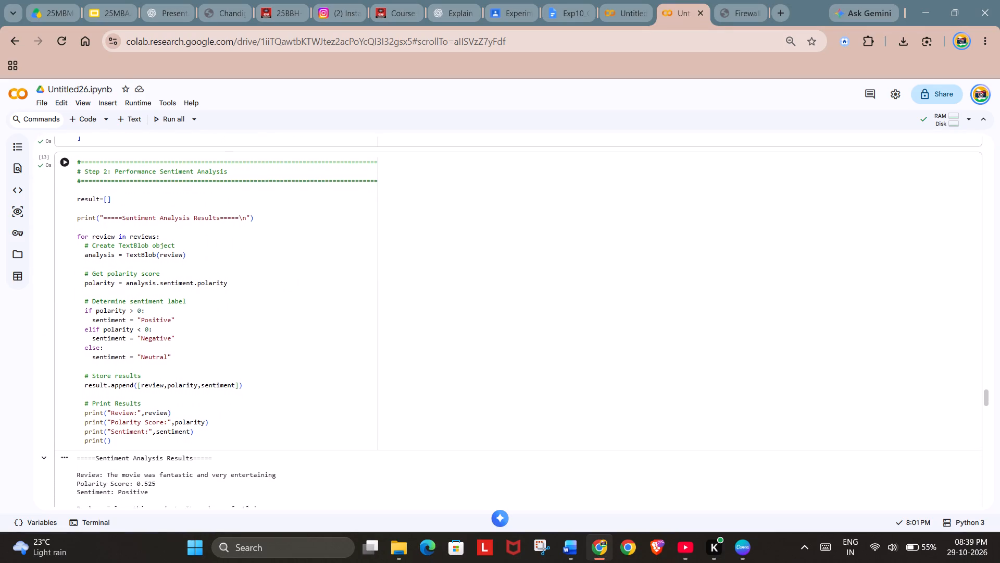
scroll(381, 382, "down", 1)
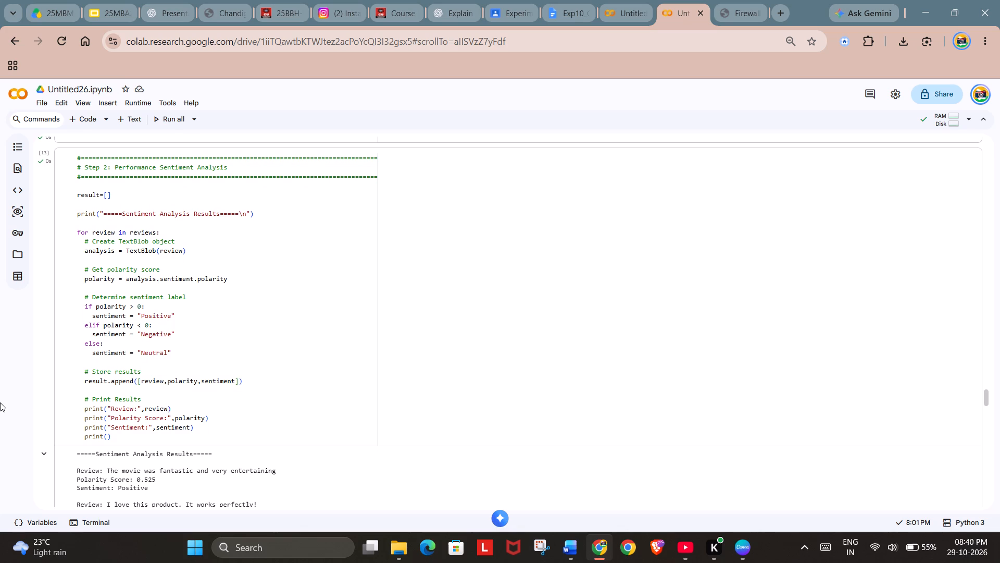
key("Print")
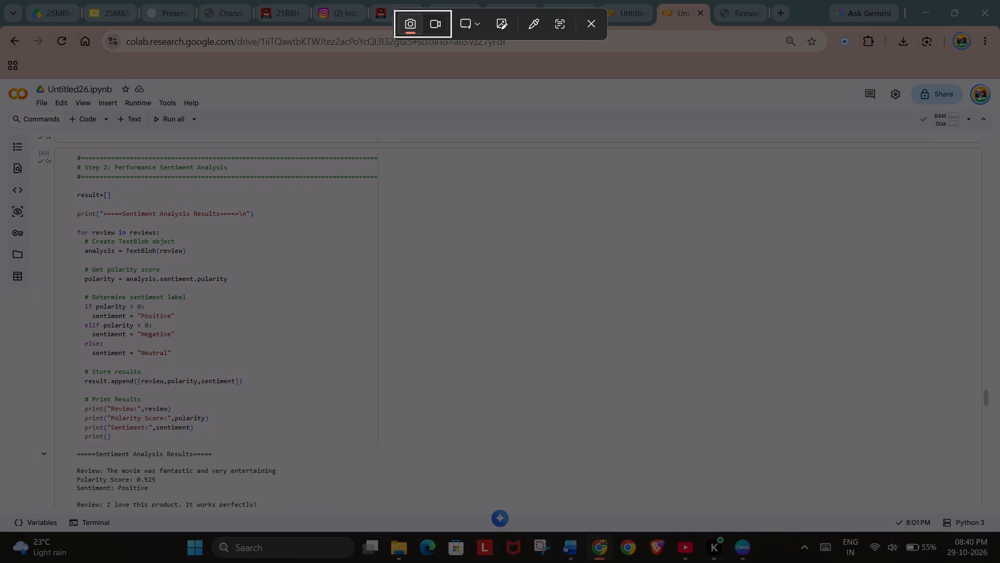
left_click_drag(70, 151, 381, 374)
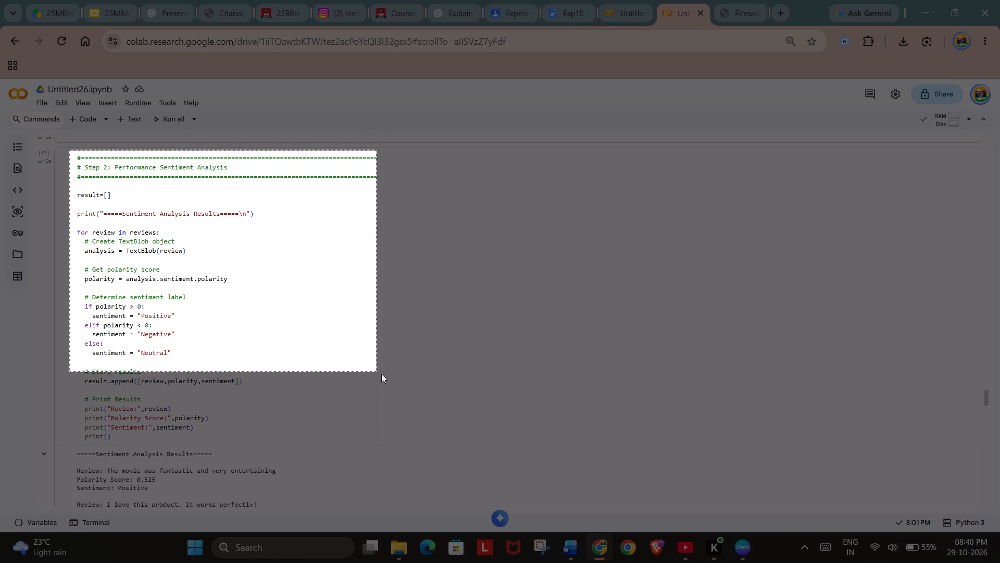
left_click_drag(381, 374, 382, 439)
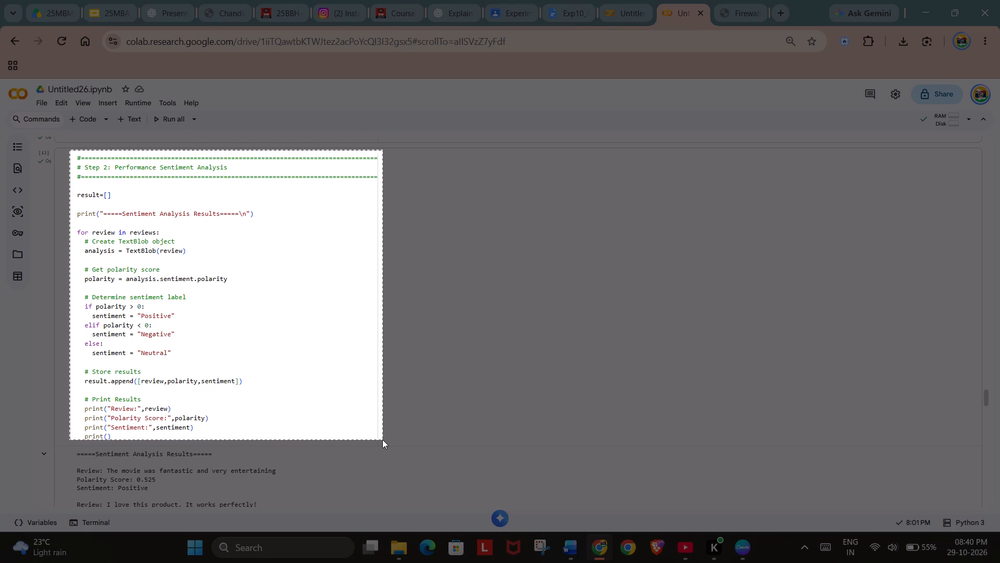
left_click_drag(382, 439, 382, 440)
Capture a screenshot of the Sentiment Analysis Results output covering all the reviews with their polarity scores and sentiments.
scroll(383, 376, "down", 4)
key("Print")
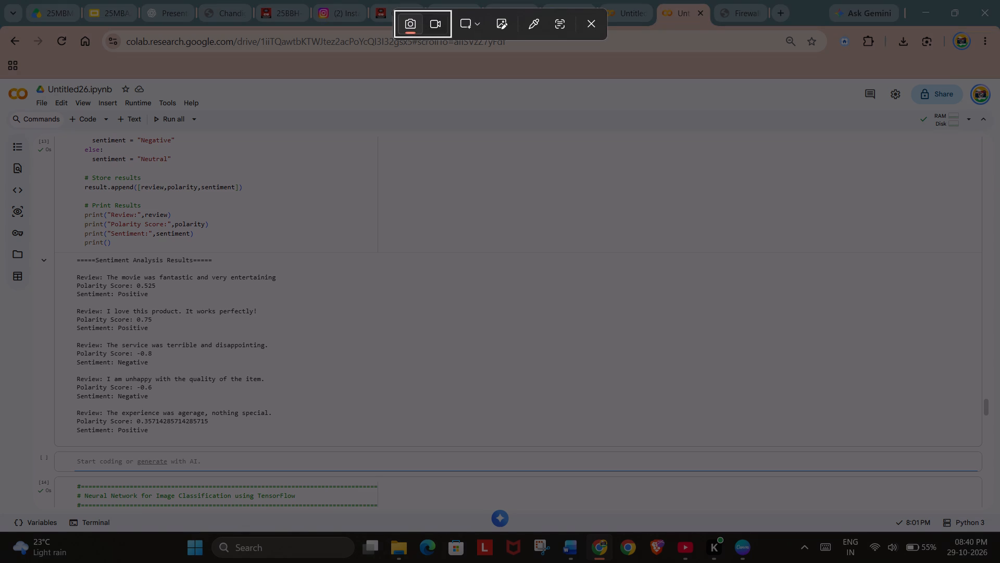
left_click_drag(70, 256, 287, 445)
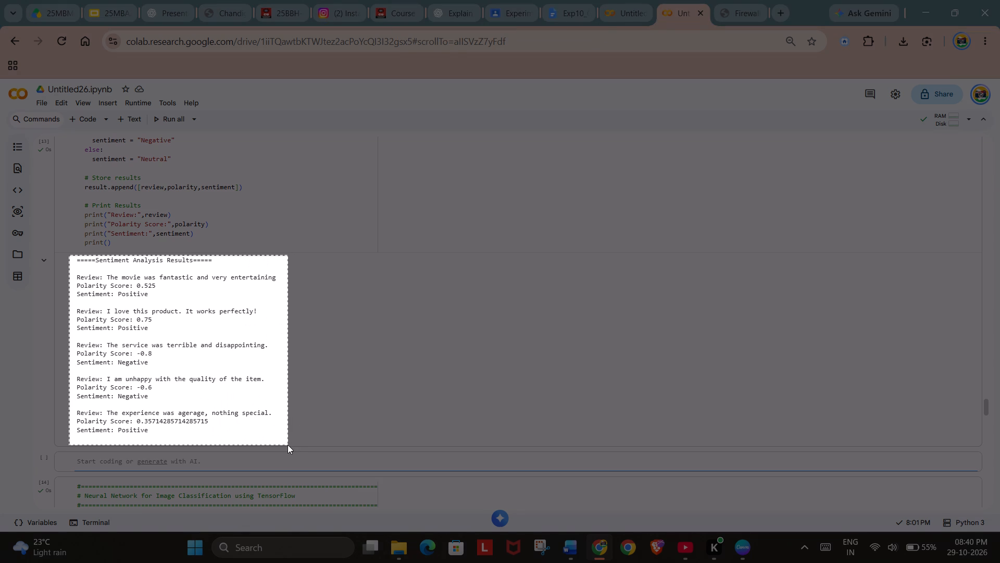
left_click_drag(287, 445, 287, 436)
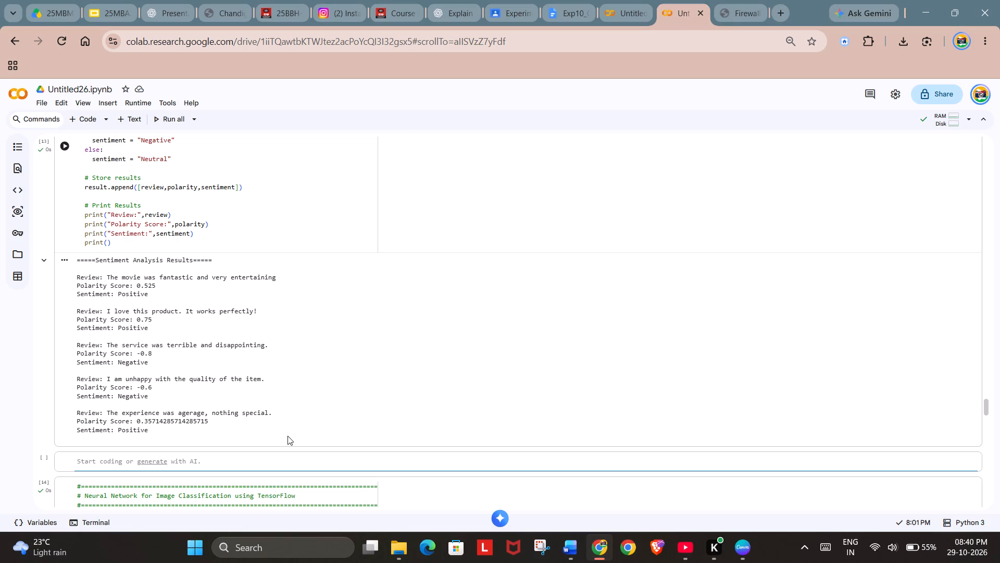
Switch to Canva, close the finished poster design and create a new Poster (A2, Portrait) design.
scroll(287, 436, "down", 3)
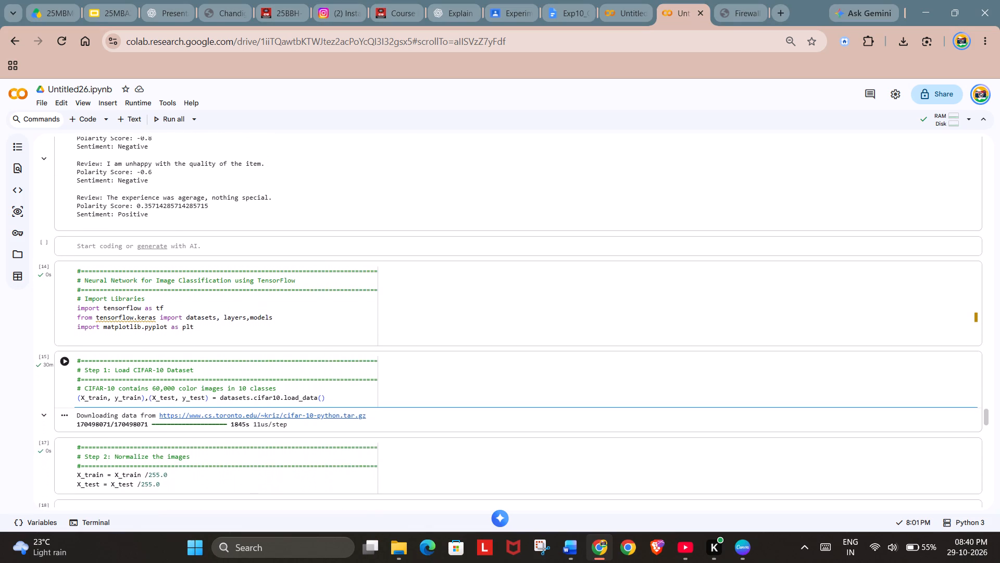
scroll(287, 436, "down", 3)
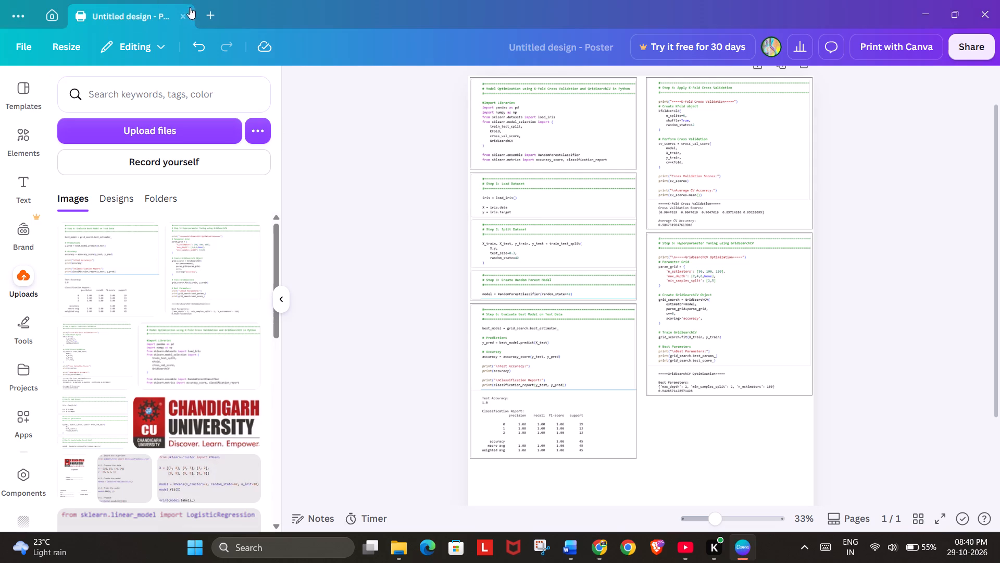
left_click(185, 13)
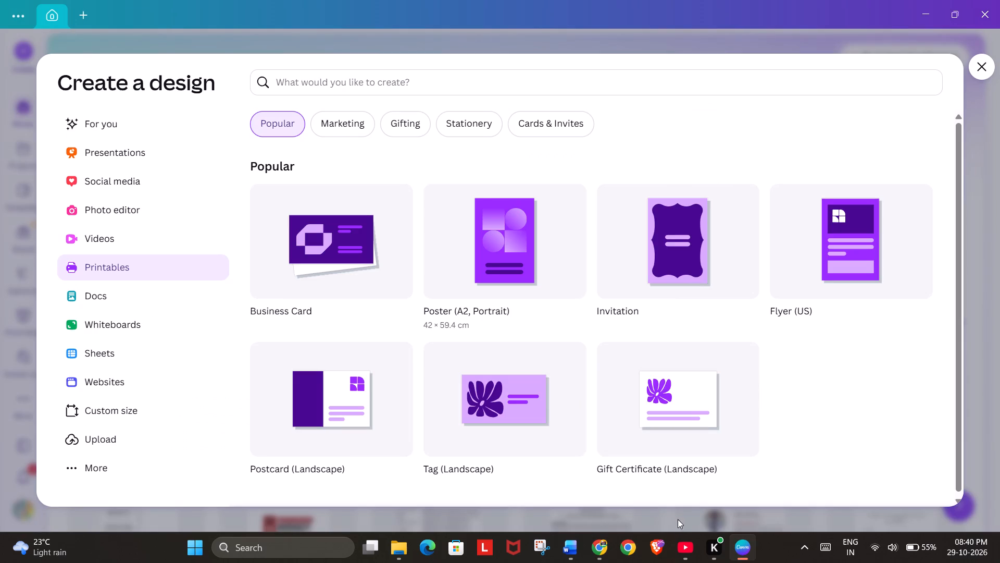
left_click(684, 547)
left_click(915, 431)
left_click(518, 244)
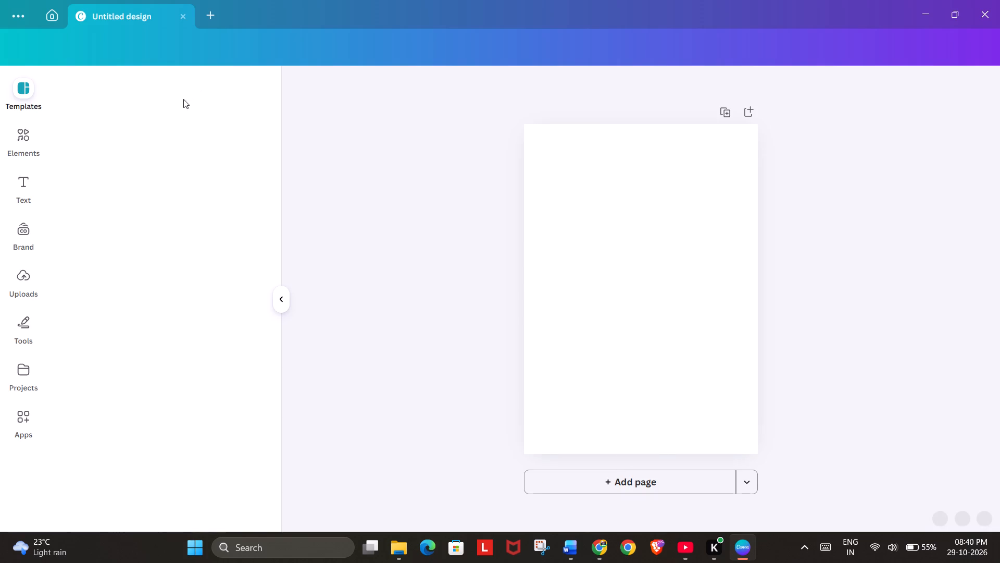
Move the five old K-Fold and GridSearchCV experiment screenshots from the uploaded images to the trash.
left_click(24, 271)
double_click(24, 271)
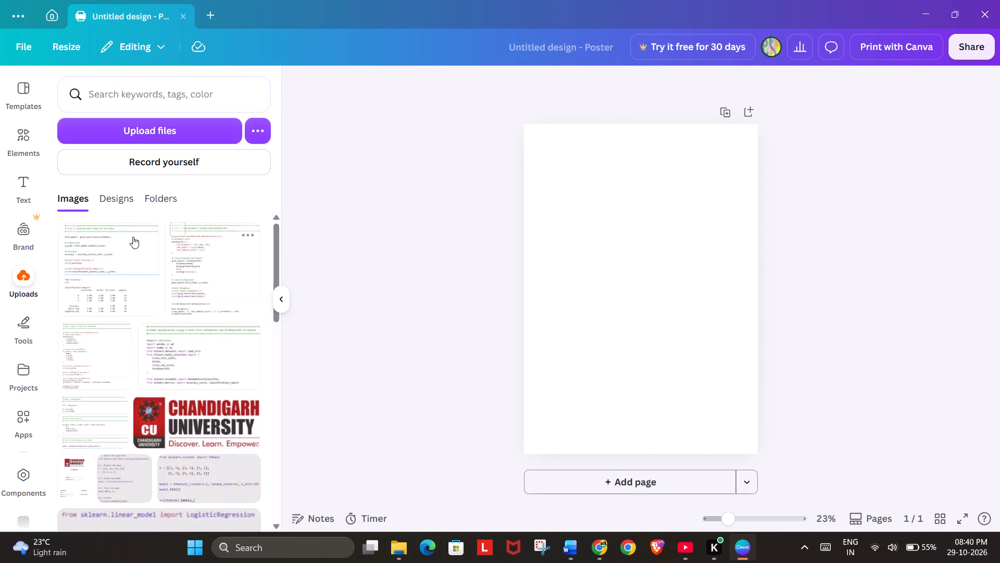
left_click(87, 237)
left_click(196, 275)
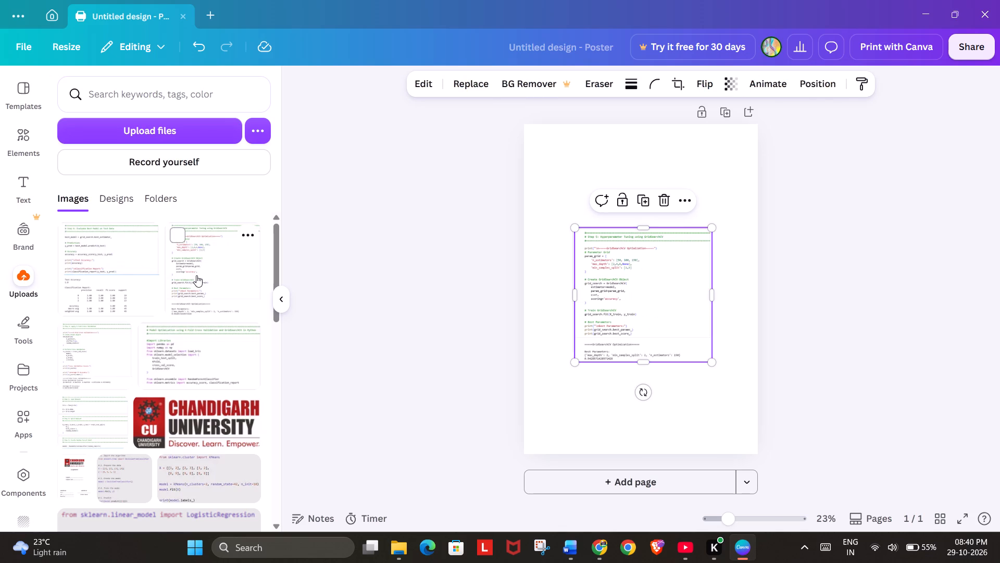
left_click(176, 238)
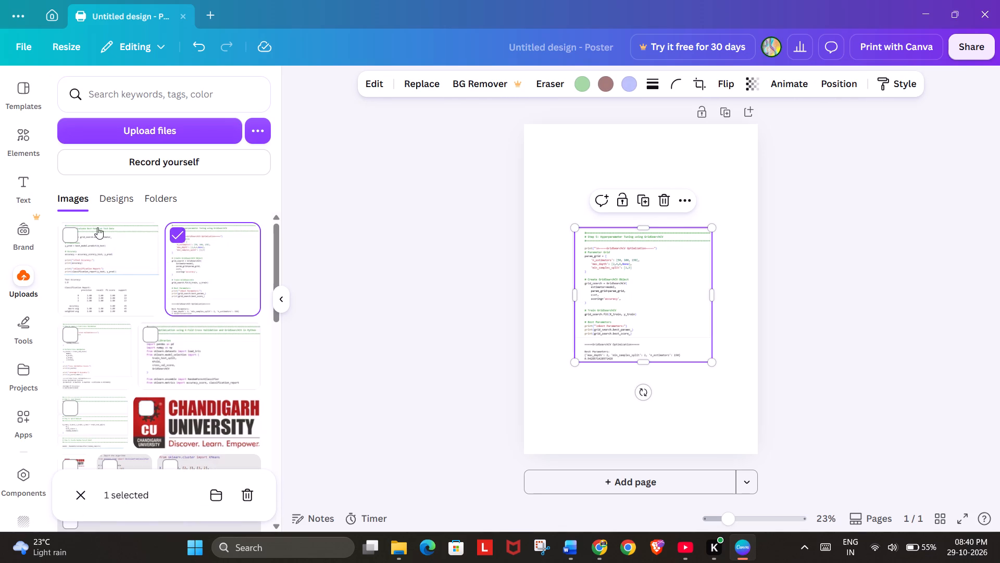
left_click(65, 237)
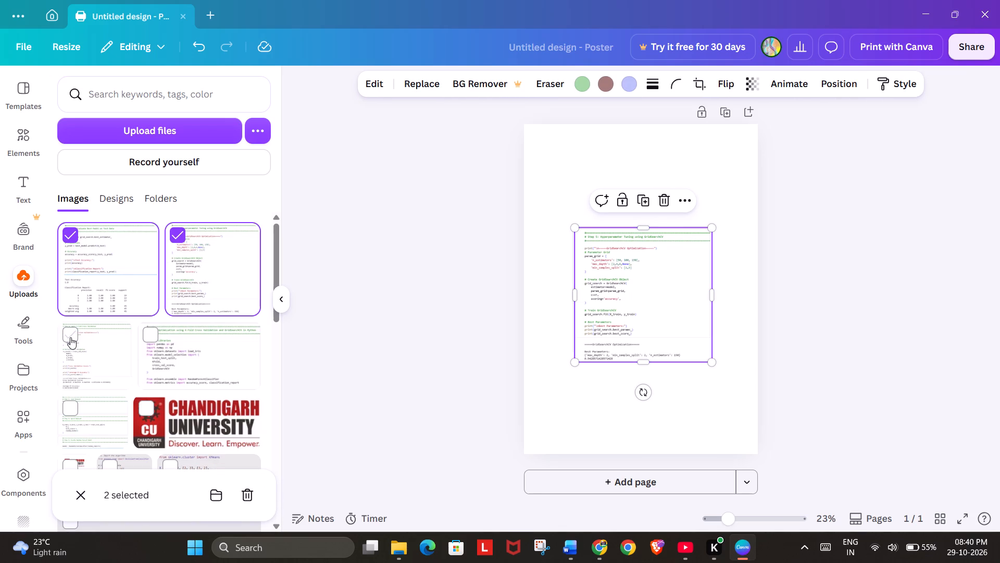
left_click(70, 337)
left_click(146, 337)
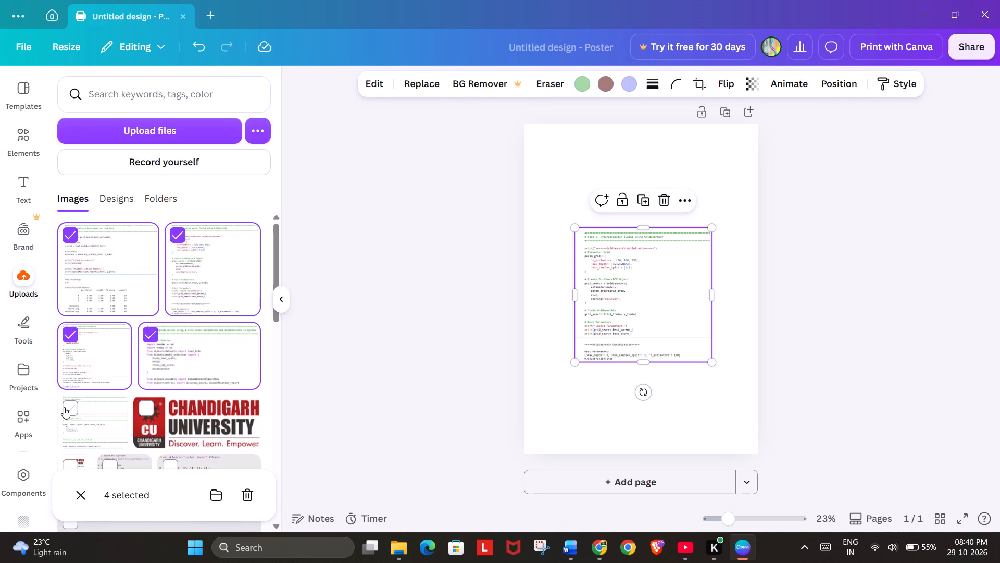
left_click(64, 408)
left_click(246, 494)
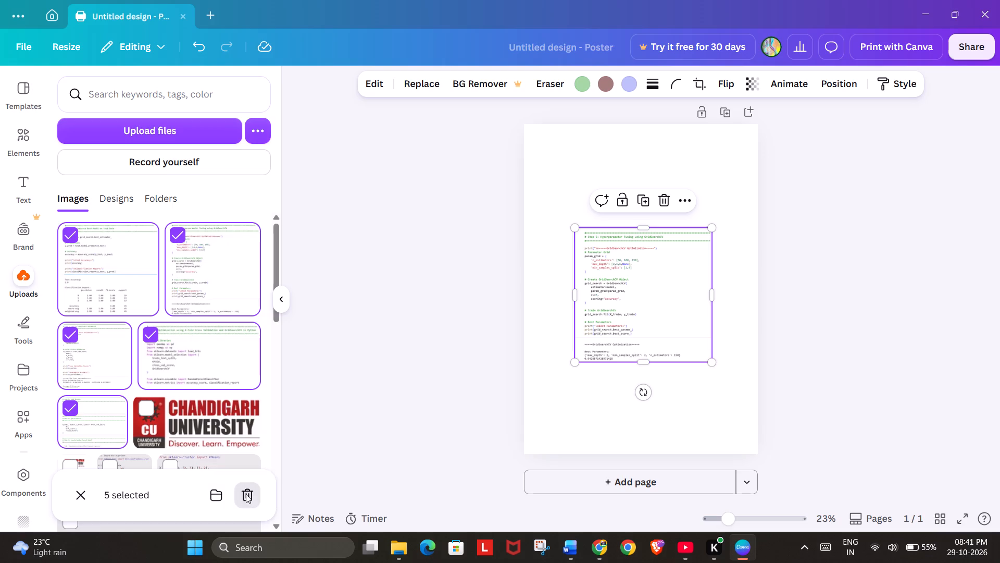
left_click(589, 299)
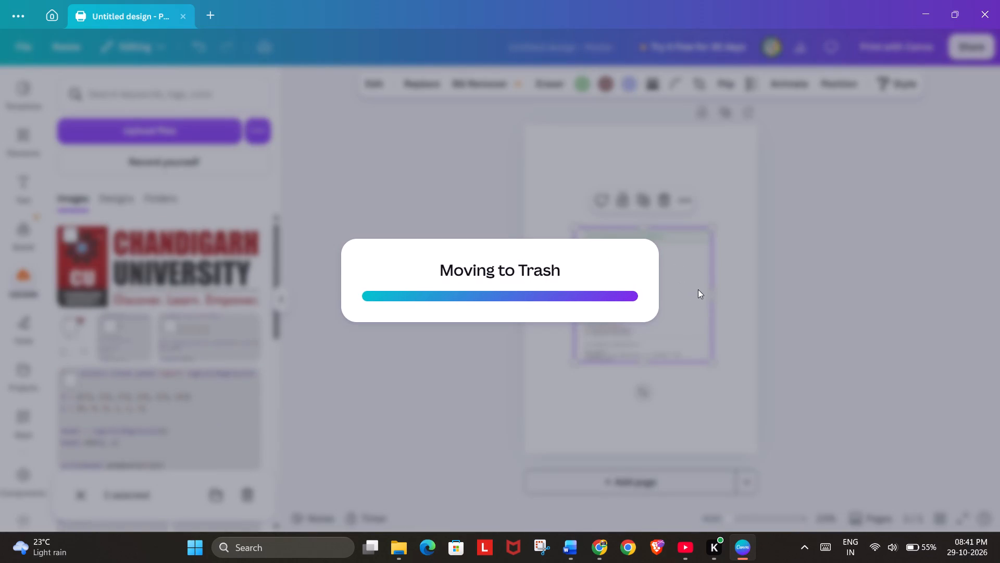
Delete the stray Step 5 and Step 6 screenshots from the new poster page.
left_click(648, 293)
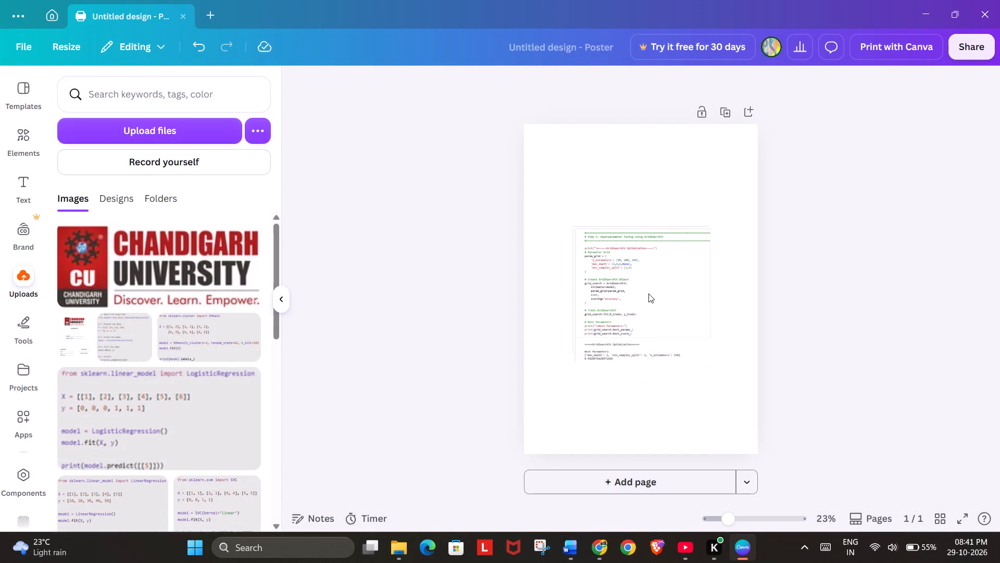
key("Delete")
left_click(648, 293)
key("Delete")
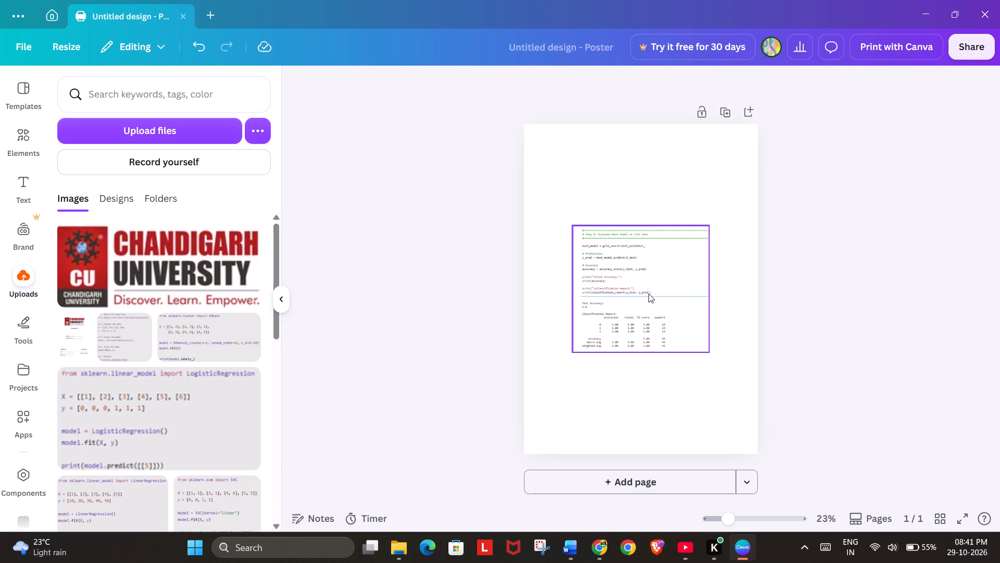
left_click(648, 293)
key("Delete")
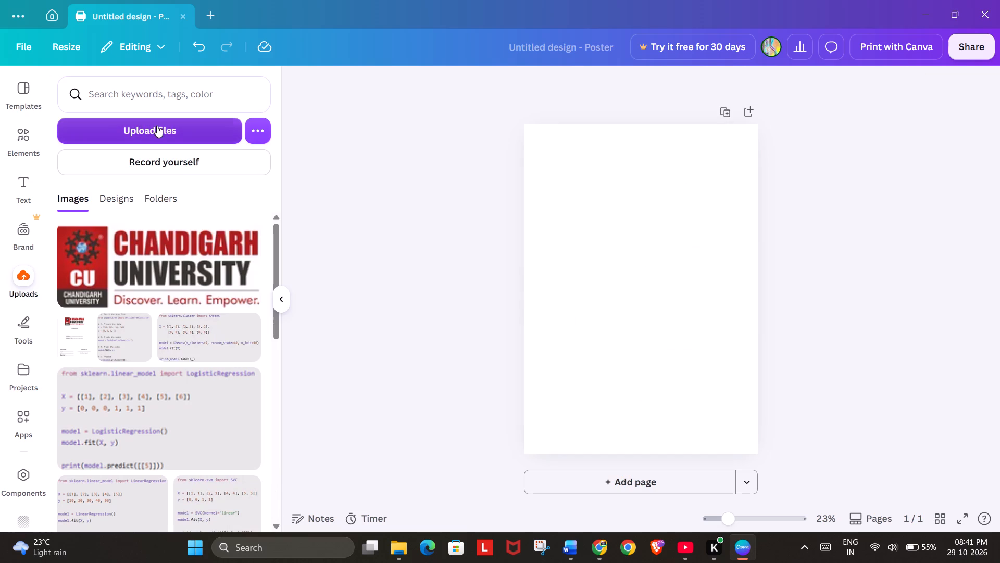
Upload the three latest sentiment analysis screenshots, 203955, 204013 and 204024 from 2026-10-29, from the Screenshots folder.
left_click(157, 126)
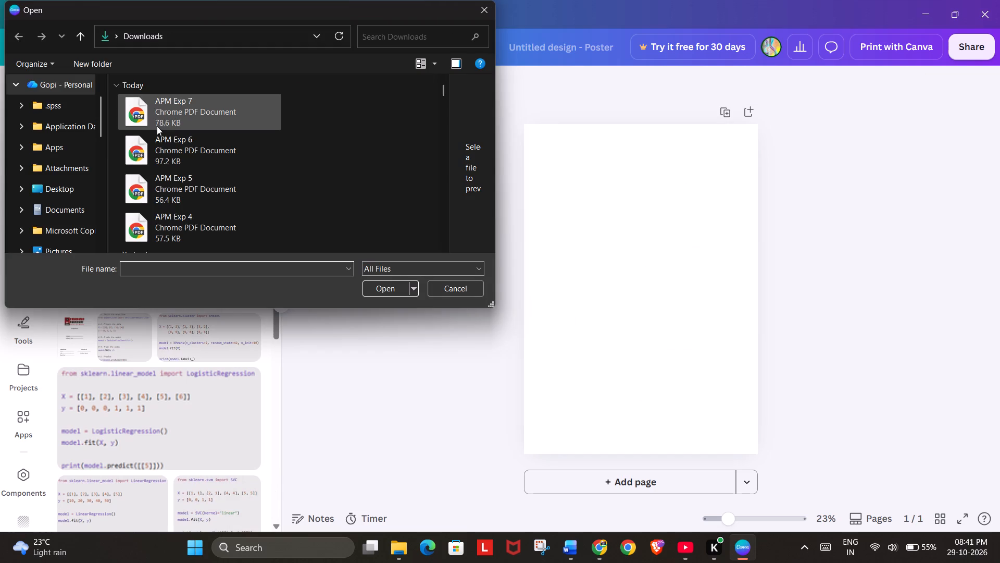
scroll(81, 179, "down", 1)
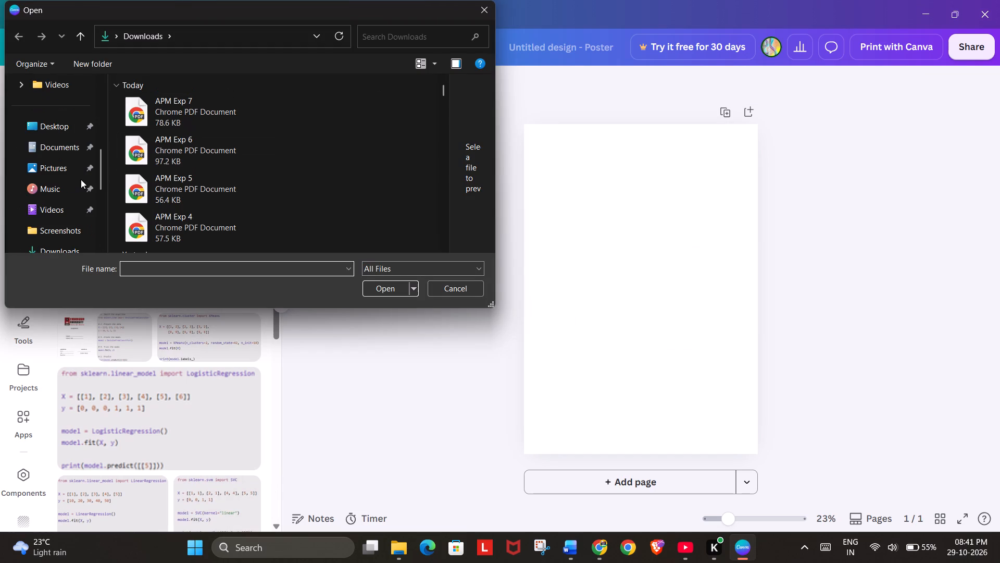
scroll(81, 179, "down", 1)
left_click(60, 236)
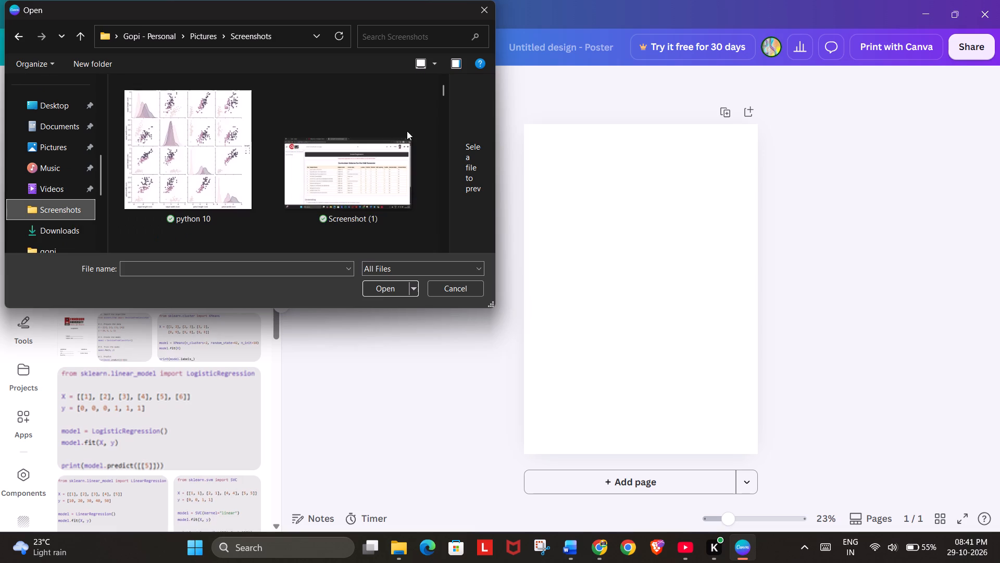
left_click_drag(444, 93, 446, 222)
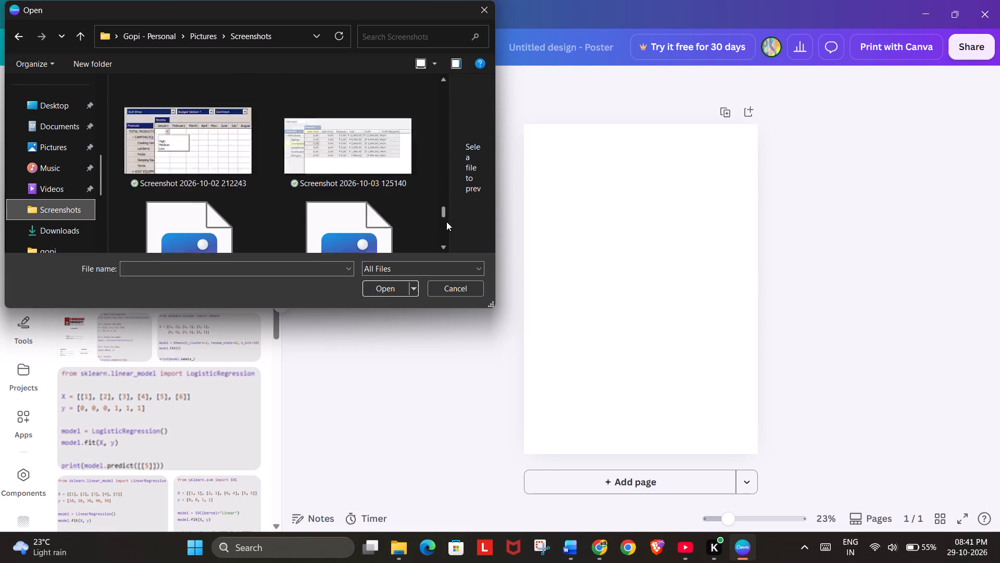
left_click_drag(446, 222, 445, 242)
left_click(198, 193)
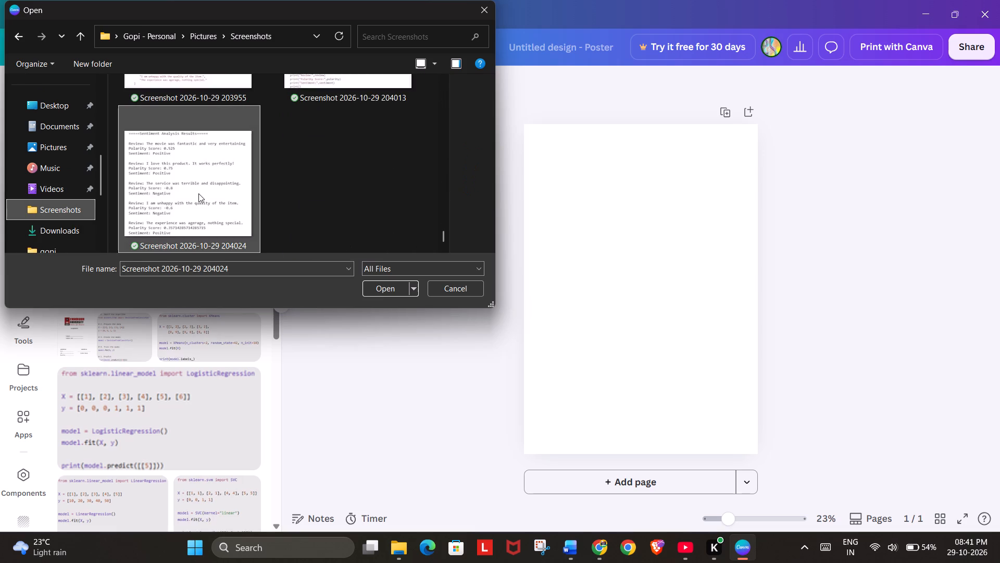
key("shift+Left")
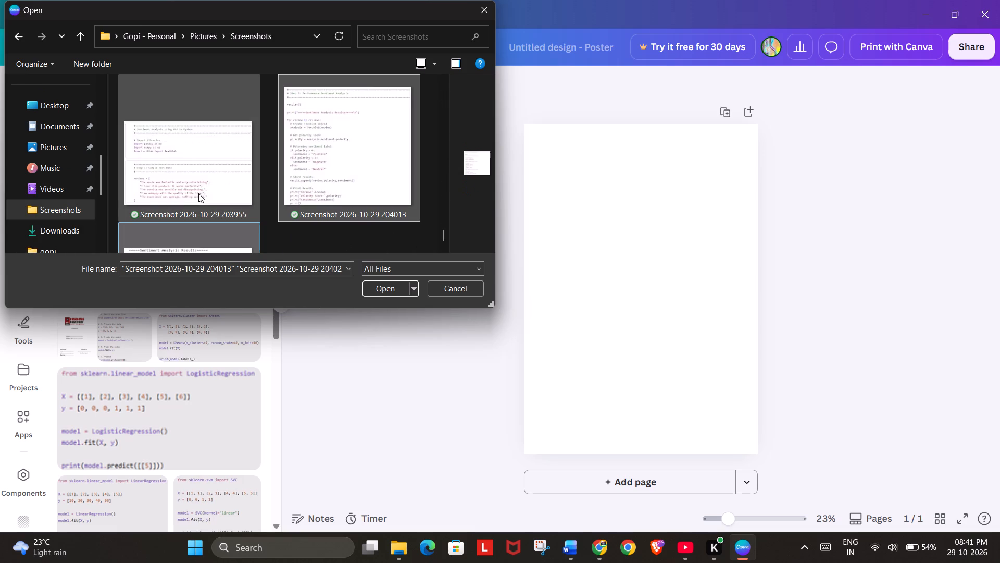
key("shift+Left")
key("shift+Left")
key("shift+Right")
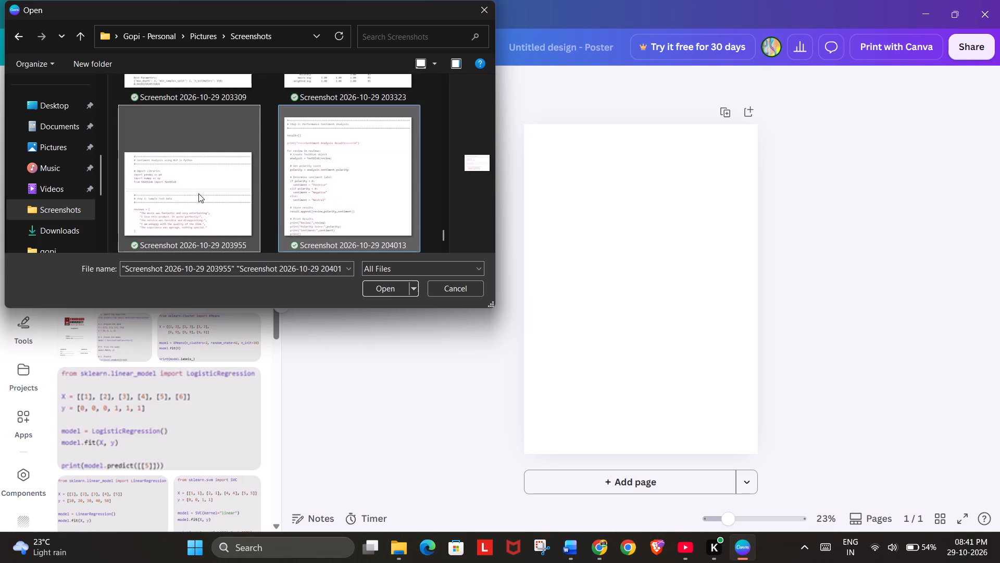
key("Return")
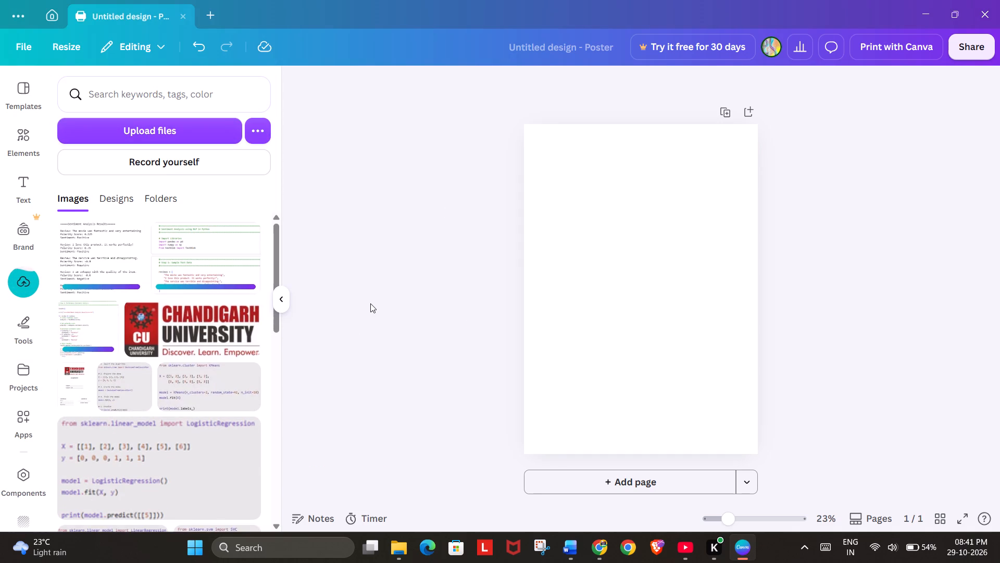
Add the Performance Sentiment Analysis code screenshot to the poster, fit it into the page's top-left corner and enlarge it slightly.
left_click(91, 328)
left_click_drag(651, 274, 607, 180)
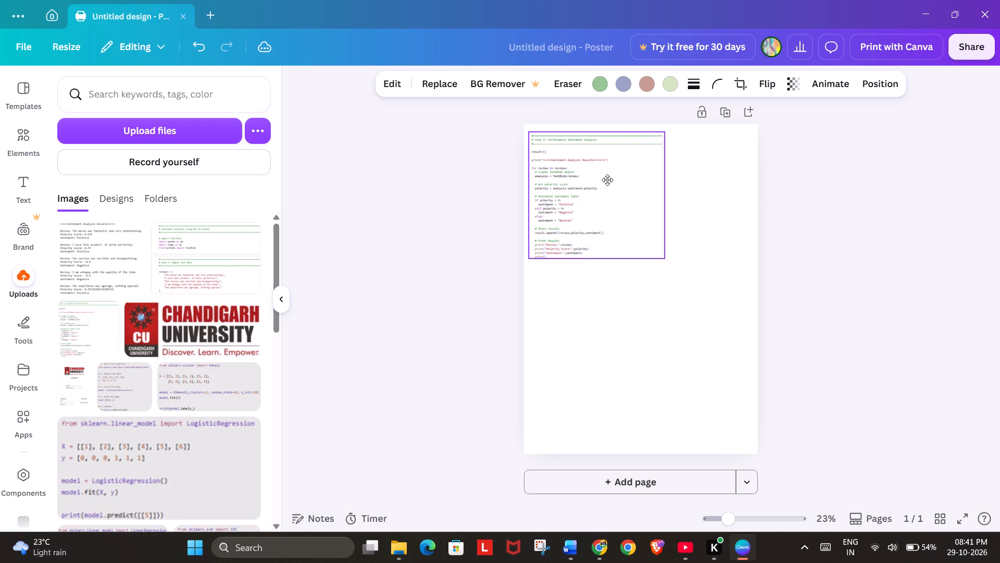
left_click_drag(607, 180, 607, 179)
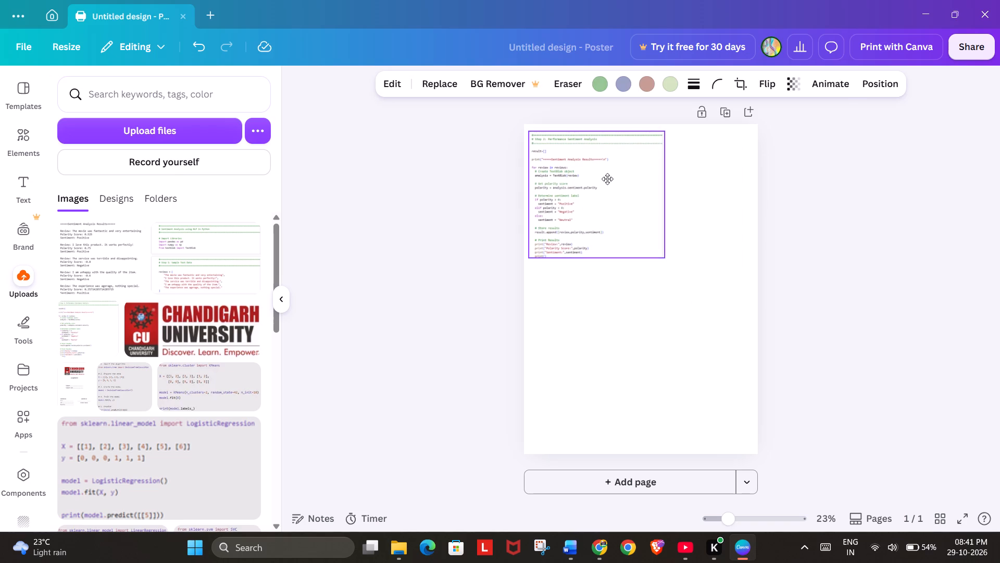
left_click_drag(607, 179, 605, 176)
left_click_drag(605, 176, 603, 170)
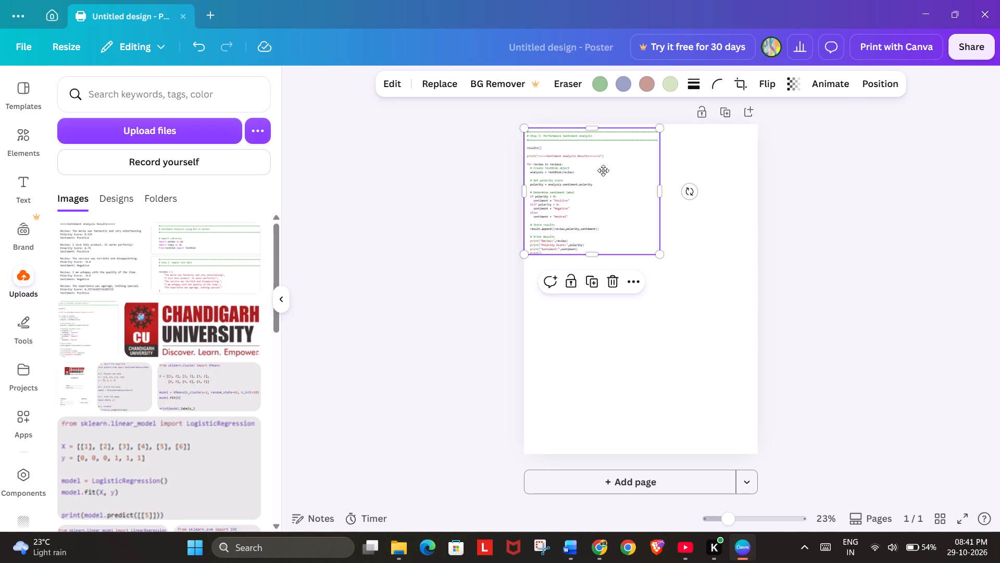
left_click_drag(603, 170, 603, 168)
left_click_drag(656, 248, 668, 253)
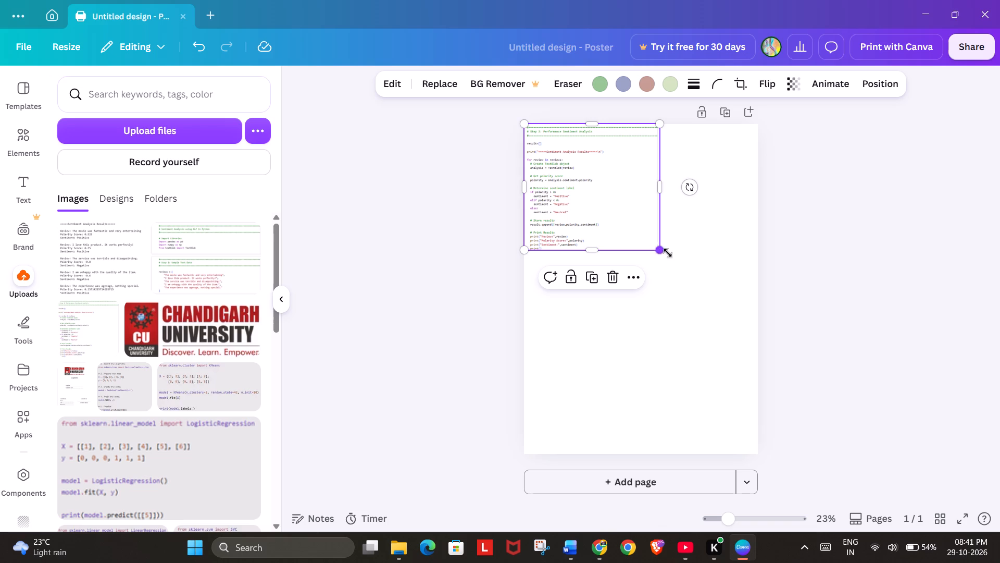
left_click_drag(668, 253, 673, 252)
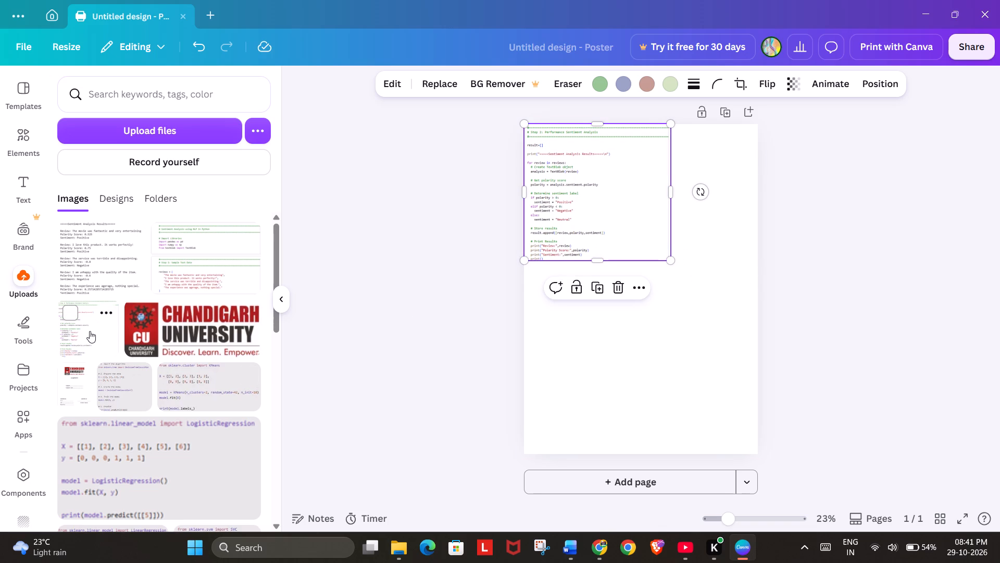
Add the import libraries and sample text data screenshot and place it below the Performance Sentiment Analysis code.
left_click(187, 276)
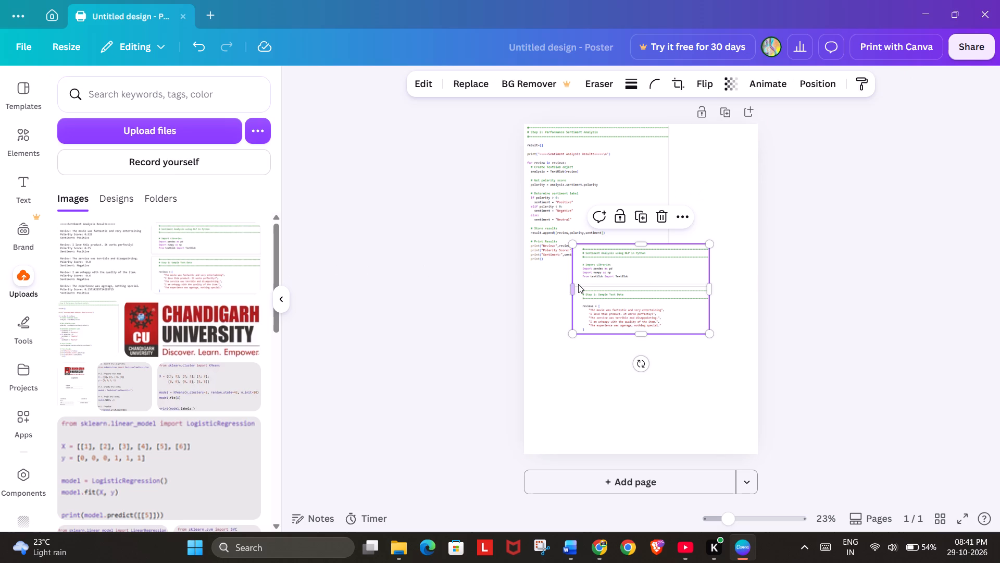
left_click_drag(636, 285, 595, 324)
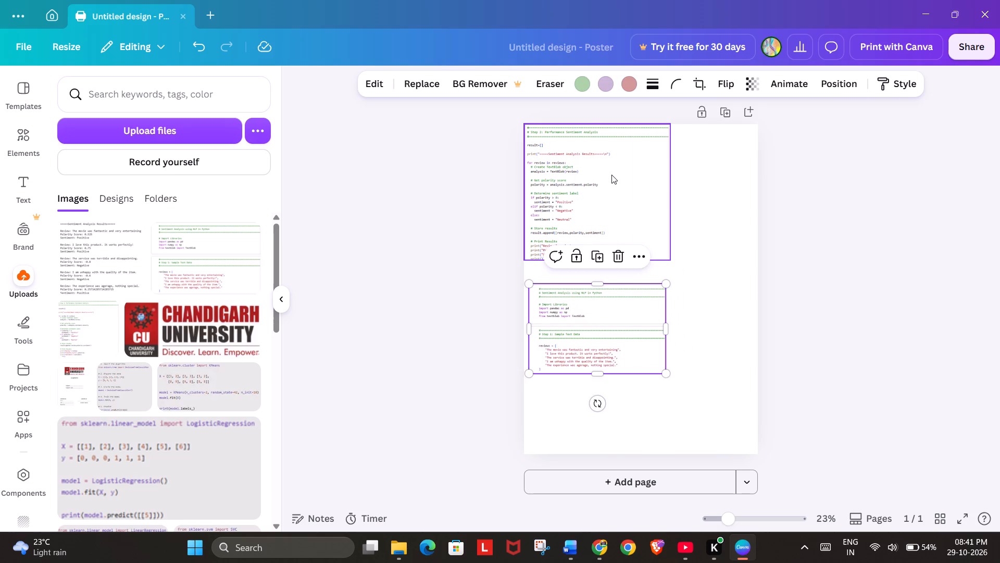
Give the Performance Sentiment Analysis code image a solid border with stroke weight 1.
left_click(611, 175)
left_click(667, 83)
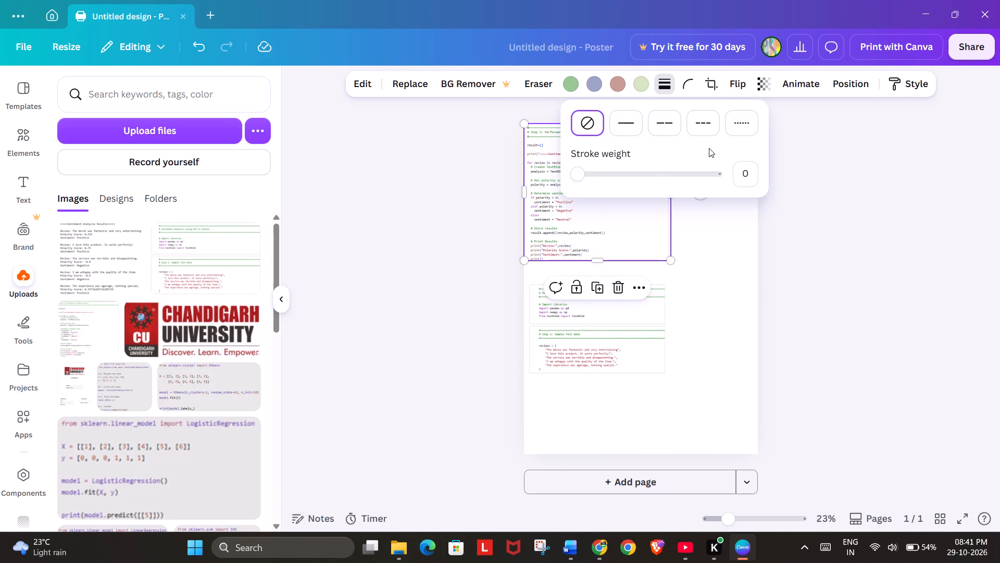
left_click(747, 174)
key("1")
key("Return")
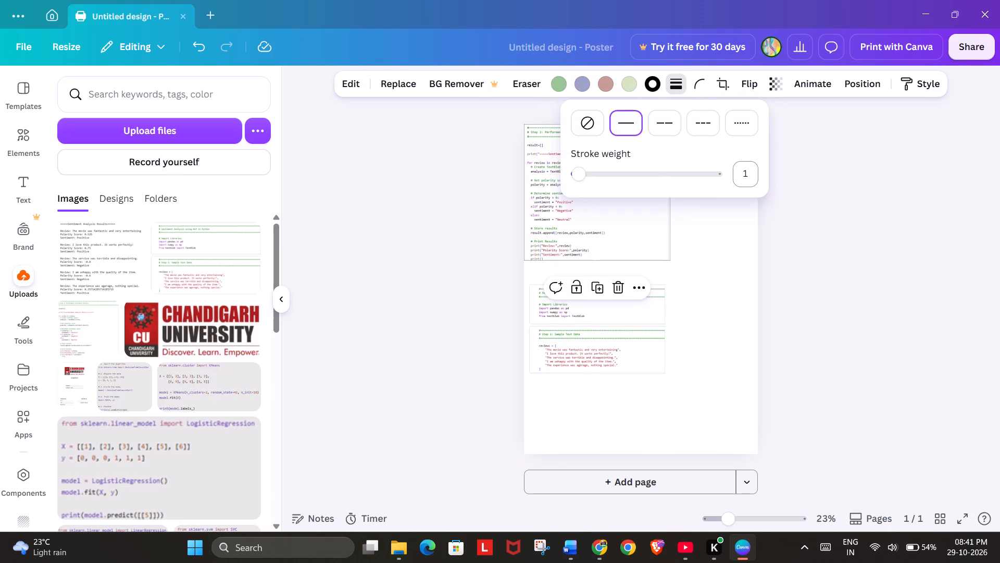
left_click(735, 238)
Move the imports and sample data image directly under the upper code image and enlarge it to the same width.
left_click_drag(597, 316, 598, 302)
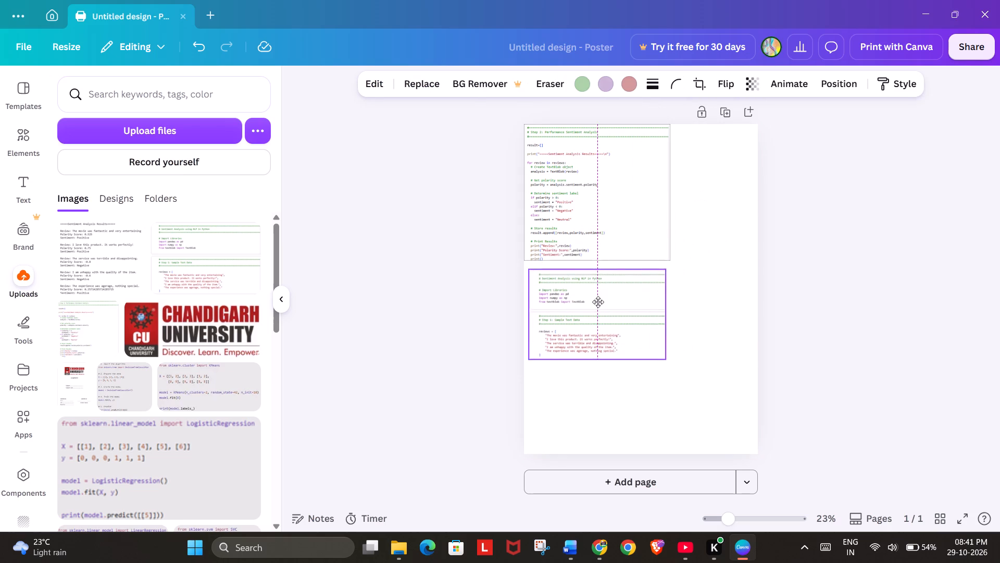
left_click_drag(598, 302, 593, 296)
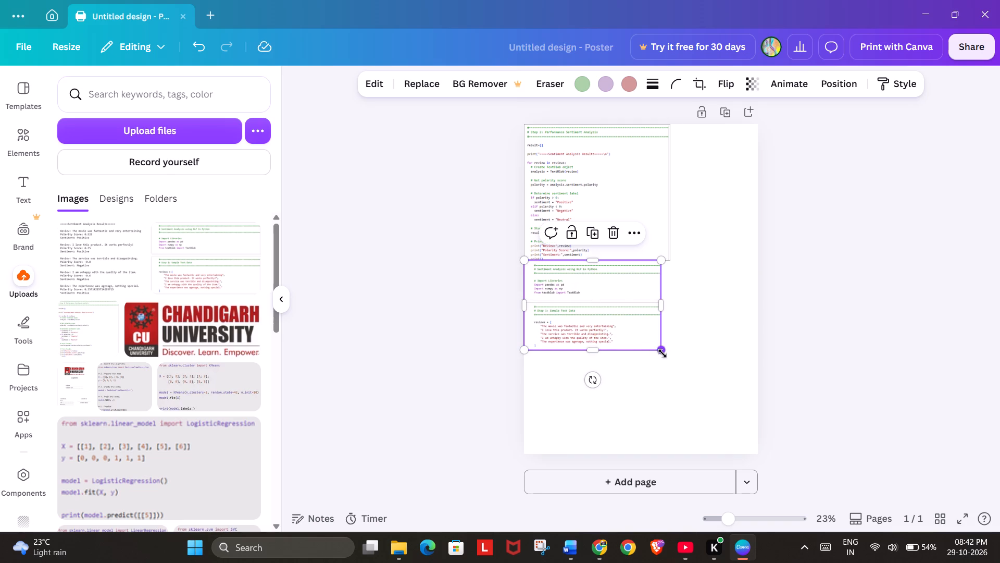
left_click_drag(662, 353, 677, 357)
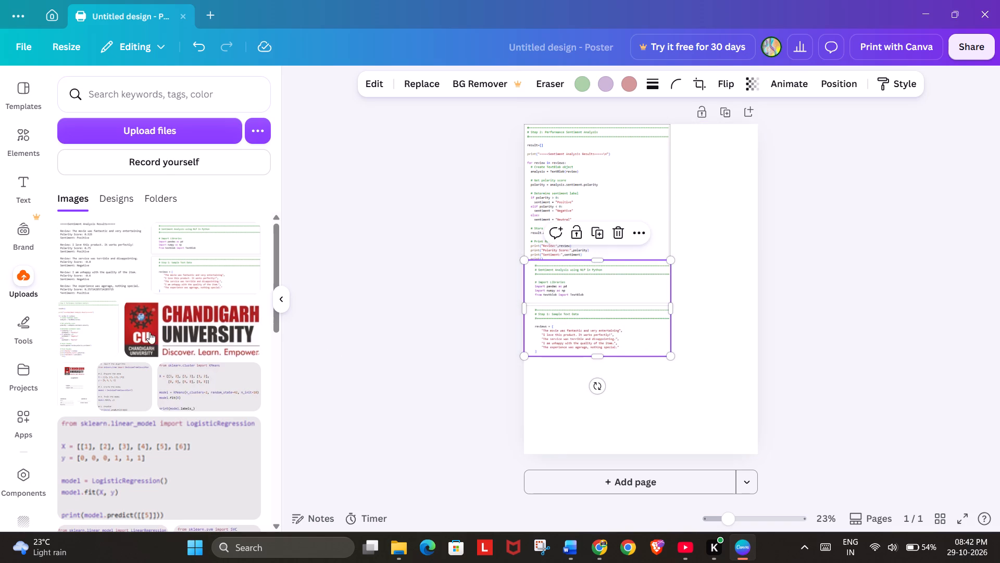
Add the Sentiment Analysis Results output screenshot and place it near the bottom of the page below both code images.
left_click(86, 265)
left_click_drag(659, 270, 652, 400)
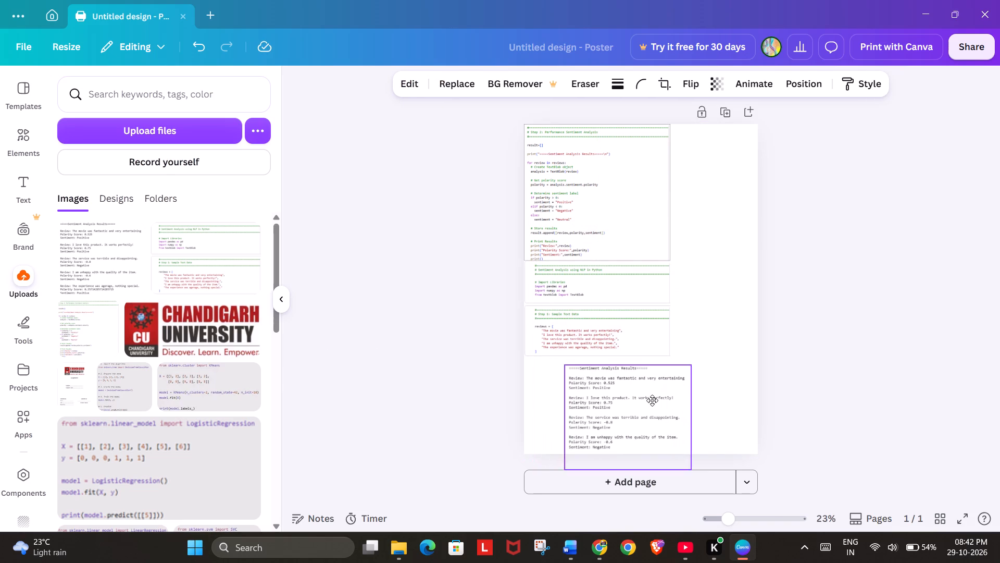
left_click_drag(652, 400, 648, 403)
Shrink both code images slightly to matching widths, keeping the imports image directly beneath the upper one.
left_click(582, 158)
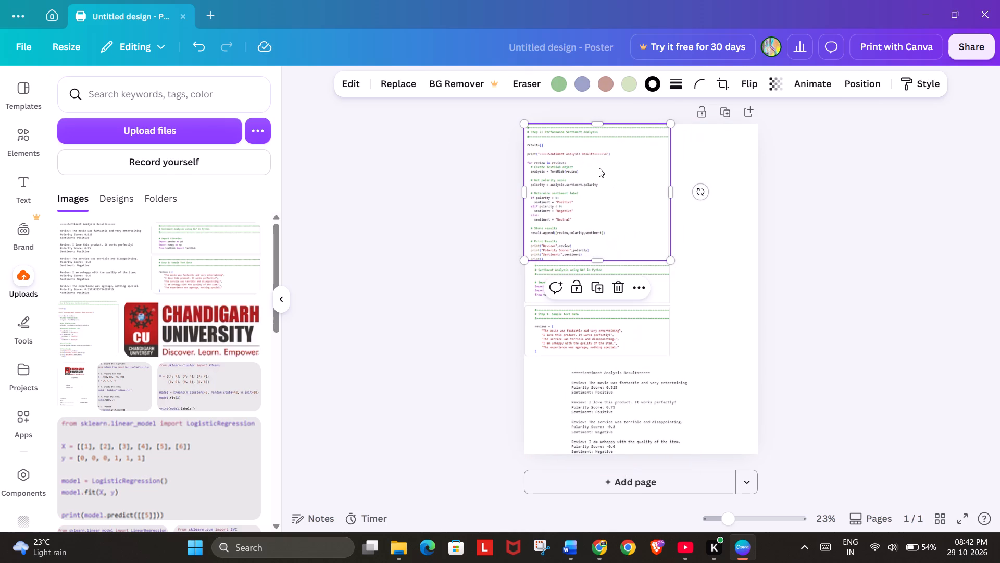
left_click_drag(671, 257, 662, 248)
left_click_drag(628, 316, 628, 307)
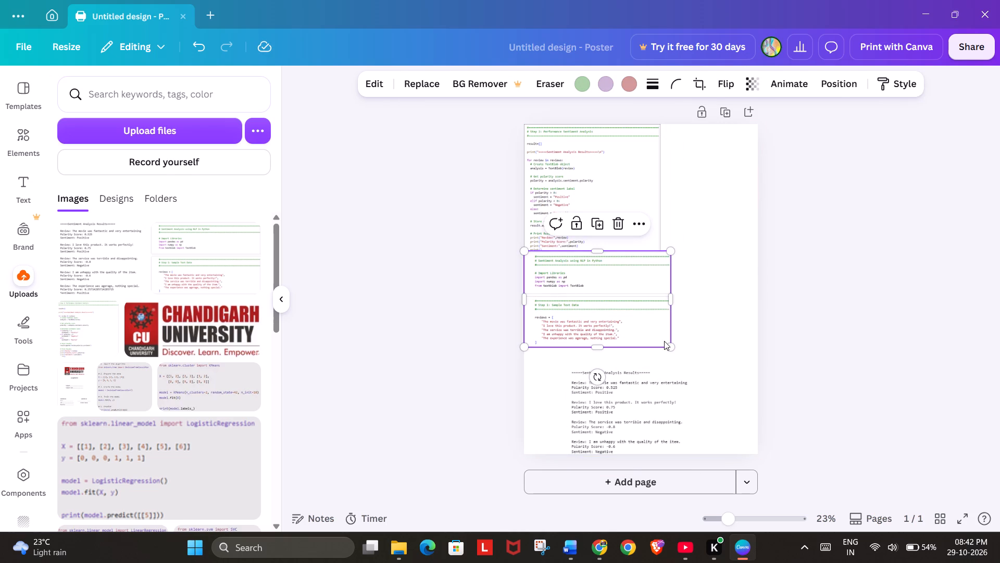
left_click_drag(667, 346, 660, 338)
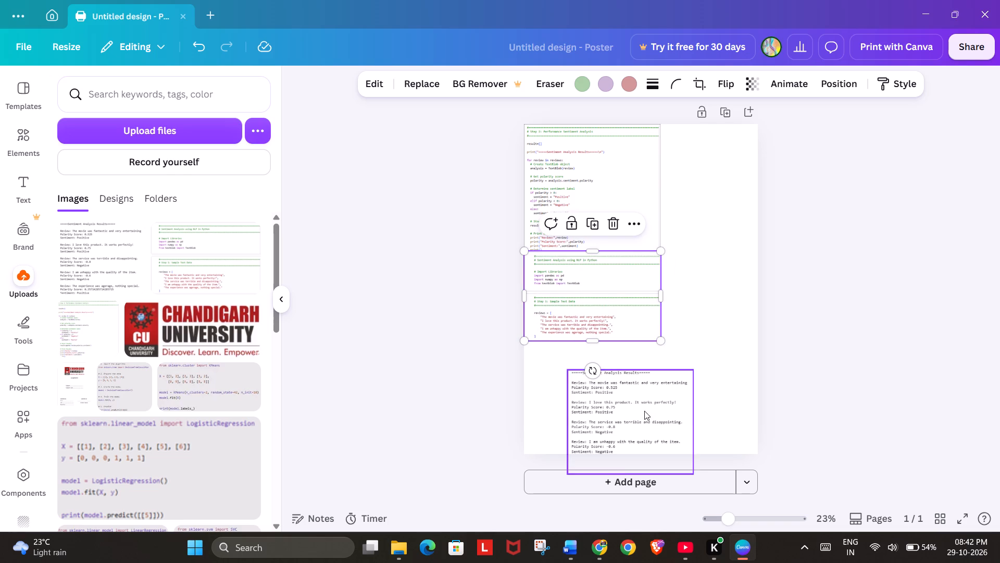
Move the Sentiment Analysis Results image into the page's bottom-left corner so all its reviews fit on the page.
left_click_drag(644, 411, 602, 384)
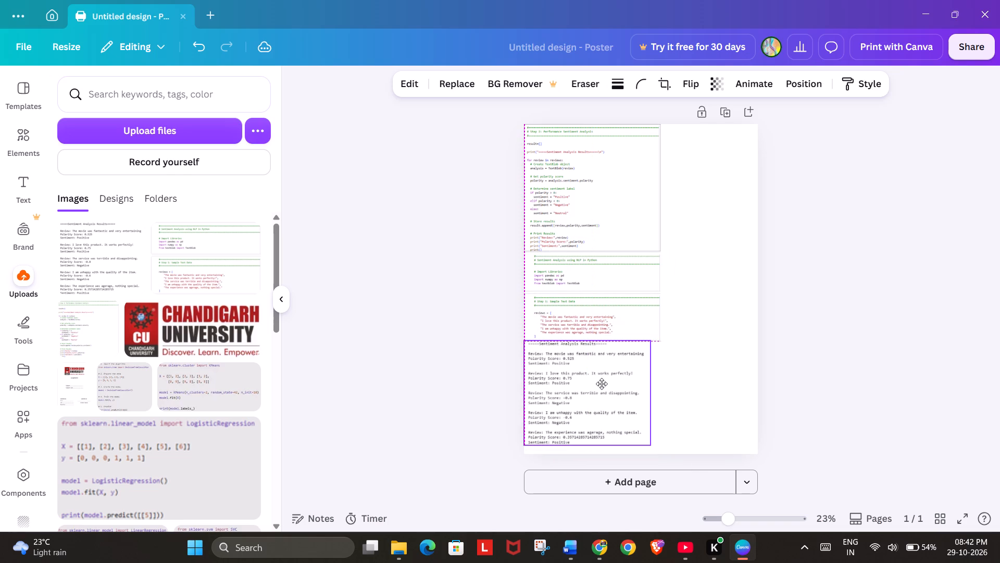
left_click_drag(602, 384, 602, 384)
left_click_drag(602, 384, 603, 389)
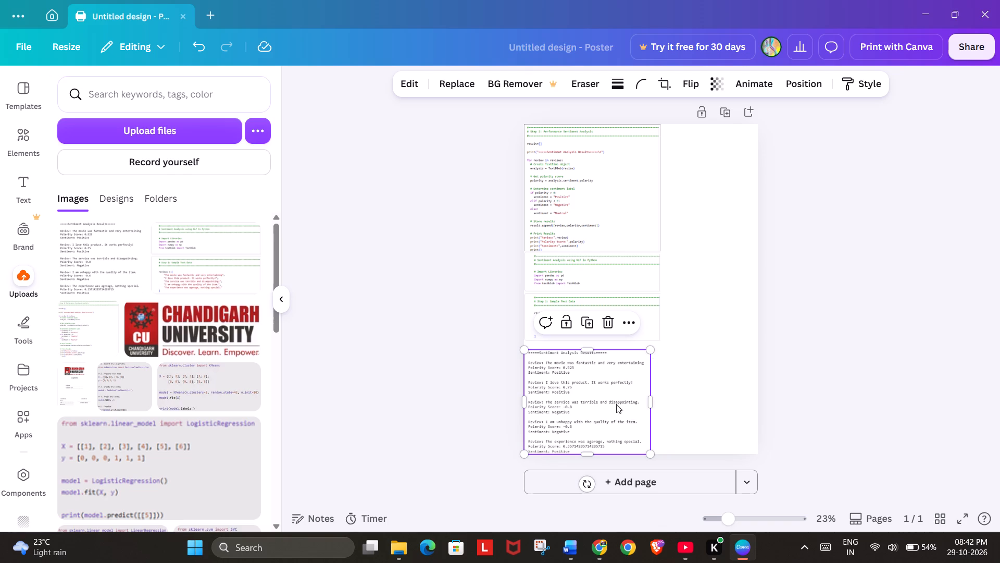
Nudge the imports and sample data image down by two increments.
left_click(637, 276)
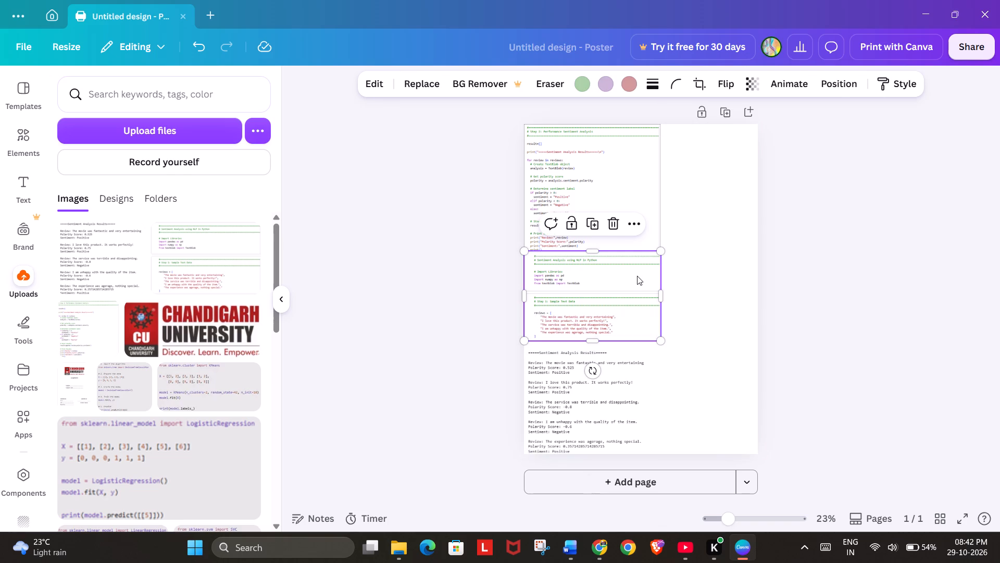
key("Down")
key("Down")
left_click(614, 405)
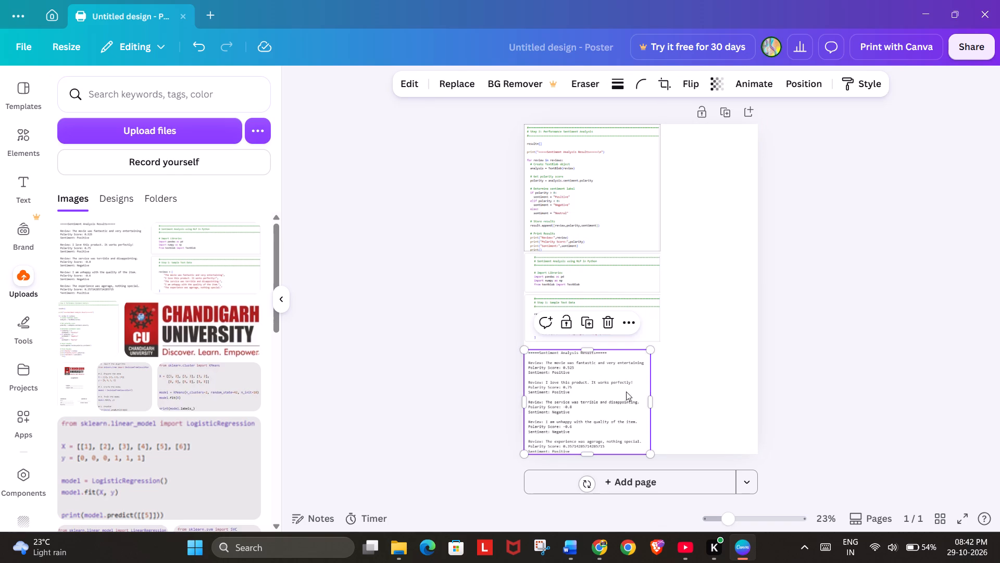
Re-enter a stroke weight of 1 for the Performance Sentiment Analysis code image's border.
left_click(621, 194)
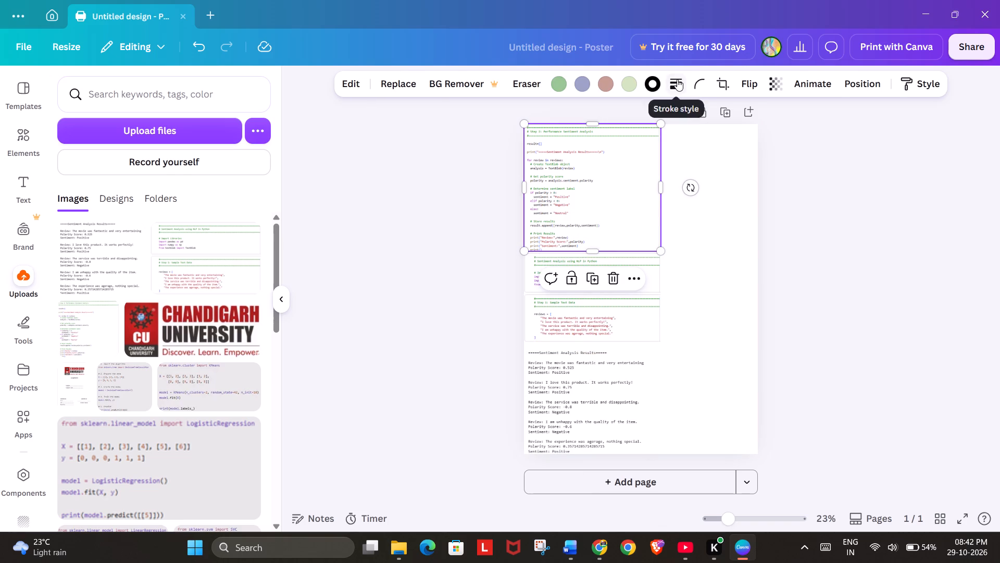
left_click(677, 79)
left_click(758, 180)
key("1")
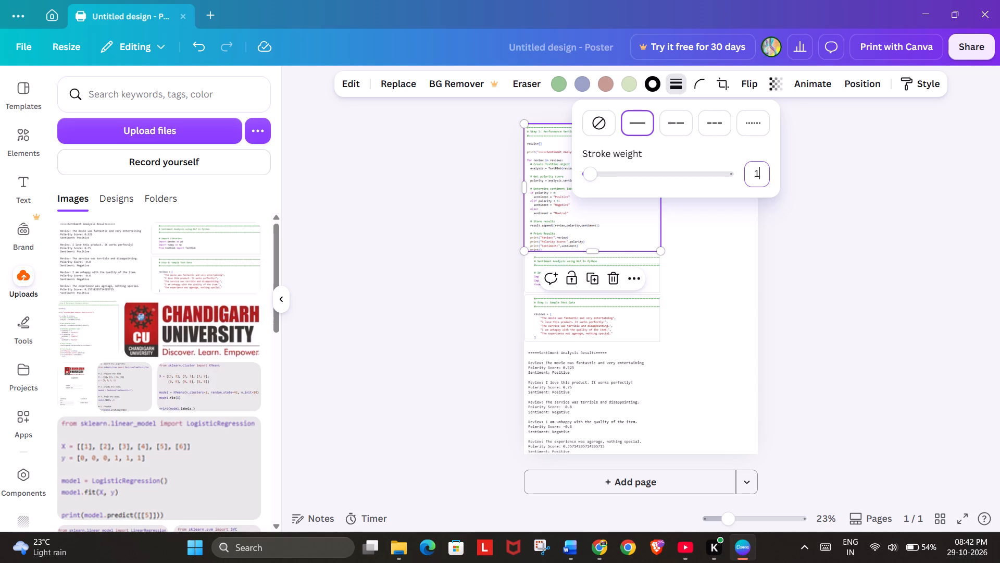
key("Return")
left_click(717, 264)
Nudge the upper code image two increments down and right, and the imports image two increments right to align with it.
left_click(597, 192)
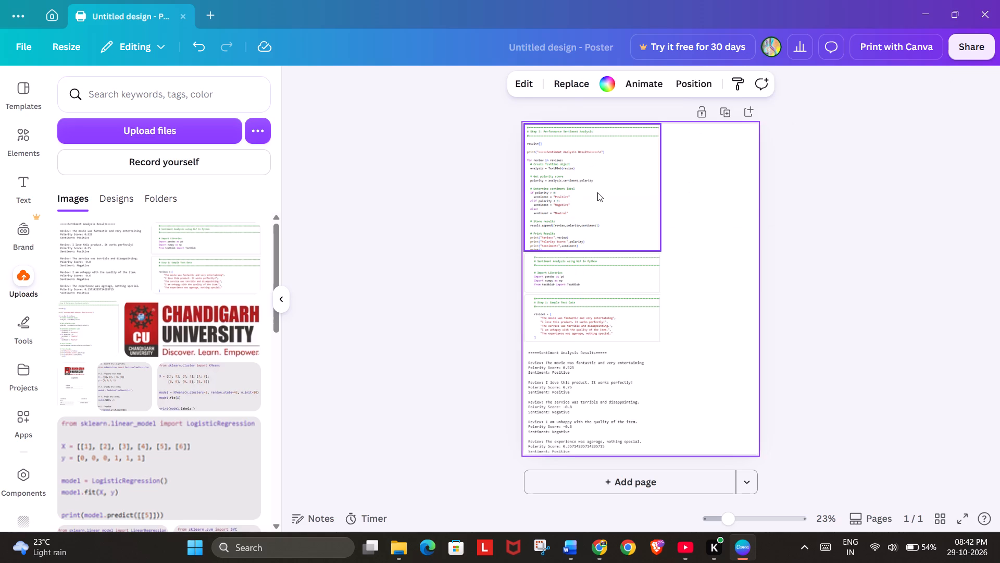
key("Down")
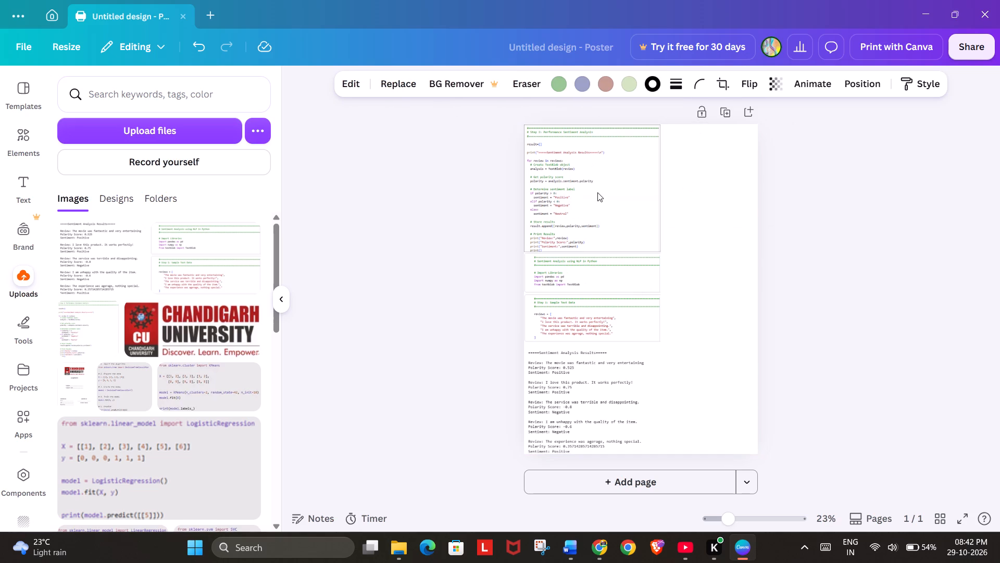
key("Down")
key("Right")
key("Right")
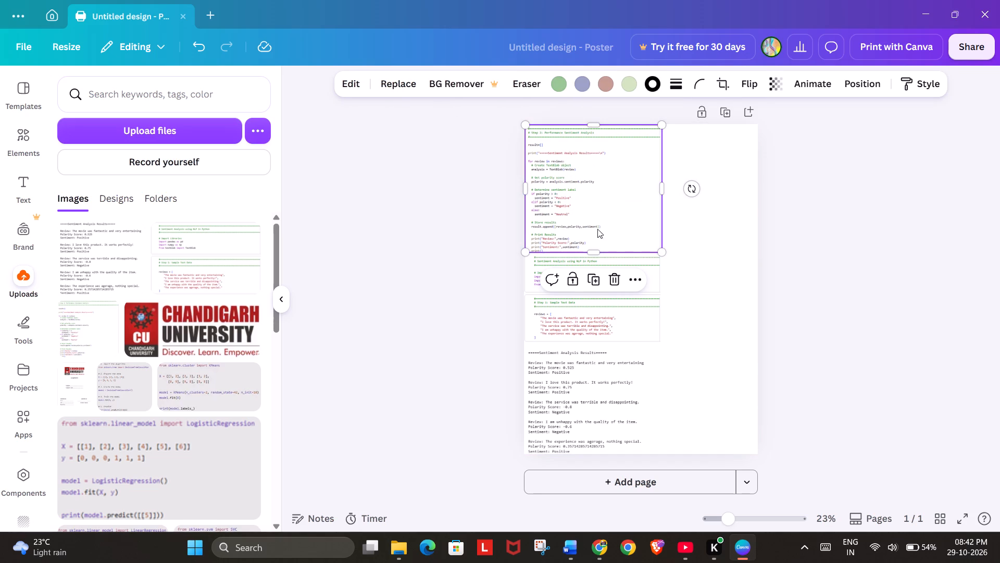
left_click(610, 309)
key("Right")
key("Right")
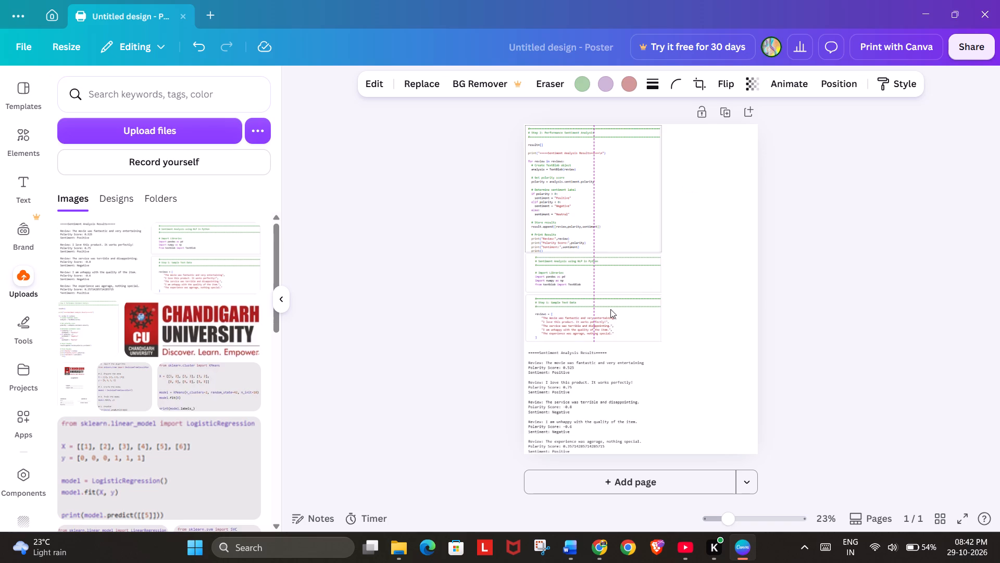
Nudge the imports and sample data image so it ends one increment further left.
key("Right")
key("Left")
key("Left")
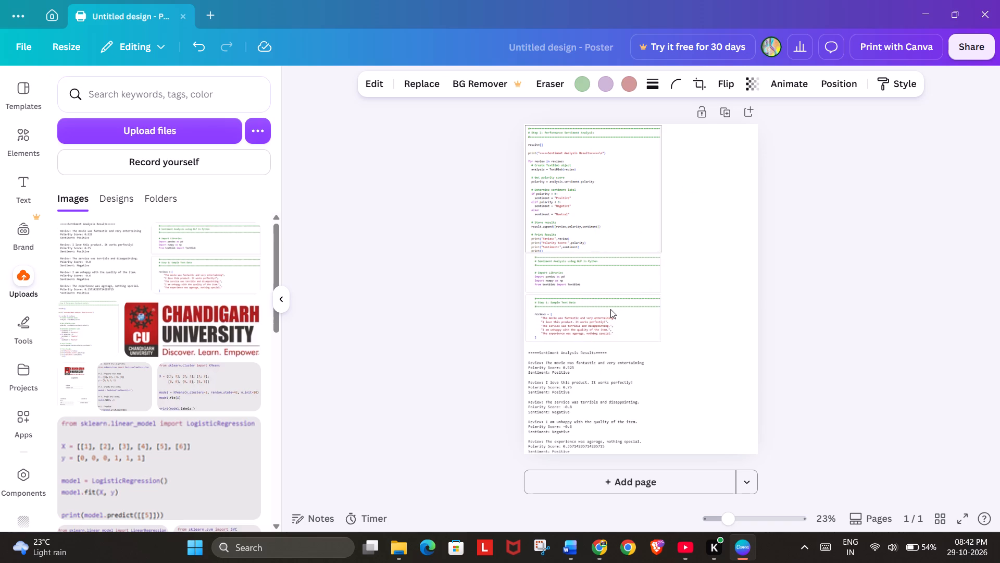
Give the imports and sample data image a border with a stroke weight of 1.
left_click(634, 307)
left_click(626, 331)
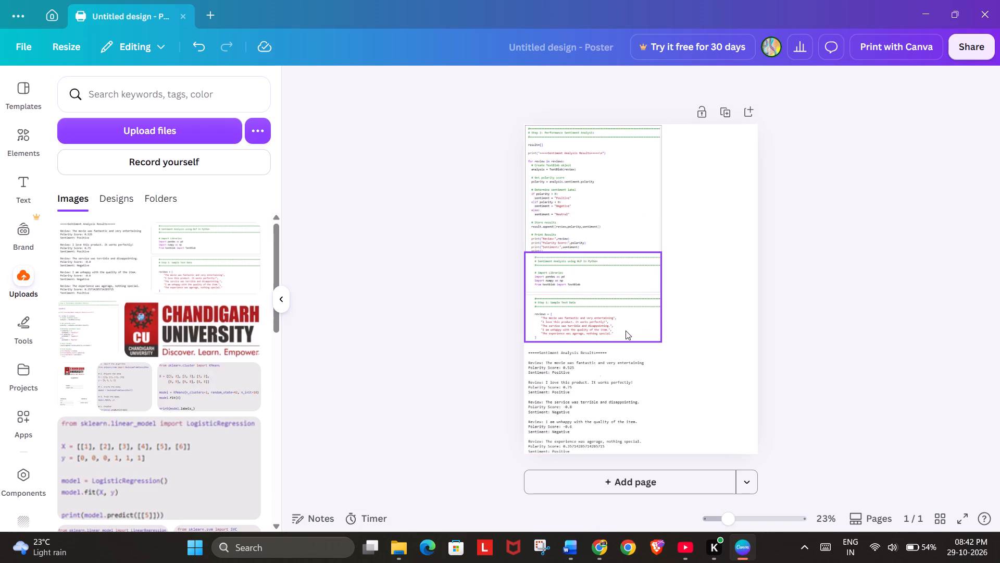
left_click(654, 86)
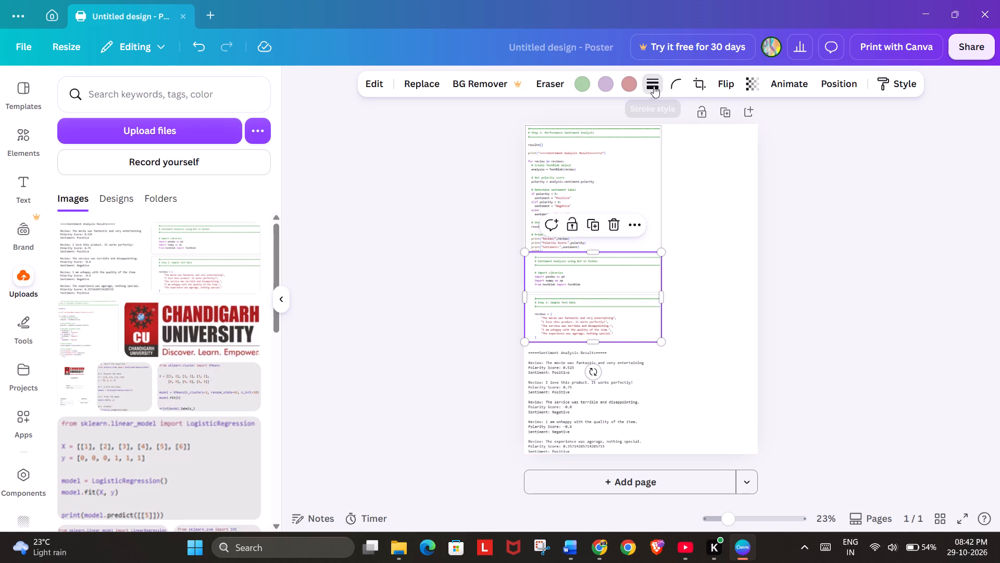
left_click(735, 175)
key("1")
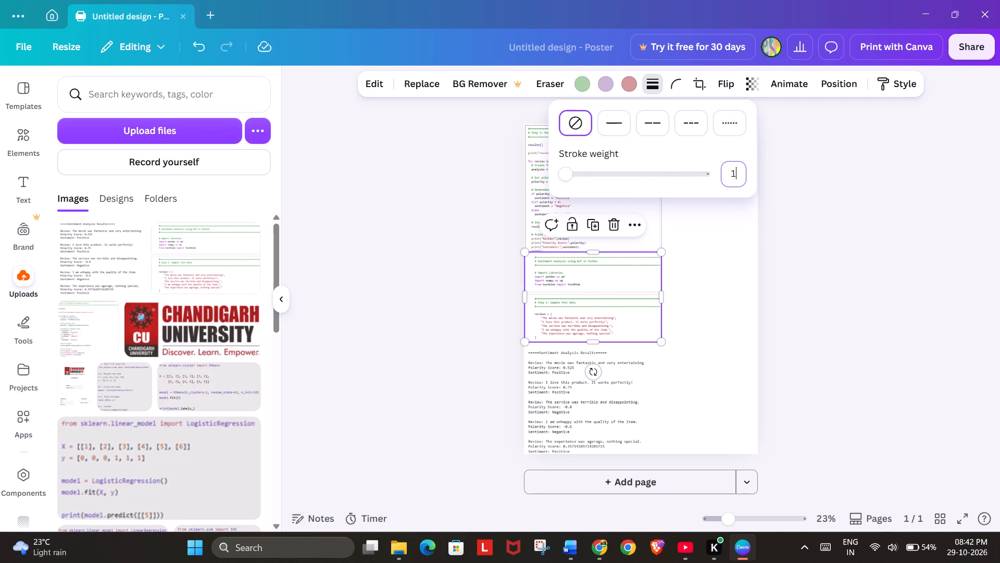
key("Return")
left_click(634, 272)
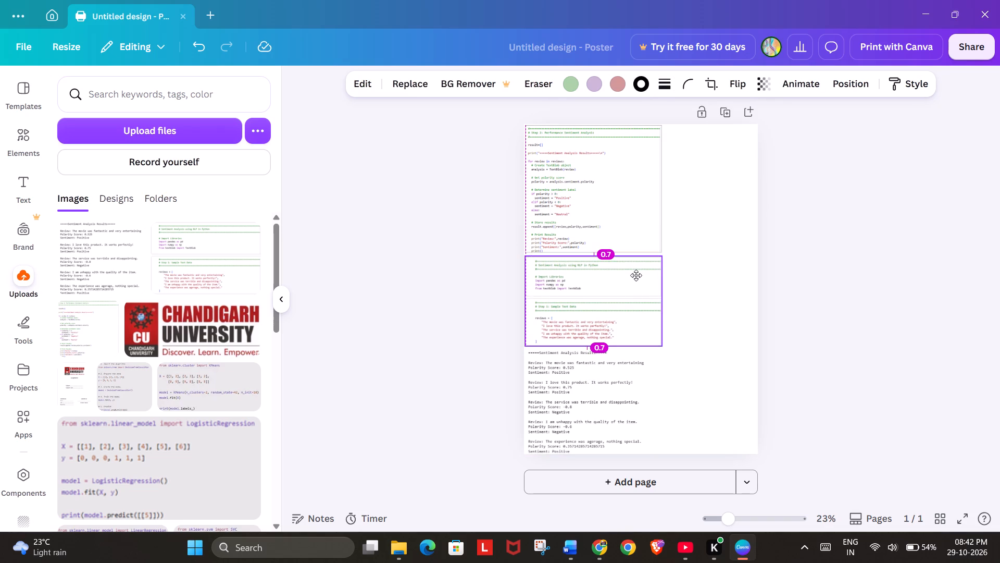
Nudge the Sentiment Analysis Results image two increments up and two increments right, away from the page edges.
left_click(594, 429)
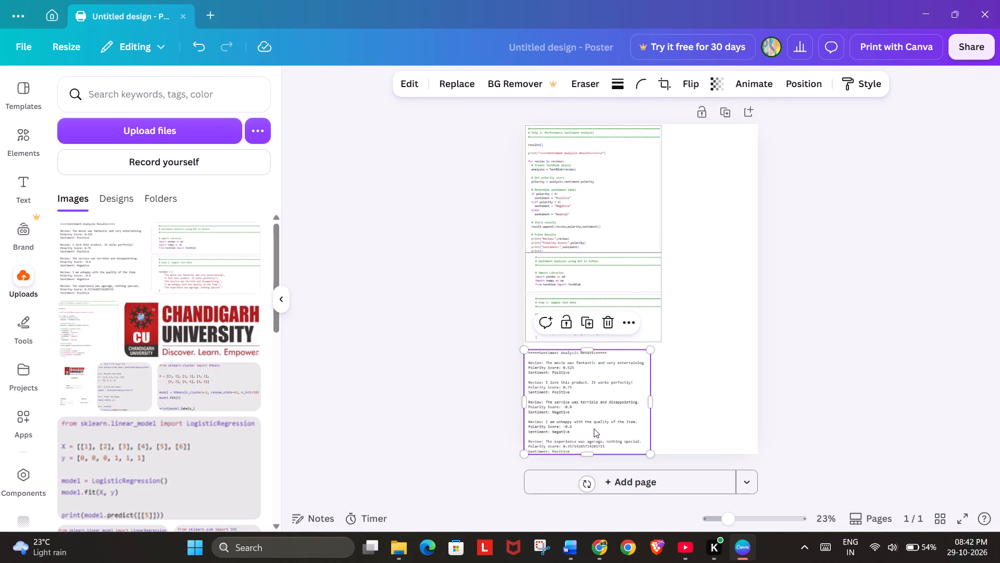
key("Up")
key("Up")
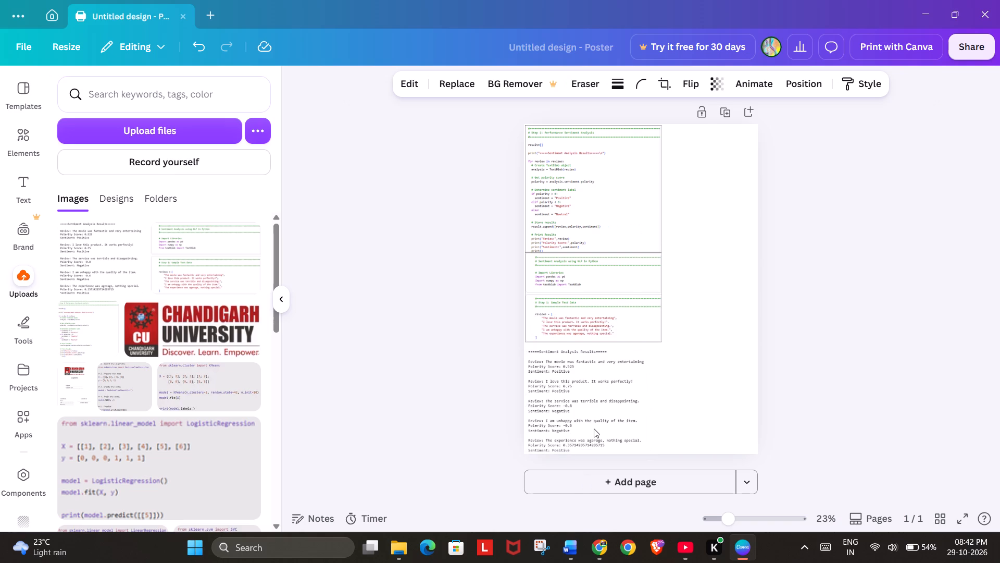
key("Right")
key("Right")
left_click(615, 411)
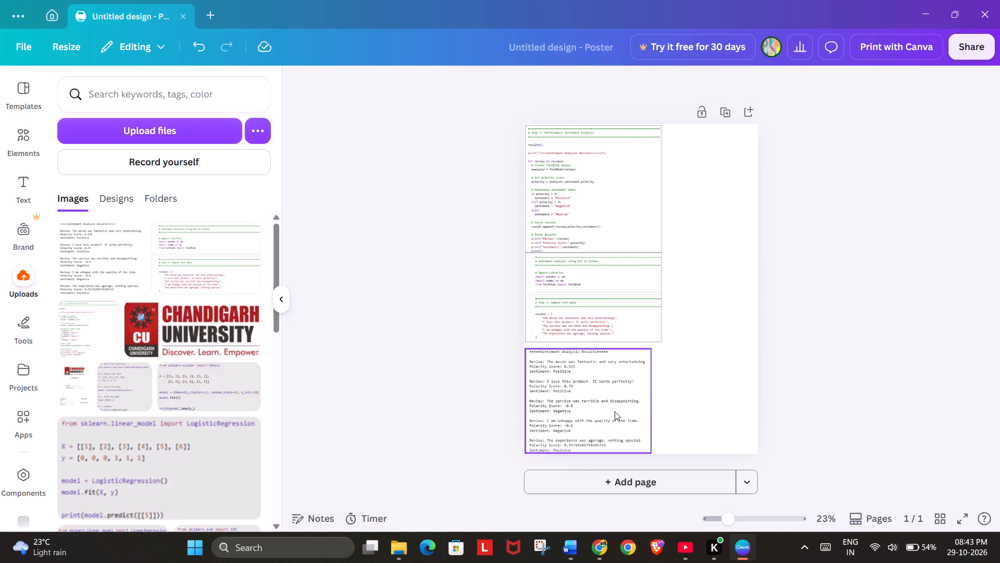
Give the Sentiment Analysis Results image a border with a stroke weight of 1.
left_click(601, 392)
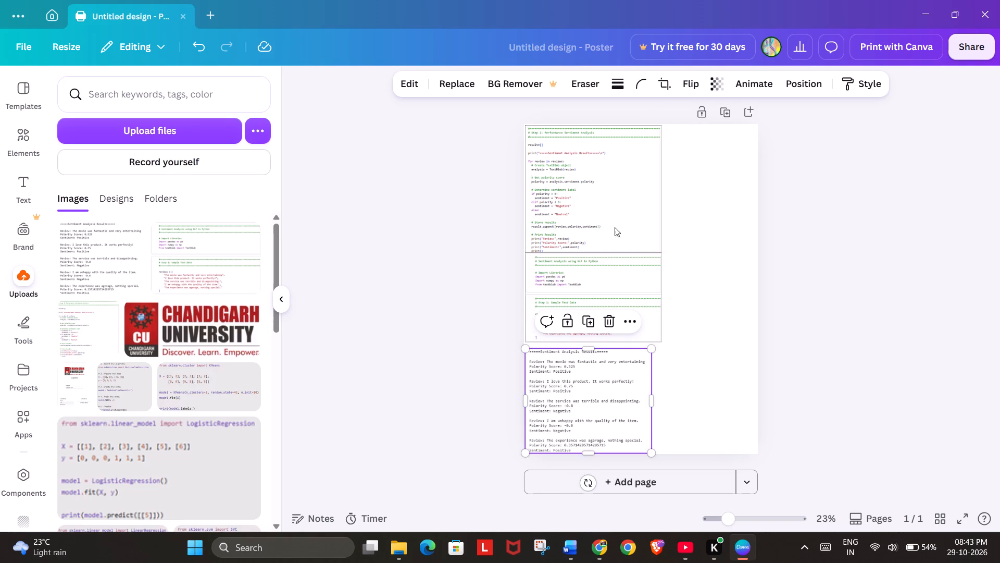
left_click(619, 85)
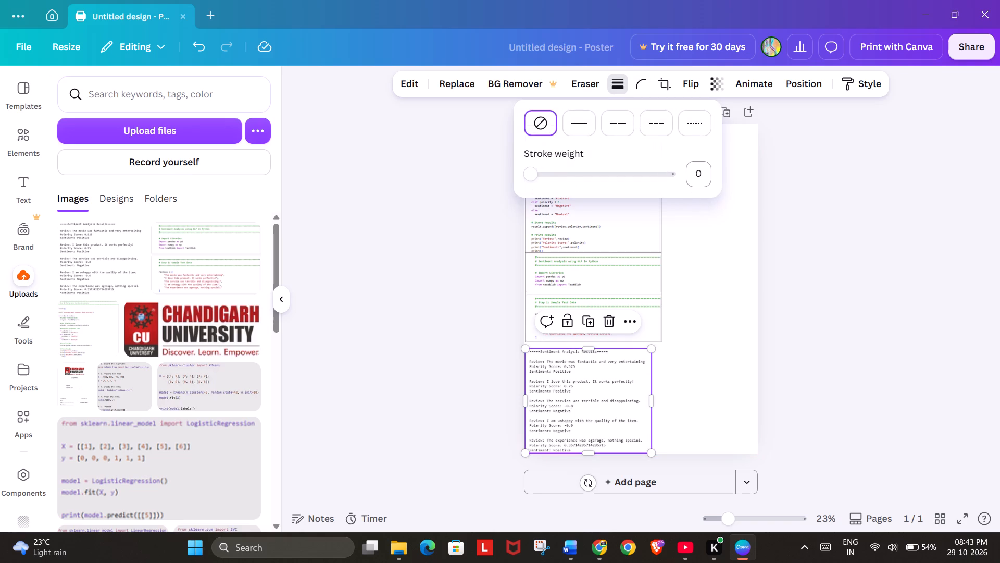
left_click(696, 163)
key("1")
key("Return")
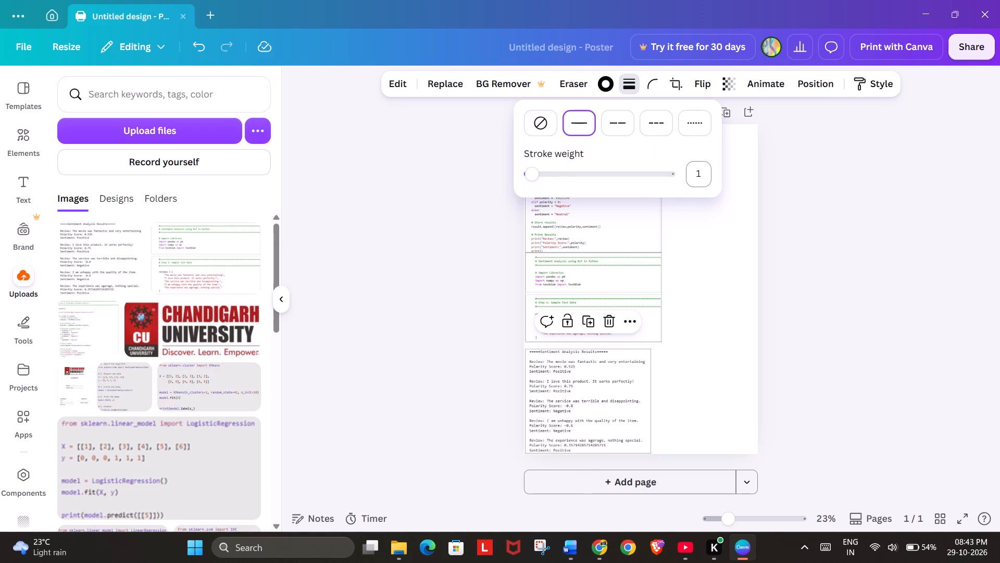
Snap the Sentiment Analysis Results image to the page's bottom edge and nudge it two increments up from there.
left_click(607, 408)
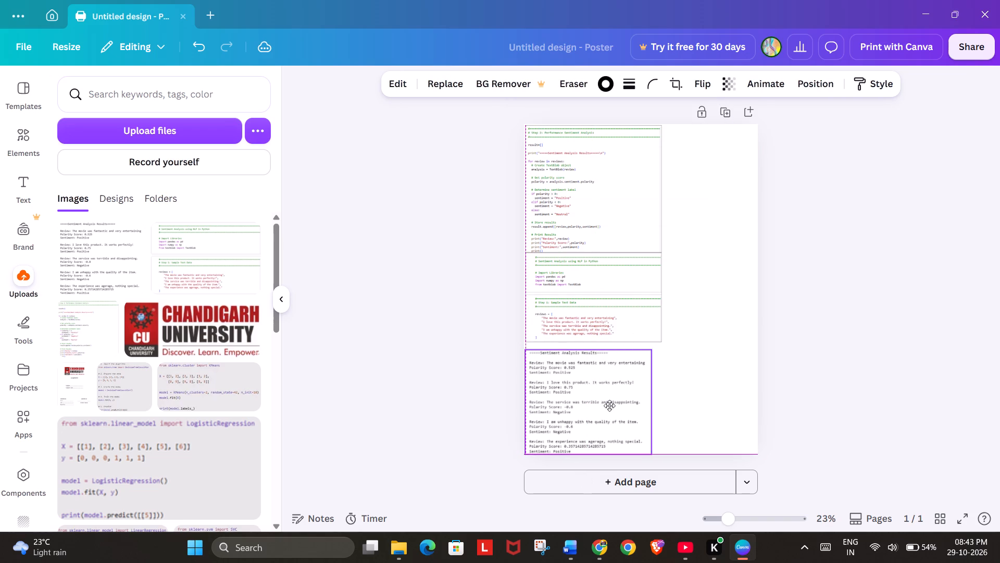
key("Down")
key("Down")
key("Down")
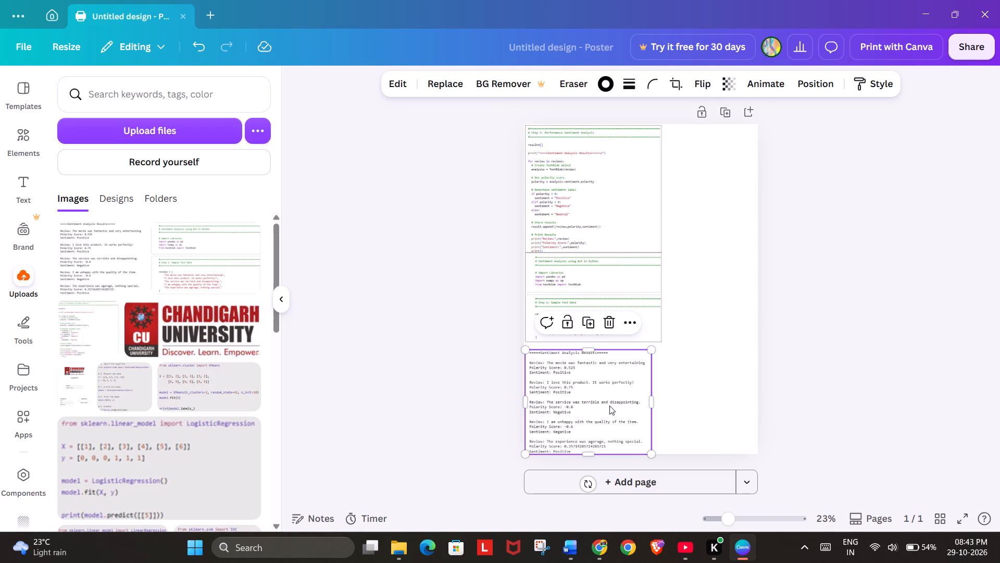
key("Down")
key("Up")
key("Up")
key("Up")
key("Up")
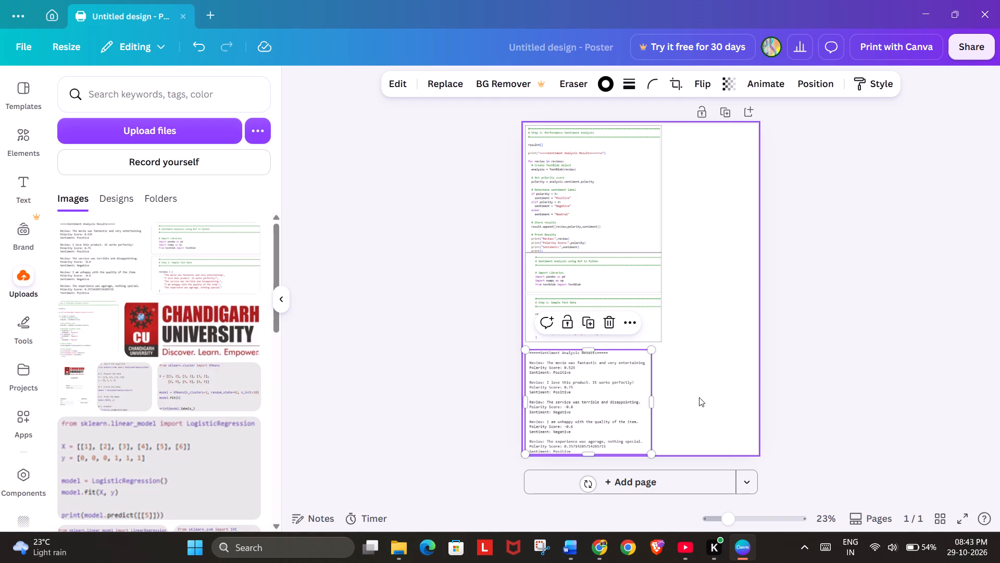
left_click(699, 397)
left_click(609, 393)
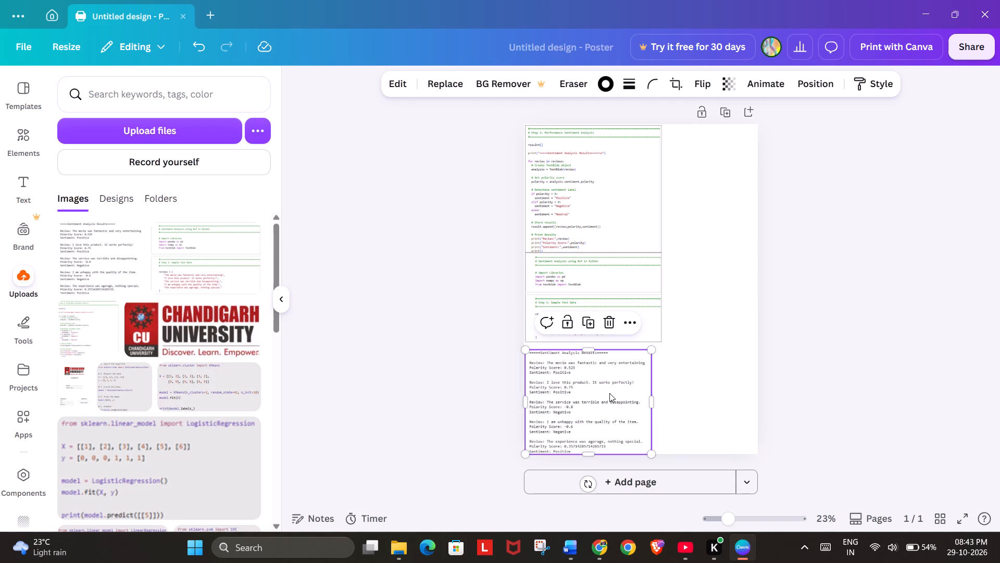
key("Up")
key("Up")
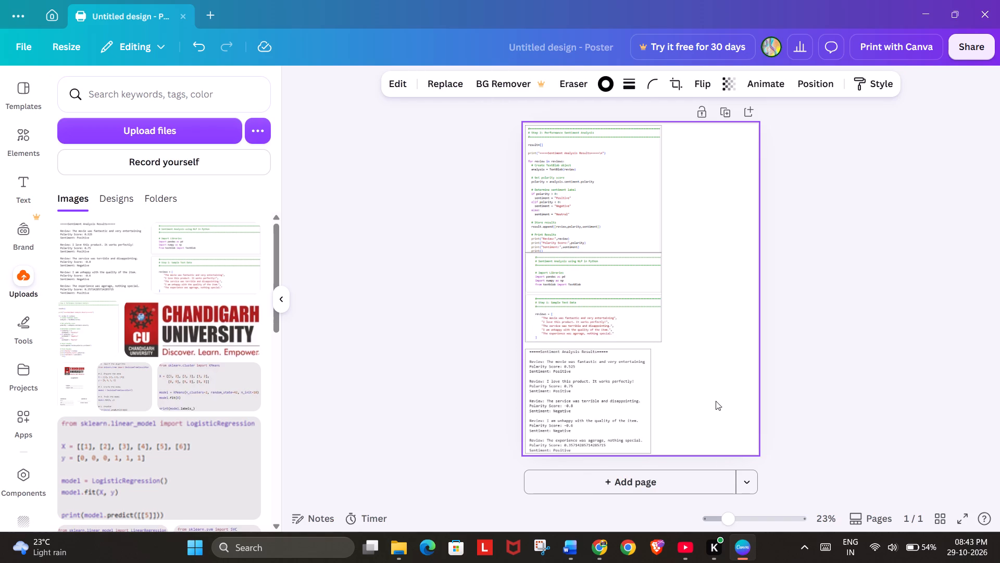
Move the imports and sample data image down so it sits evenly spaced between the code image and the results image.
left_click(615, 284)
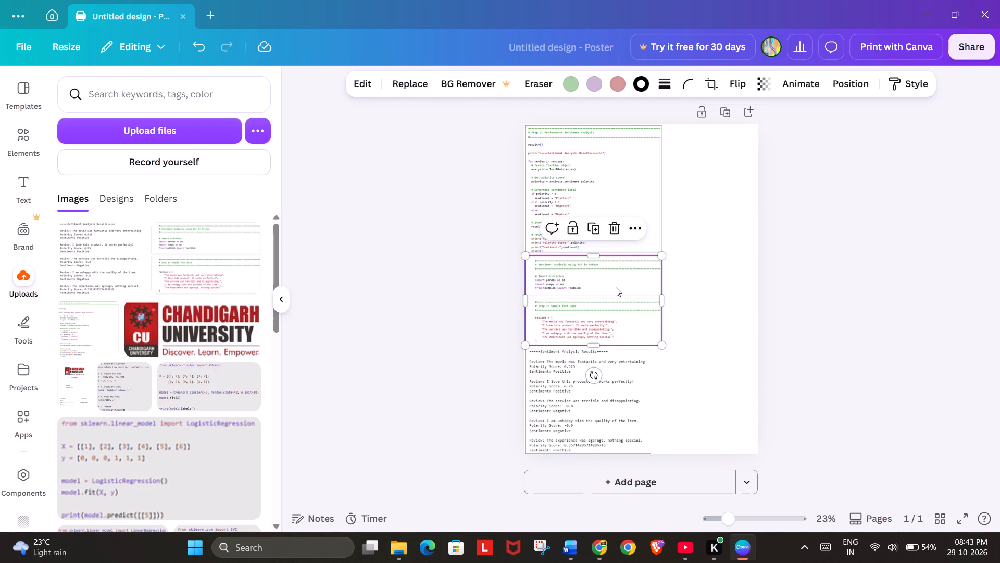
left_click(728, 334)
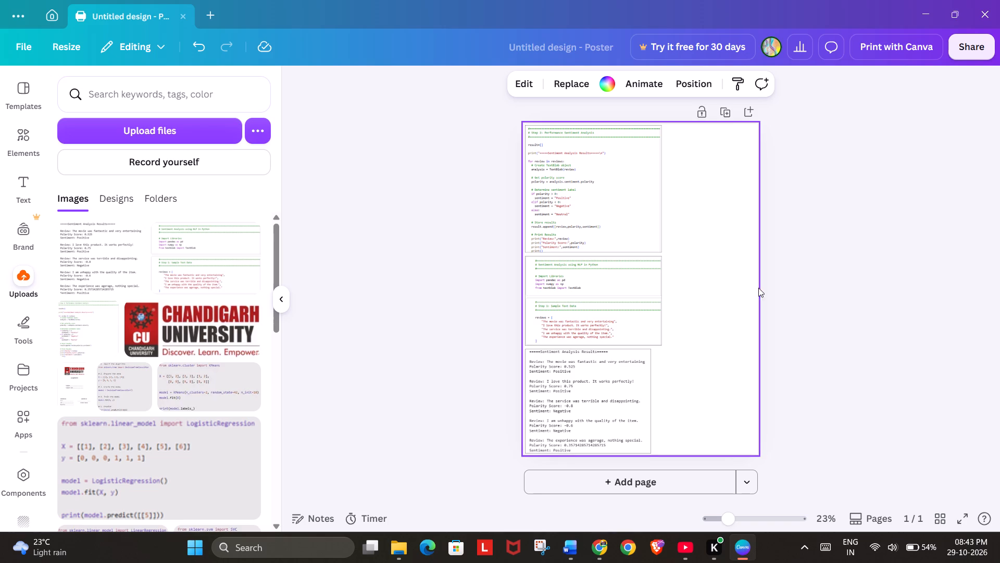
Download the finished Sentiment Analysis poster with PDF as the file type.
left_click(967, 36)
left_click(969, 43)
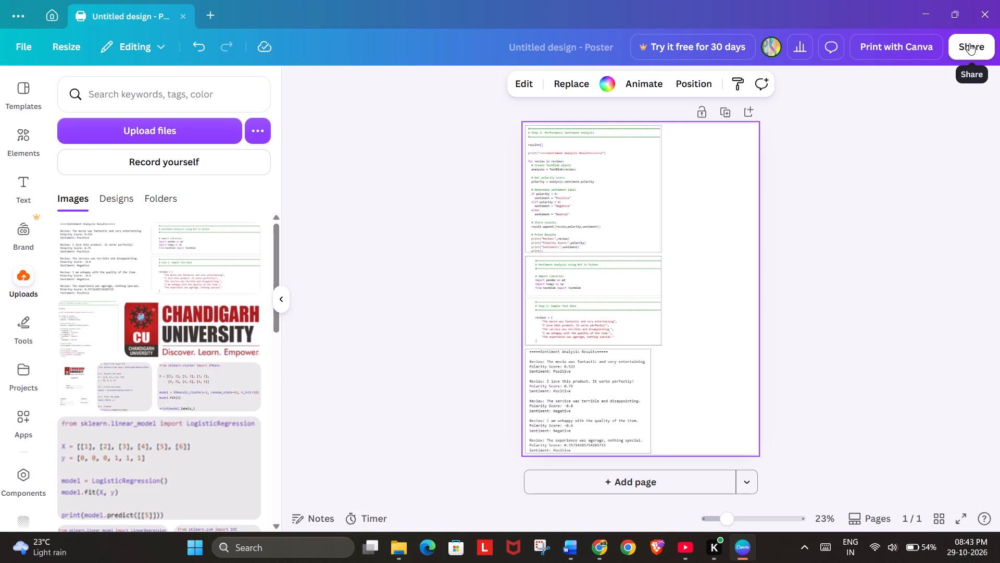
left_click(969, 43)
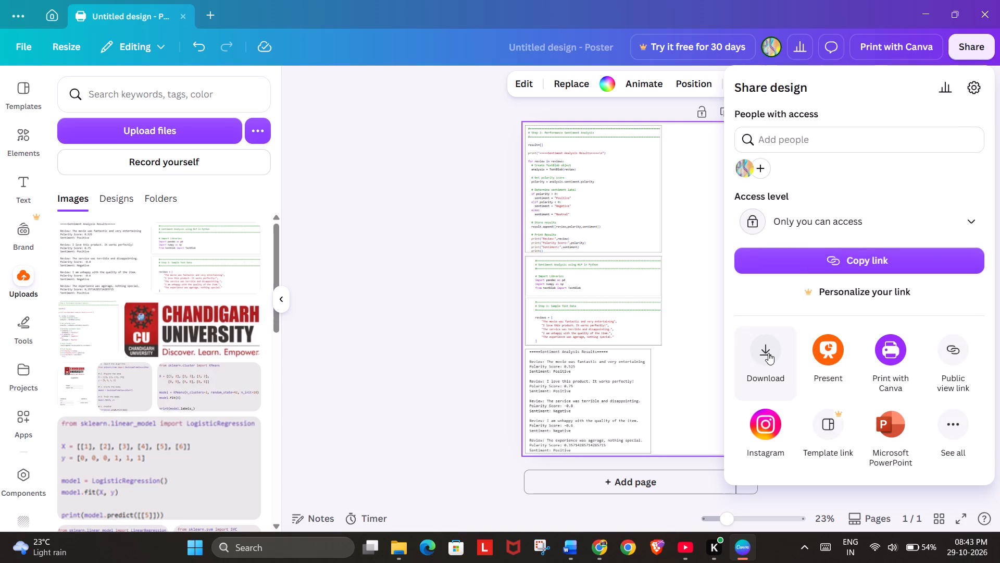
left_click(768, 353)
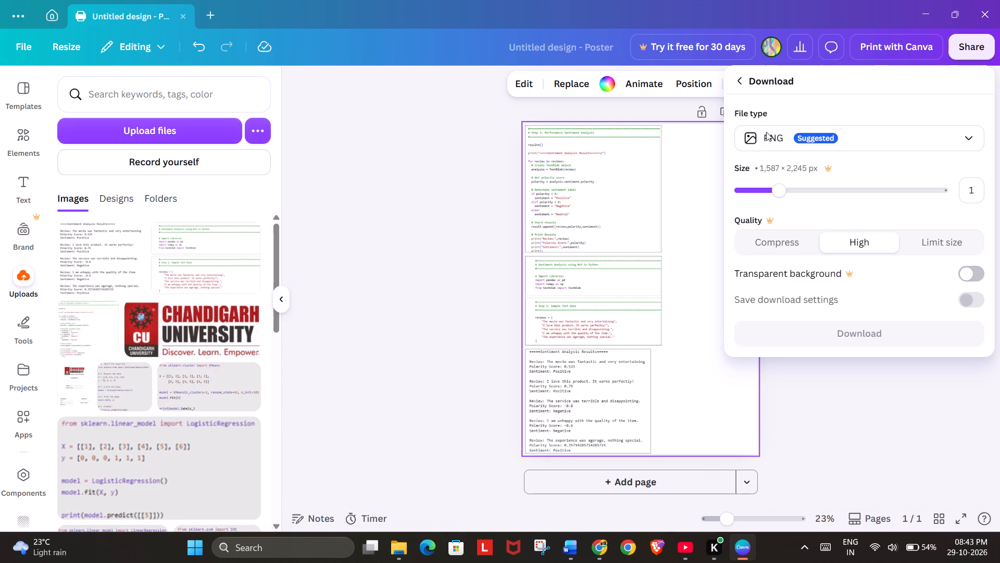
left_click(884, 140)
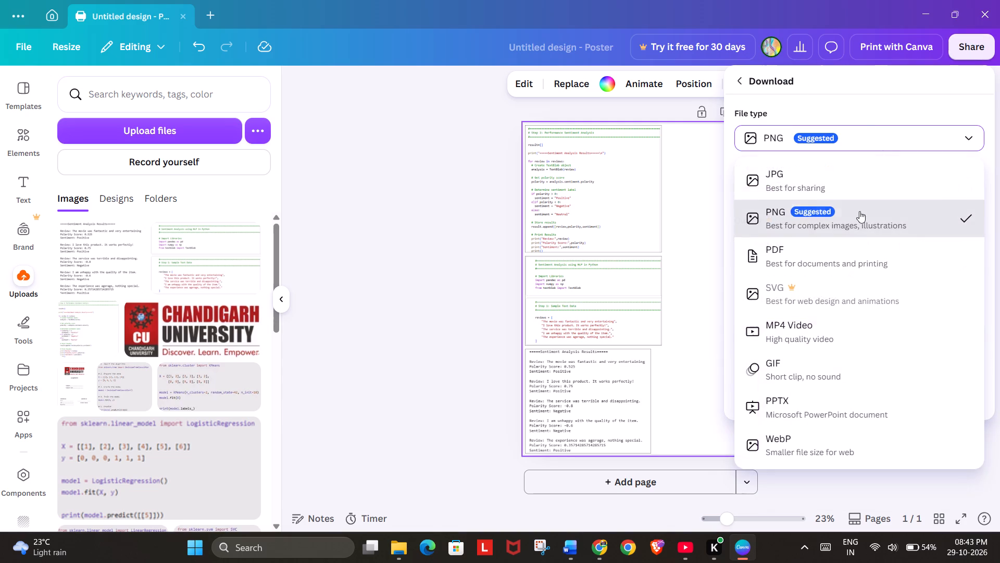
left_click(830, 261)
left_click(835, 301)
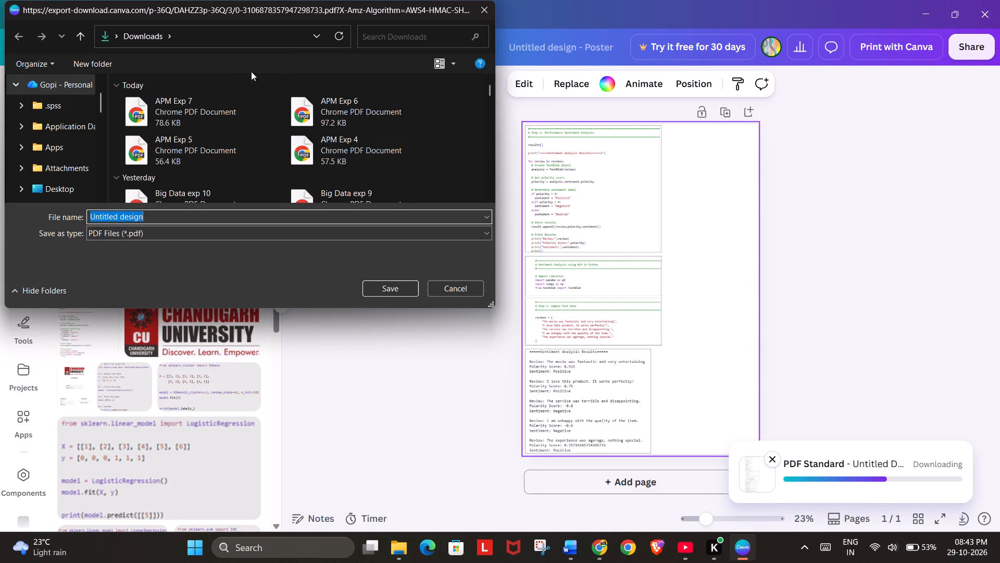
Save the exported PDF in the Downloads folder as APM Exp 8.
type("APM")
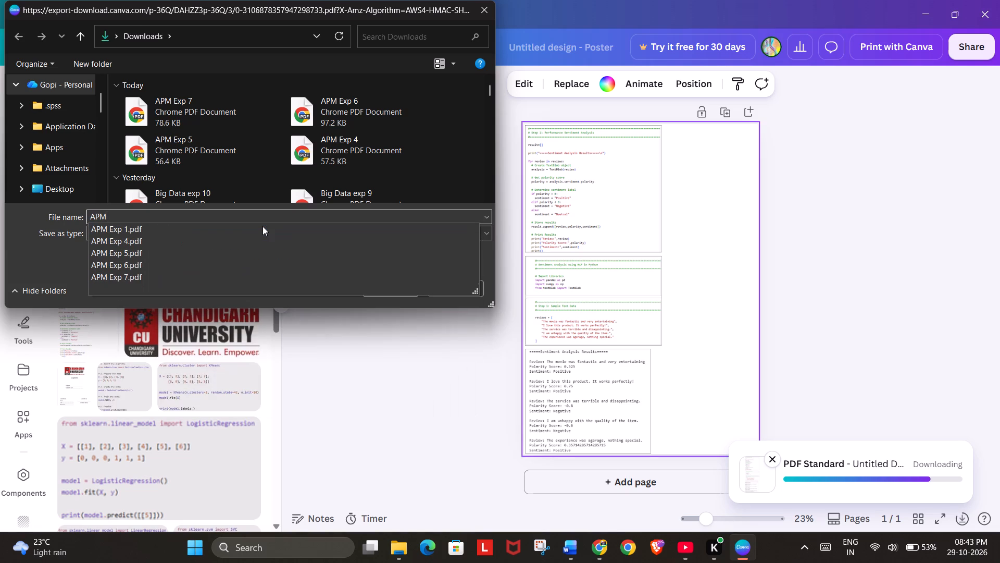
key("space")
type("Exp")
key("space")
key("8")
key("Return")
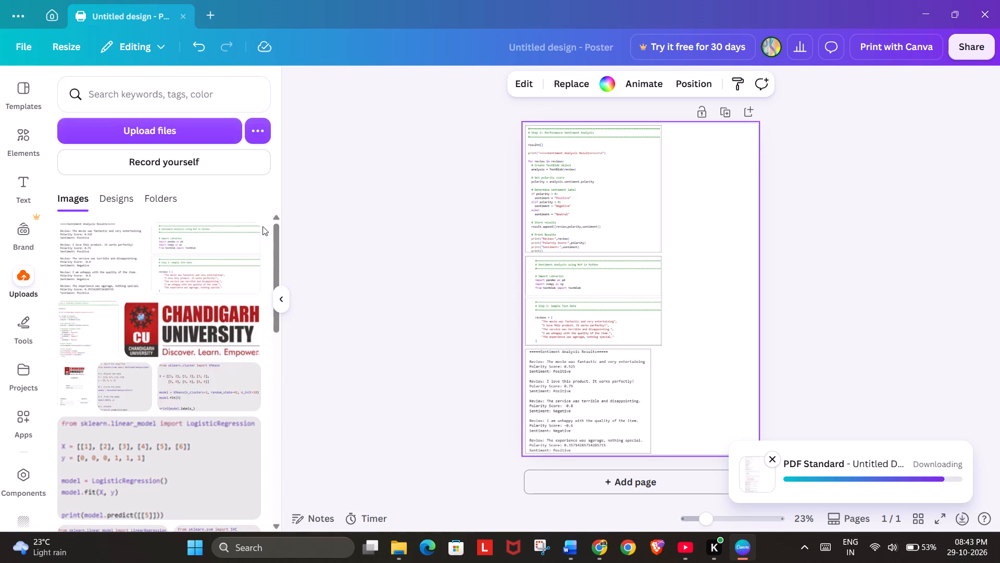